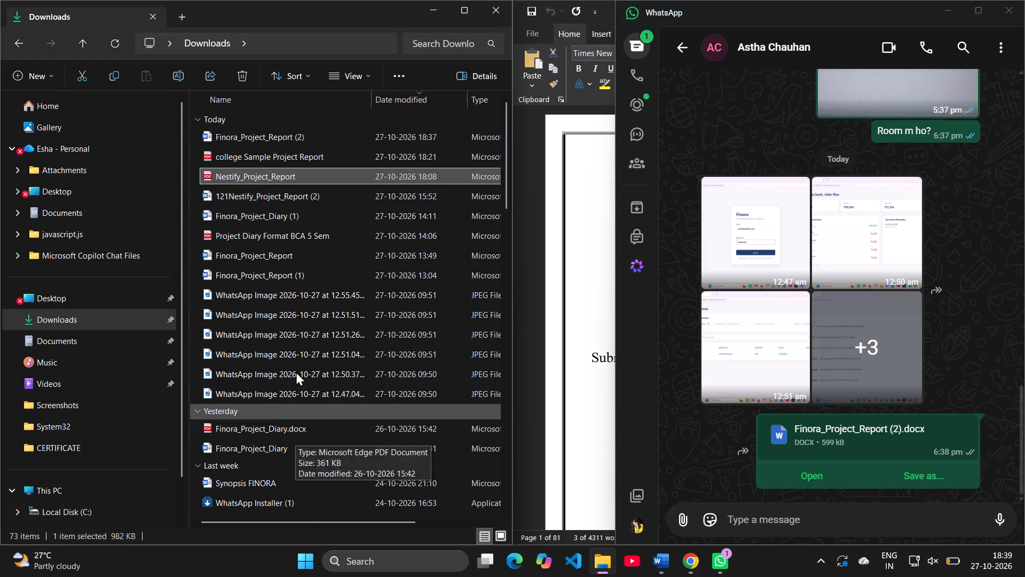
Open the Finora_Project_Diary (1) document from the Downloads folder in Word.
double_click(296, 217)
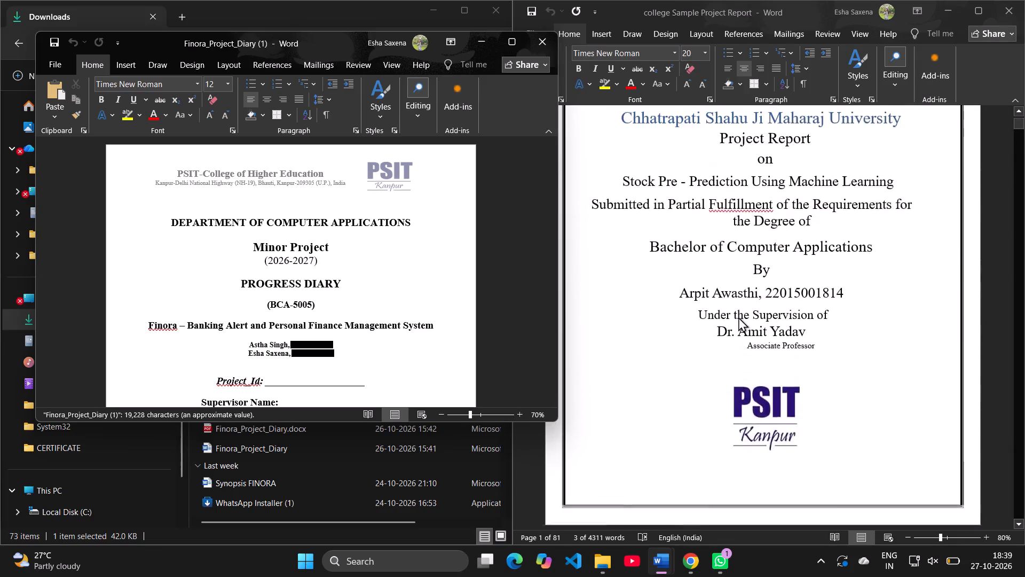
Look through the college Sample Project Report, from its title page and certificate to the chapters and dashboard figure.
scroll(738, 317, "down", 2)
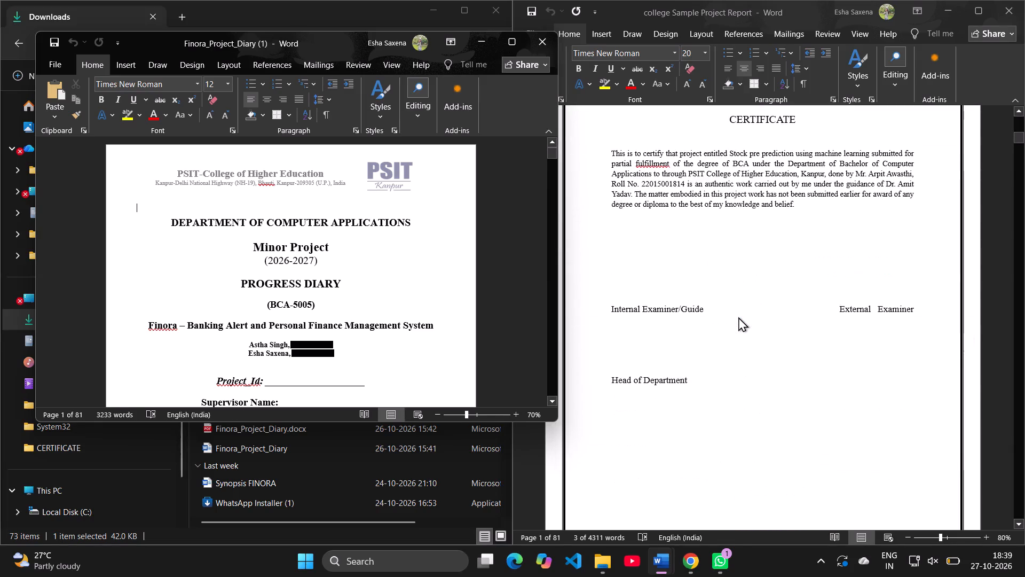
scroll(738, 317, "down", 5)
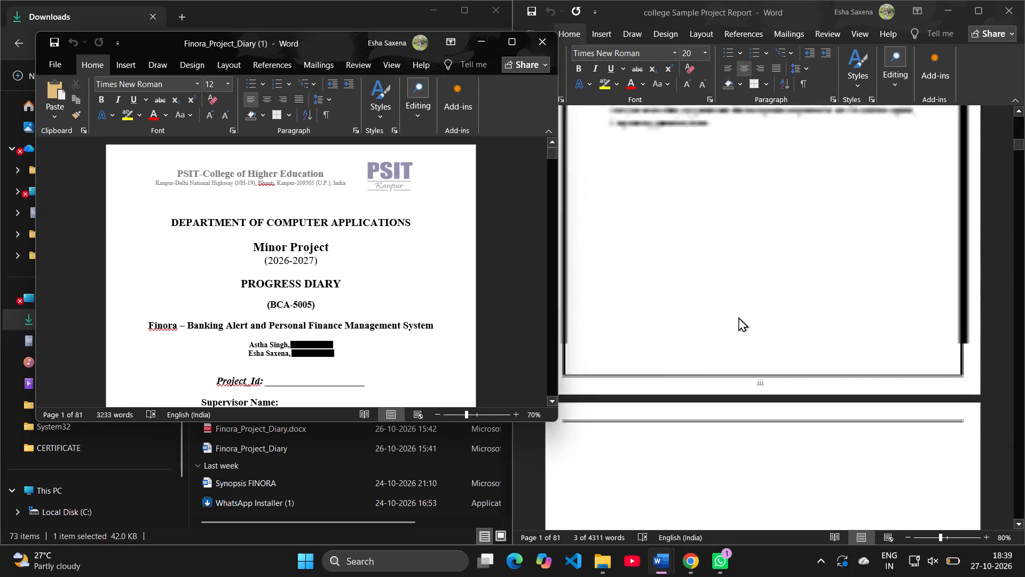
scroll(738, 317, "down", 5)
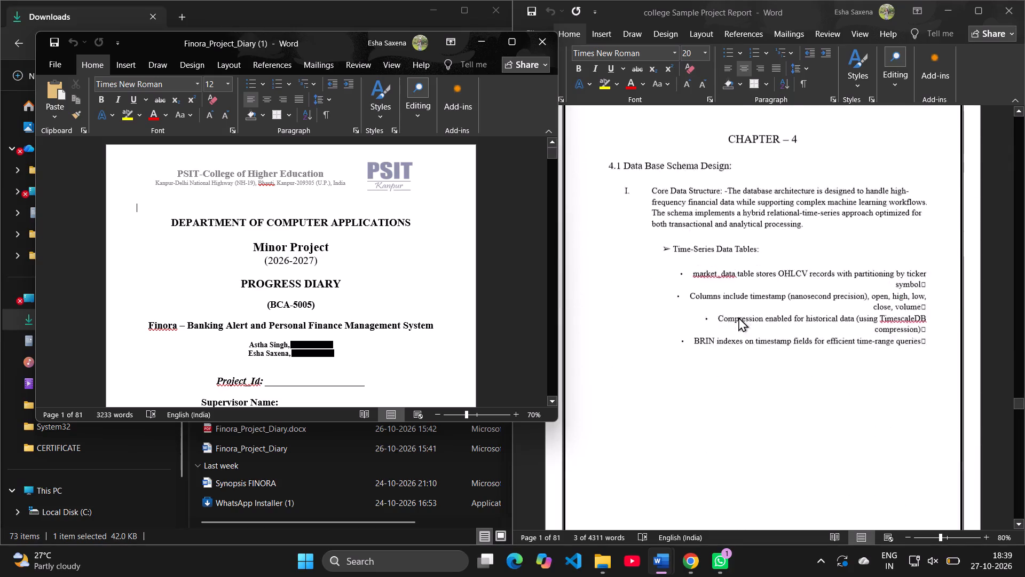
scroll(738, 317, "down", 4)
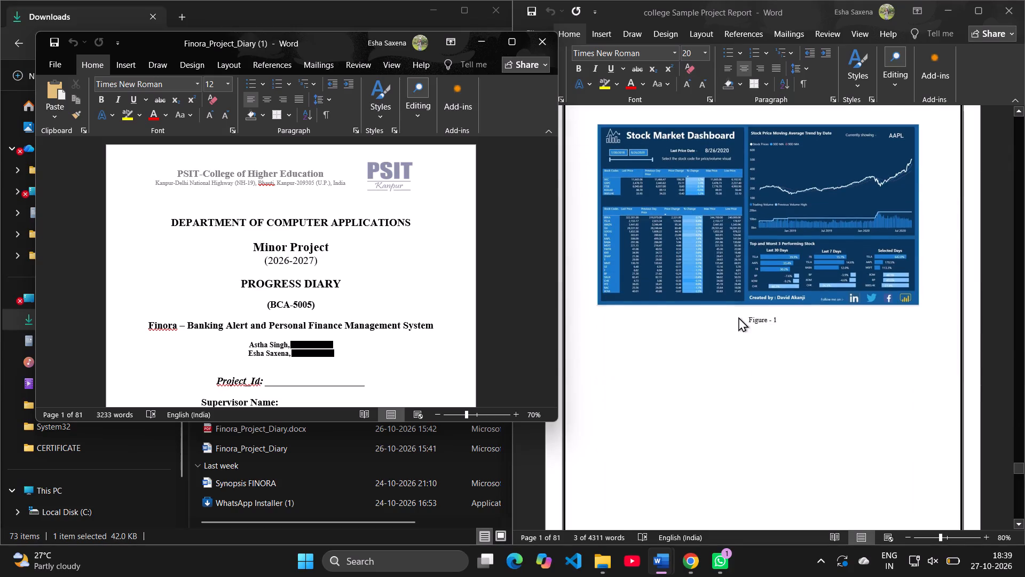
scroll(738, 317, "up", 1)
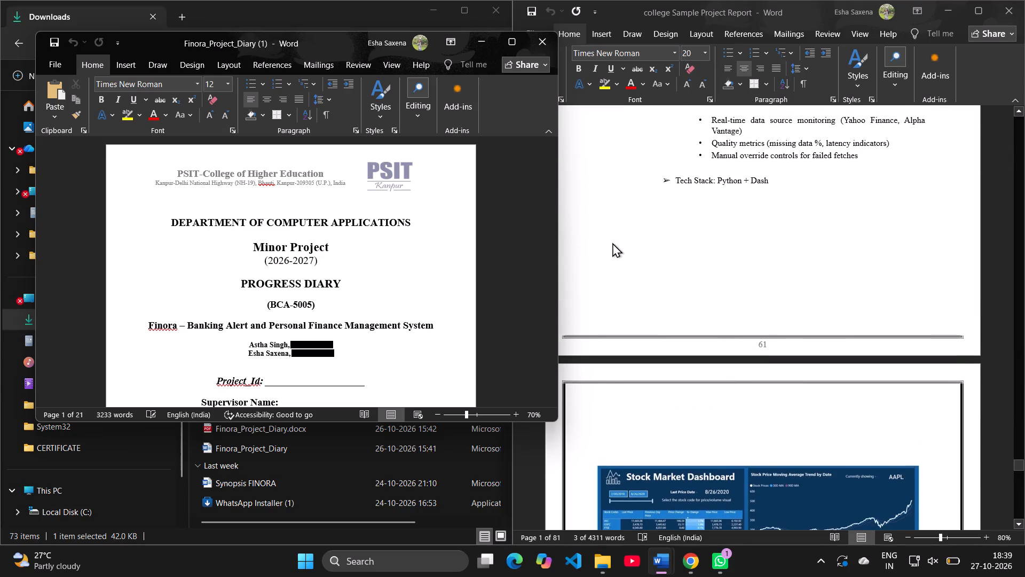
left_click(612, 243)
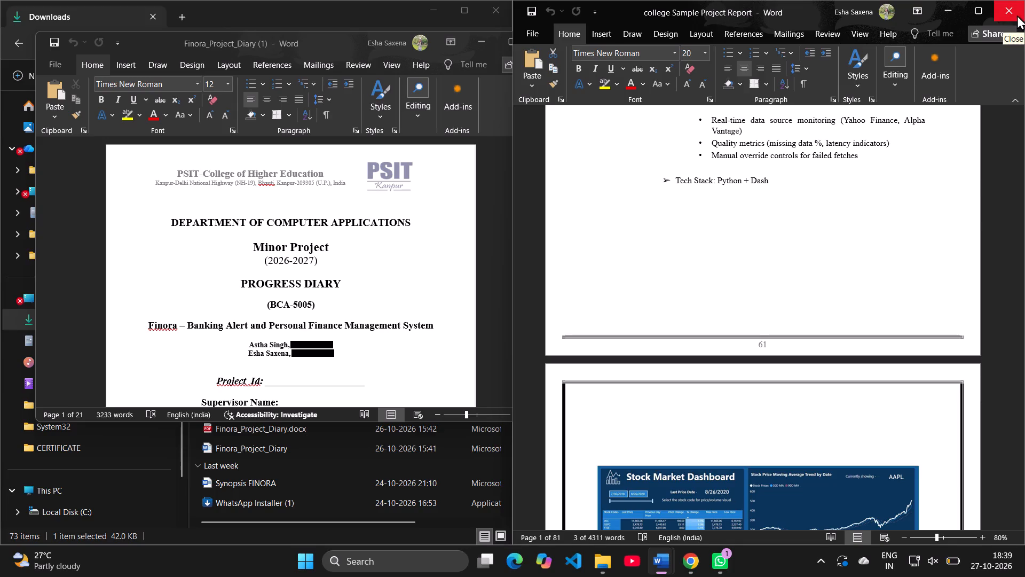
Close the college Sample Project Report document.
left_click(1017, 15)
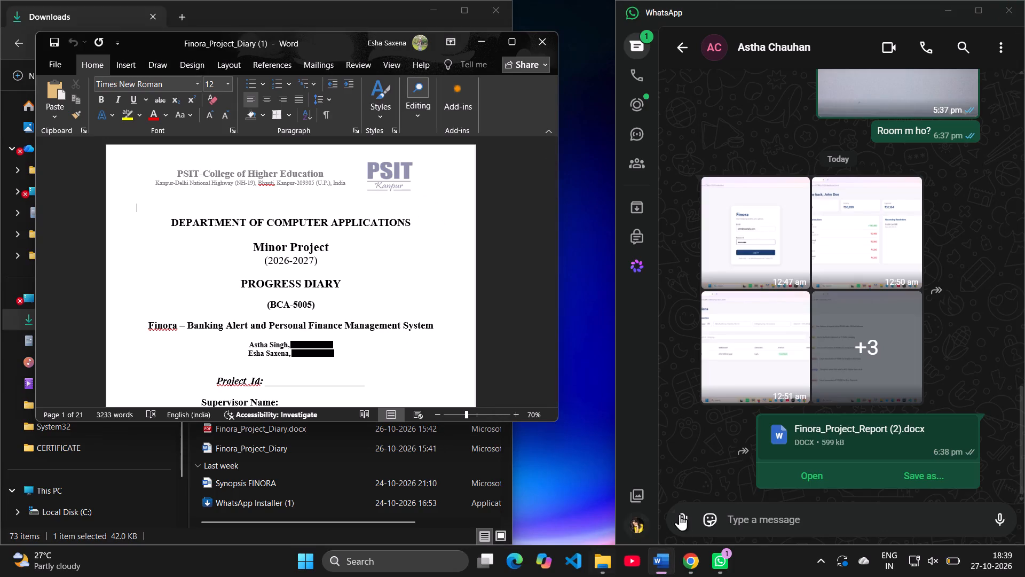
Switch to the Downloads folder and open the "Project Diary Format BCA 5 Sem" PDF.
left_click(605, 575)
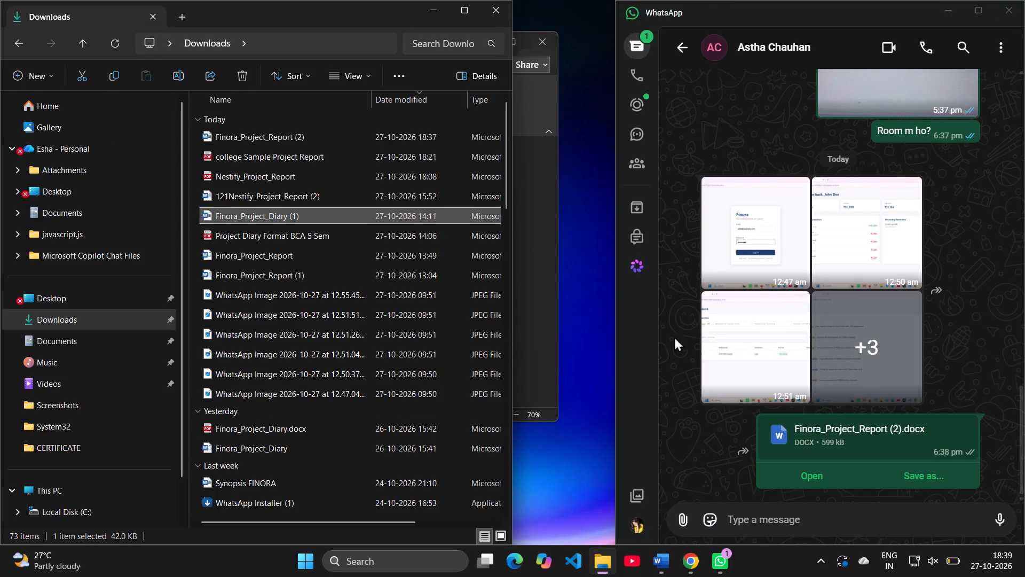
double_click(314, 237)
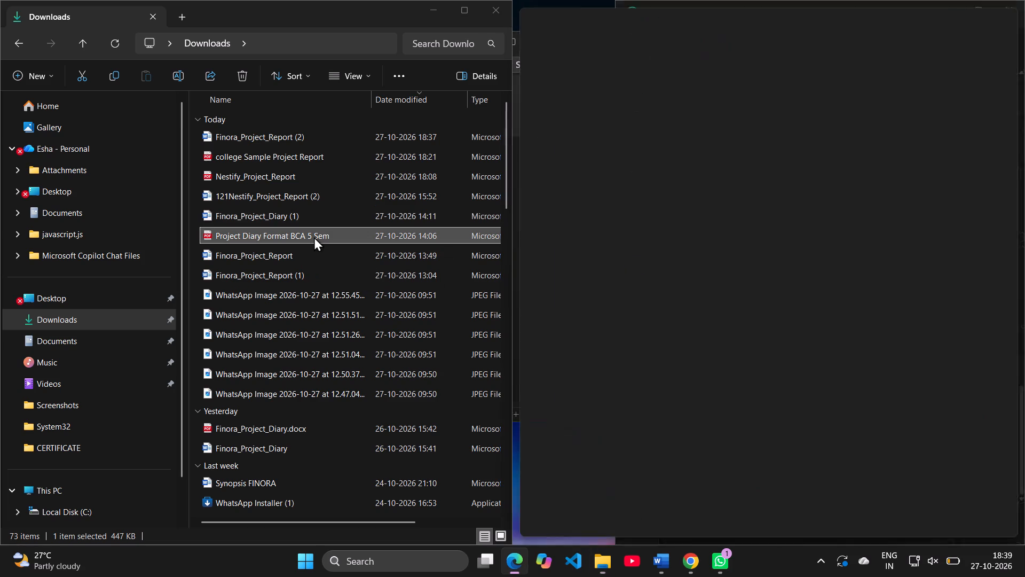
scroll(706, 385, "up", 16)
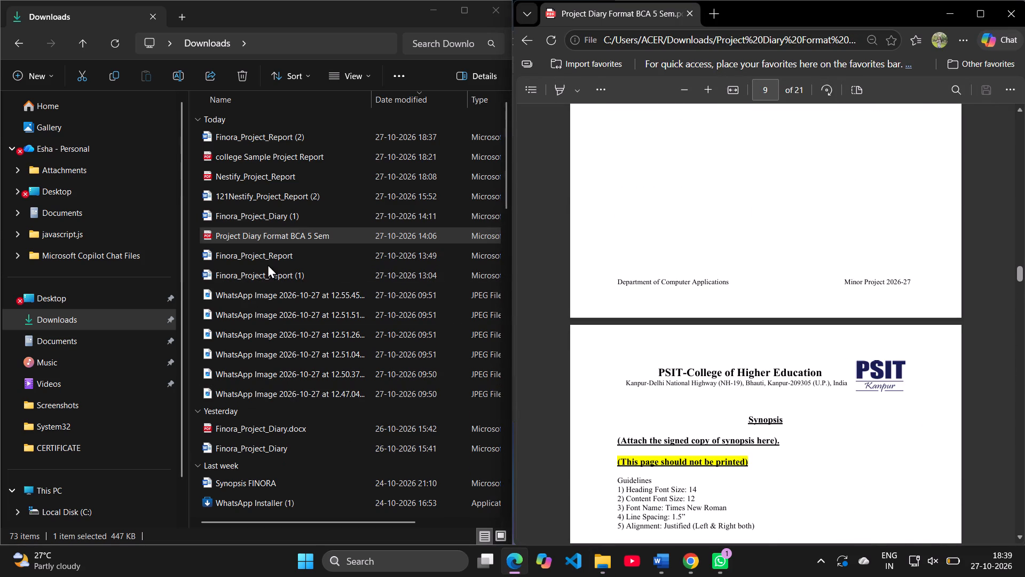
Open the Finora_Project_Diary (1) document from Downloads and place it in the half of the screen beside the diary format PDF.
left_click(261, 212)
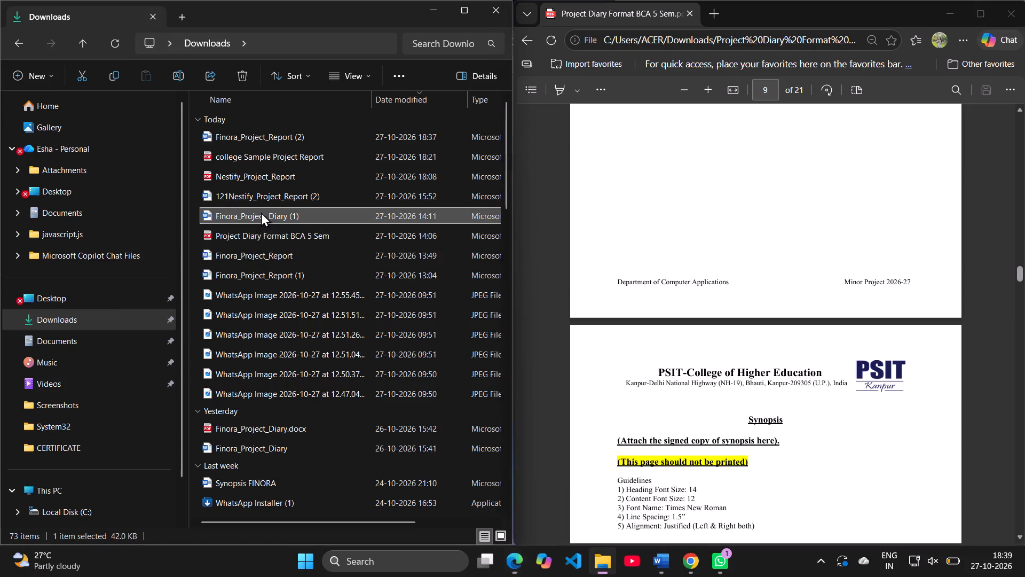
double_click(263, 212)
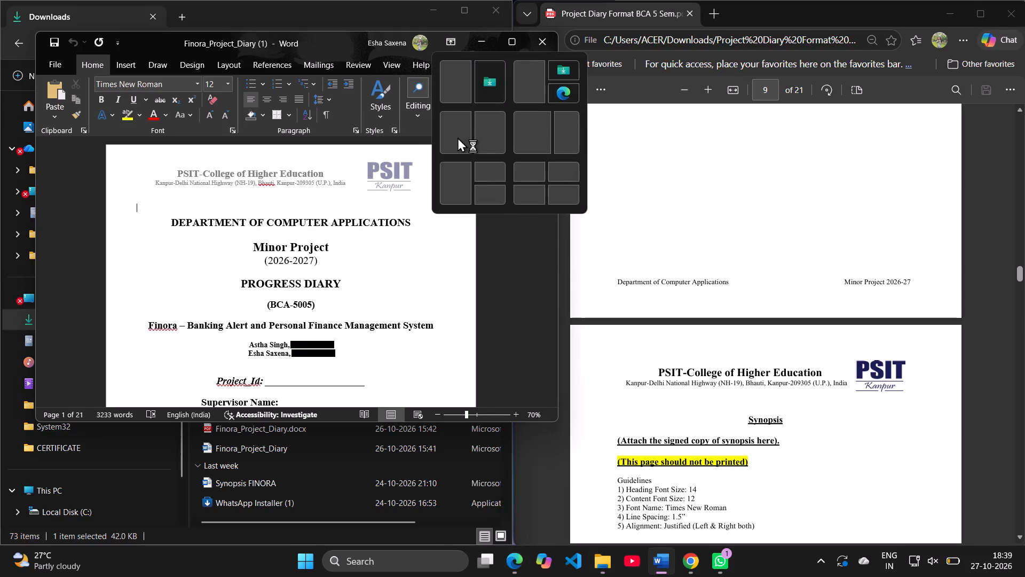
left_click(458, 141)
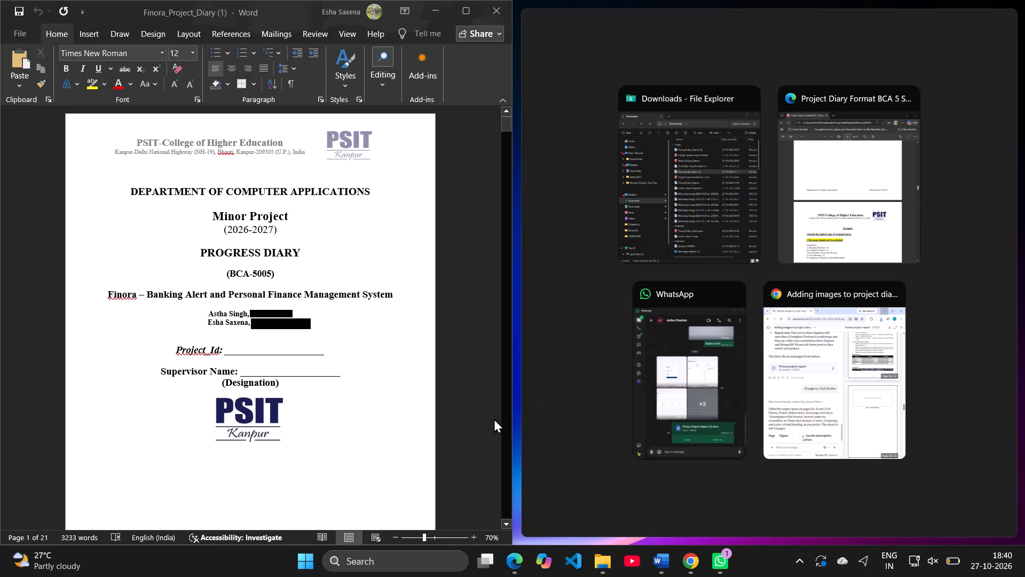
Review the weekly progress pages of the Finora diary, including the Week 10 work-done entries, and minimise the document.
scroll(342, 413, "down", 16)
scroll(342, 413, "up", 1)
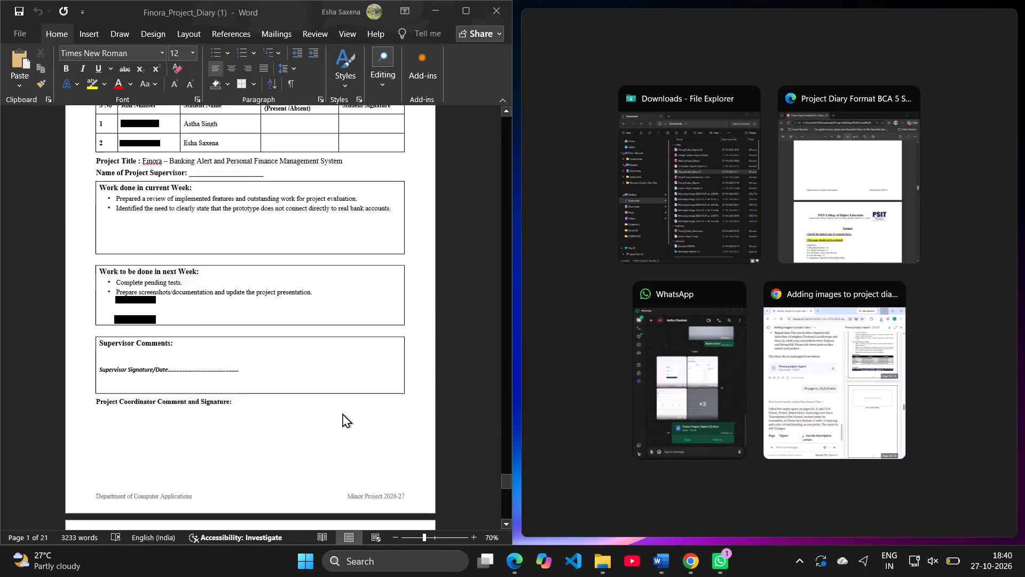
scroll(342, 413, "up", 1)
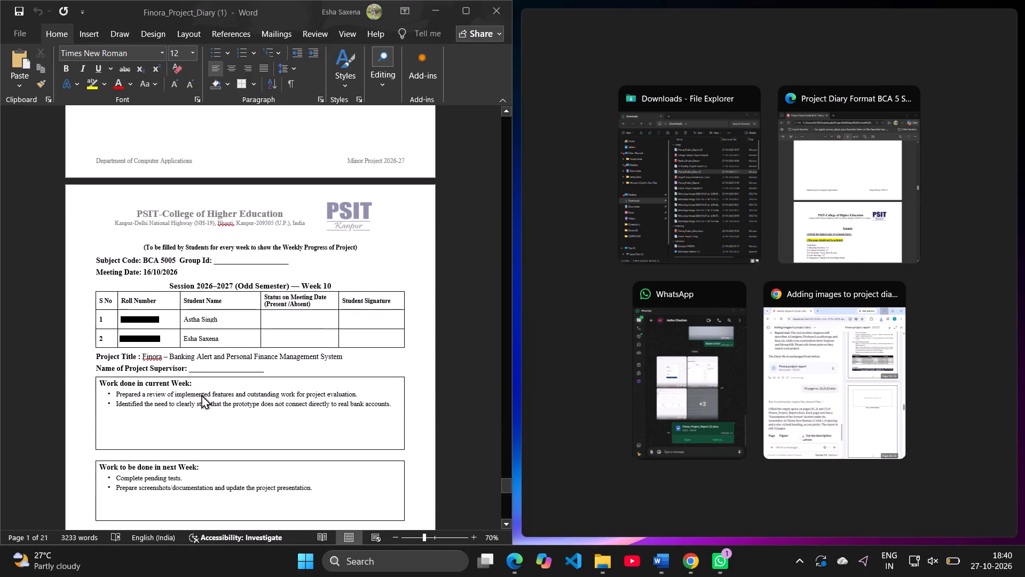
left_click_drag(106, 391, 170, 400)
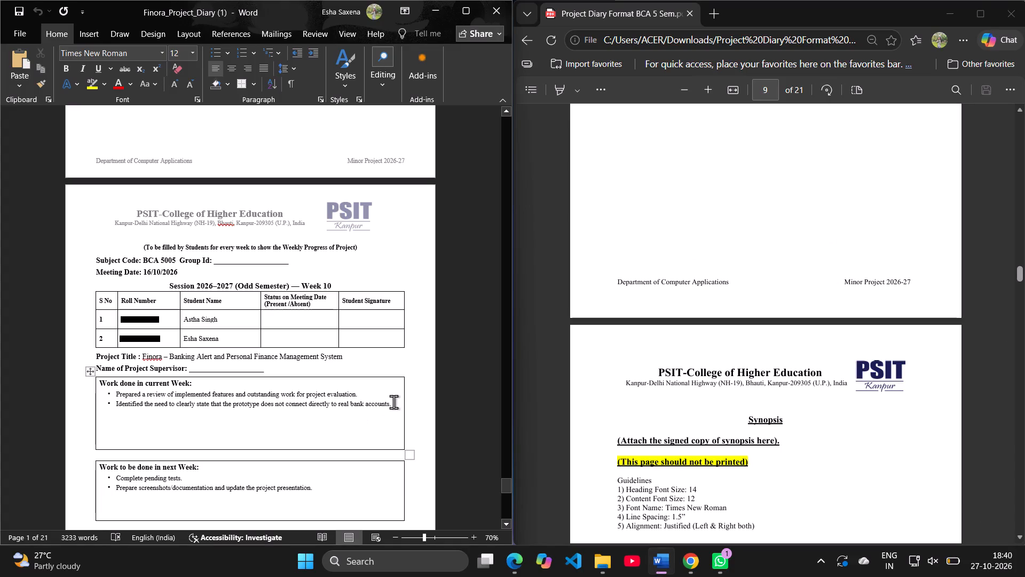
left_click_drag(393, 402, 115, 395)
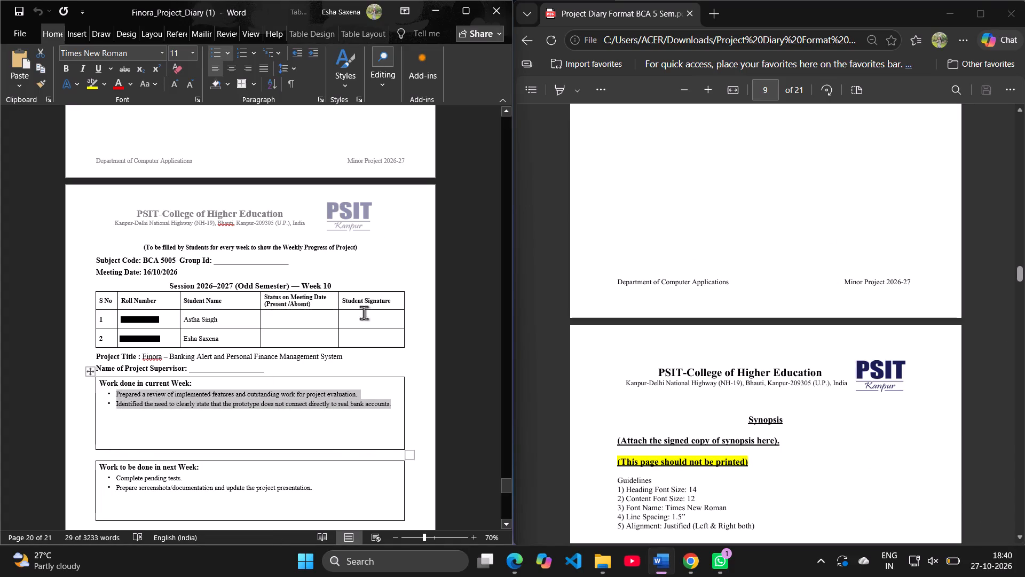
left_click(461, 186)
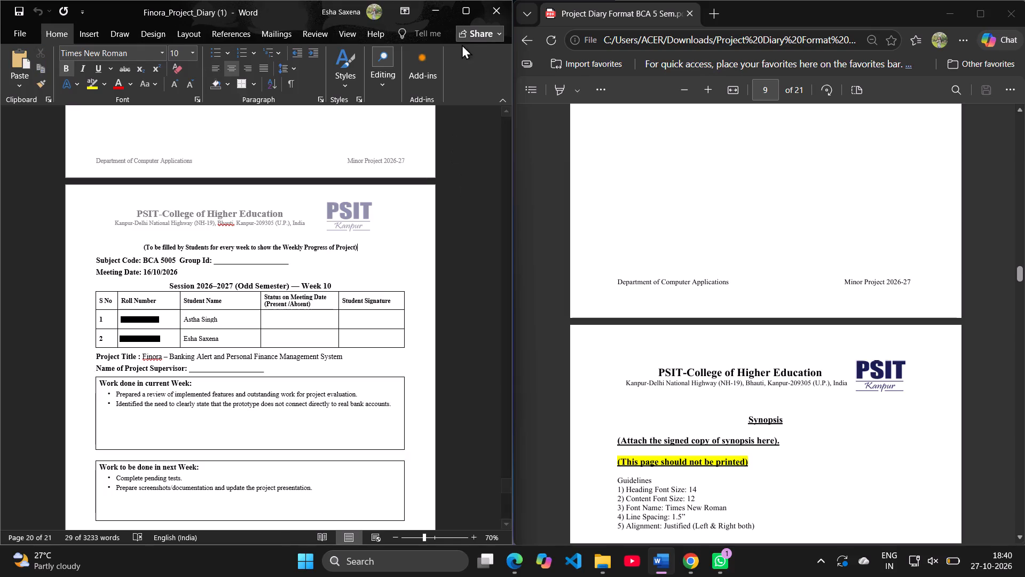
scroll(340, 223, "up", 13)
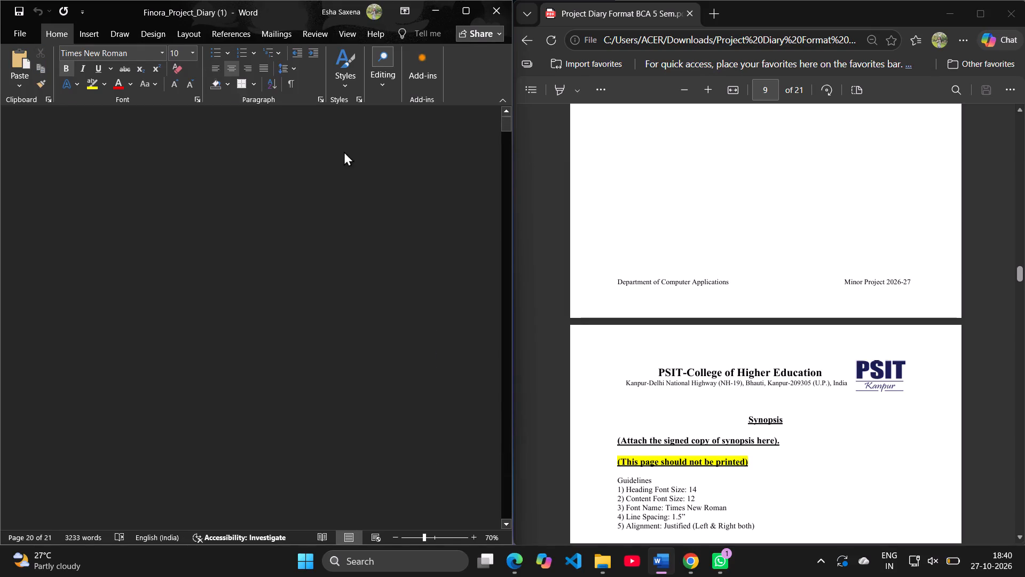
left_click(438, 5)
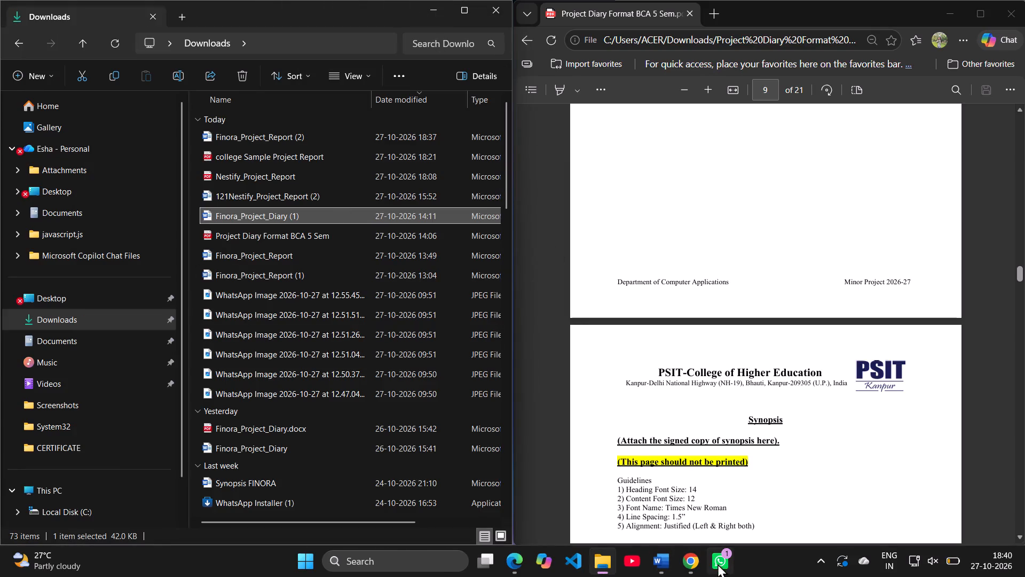
Examine the diary format PDF from the cover page through the abstract, synopsis, project schedule and weekly progress pages.
scroll(689, 276, "up", 9)
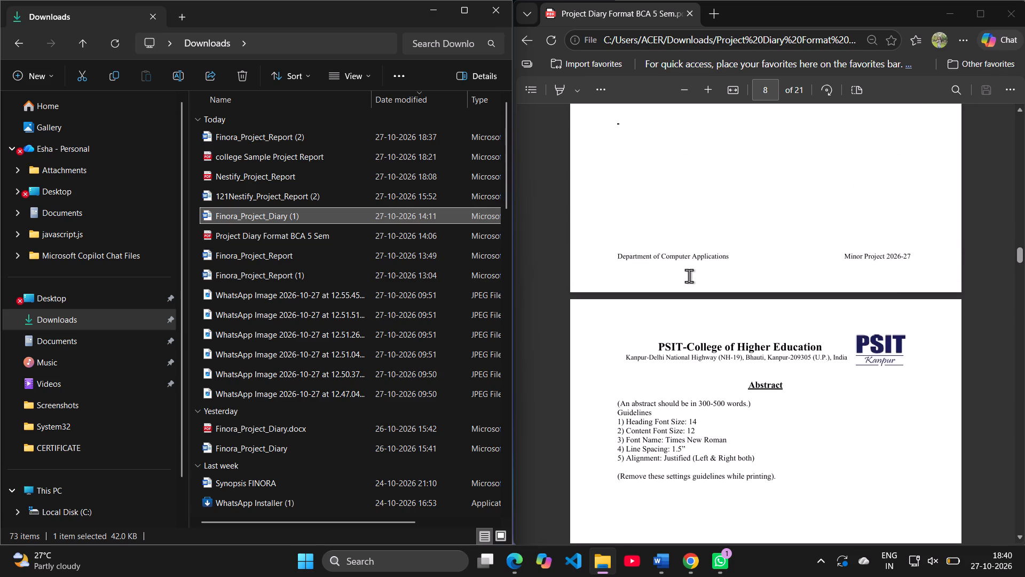
scroll(689, 276, "up", 7)
scroll(689, 276, "down", 10)
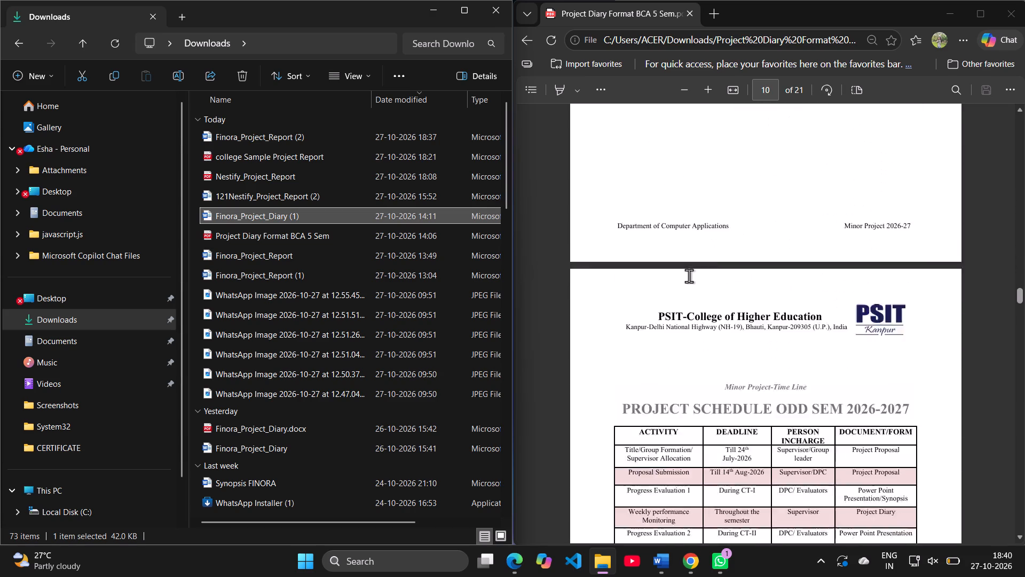
scroll(689, 276, "up", 1)
scroll(689, 276, "down", 5)
scroll(689, 276, "up", 13)
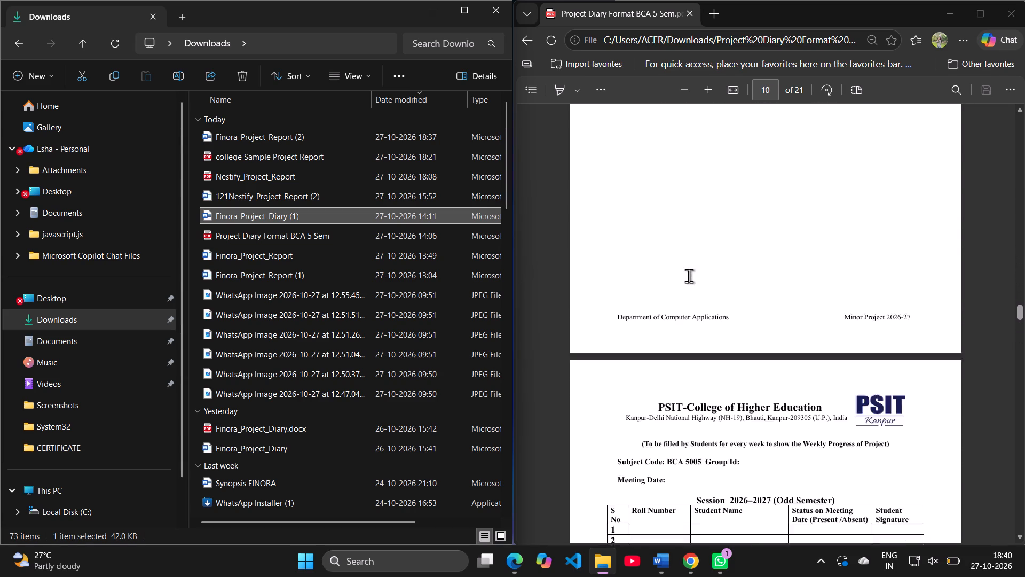
scroll(689, 276, "up", 12)
scroll(689, 276, "down", 6)
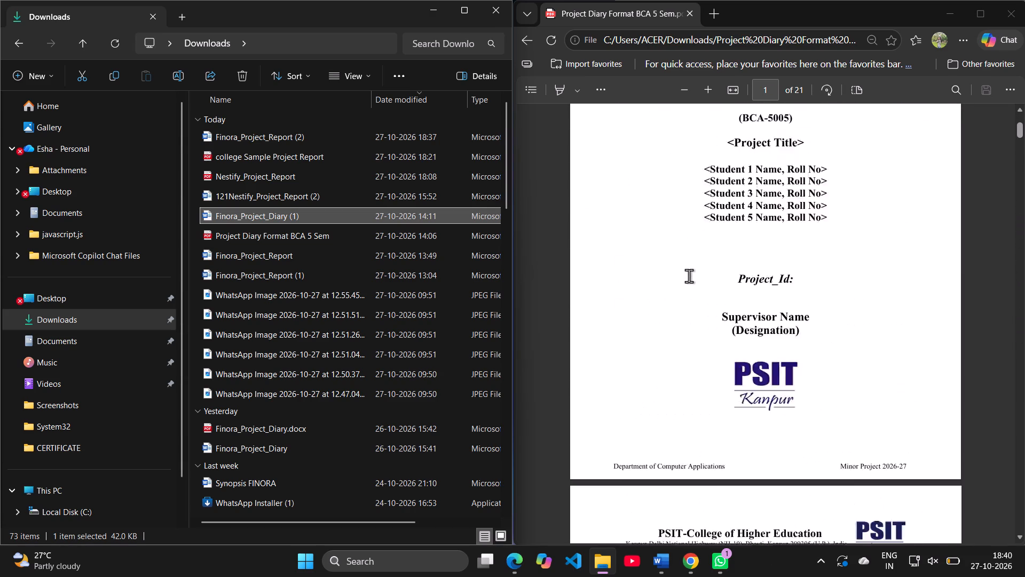
scroll(689, 276, "down", 6)
scroll(689, 276, "up", 17)
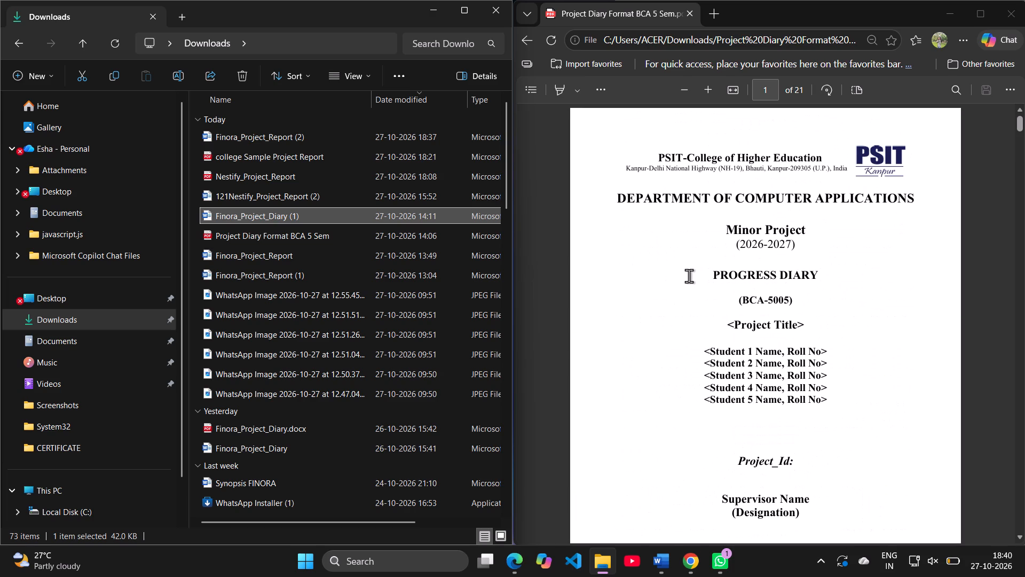
scroll(689, 276, "down", 17)
scroll(689, 276, "down", 9)
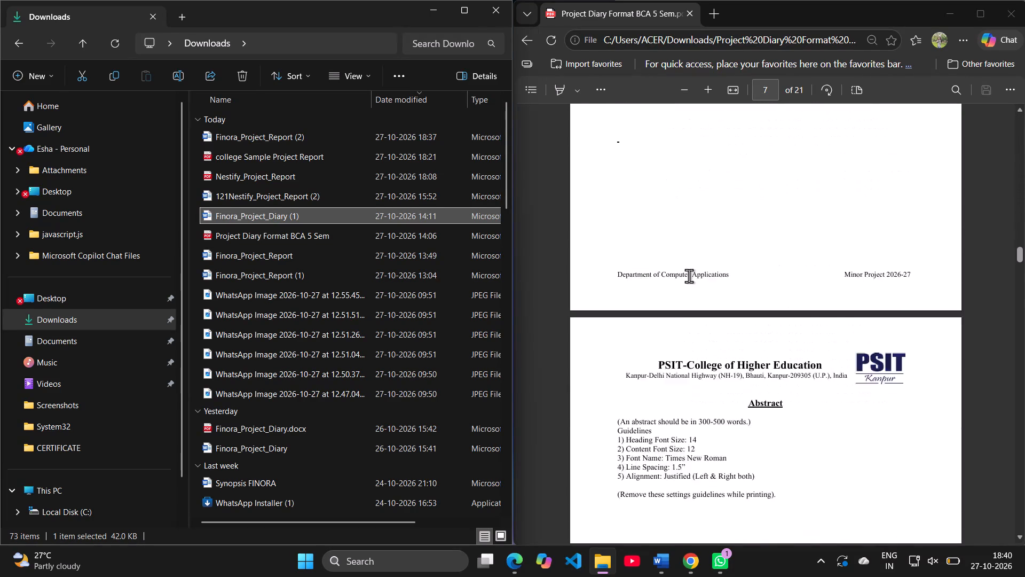
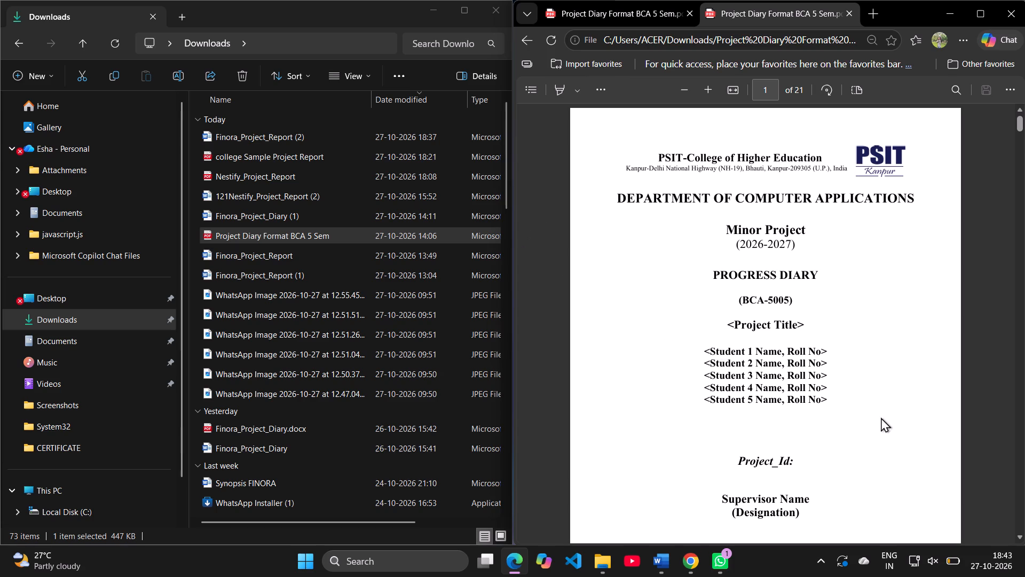
left_click_drag(827, 404, 717, 349)
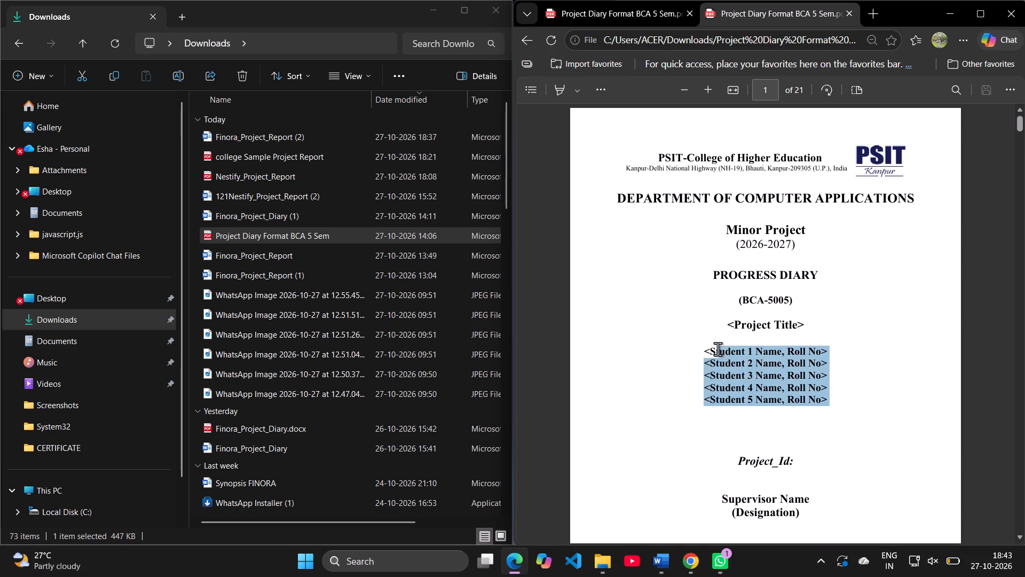
left_click_drag(717, 349, 705, 346)
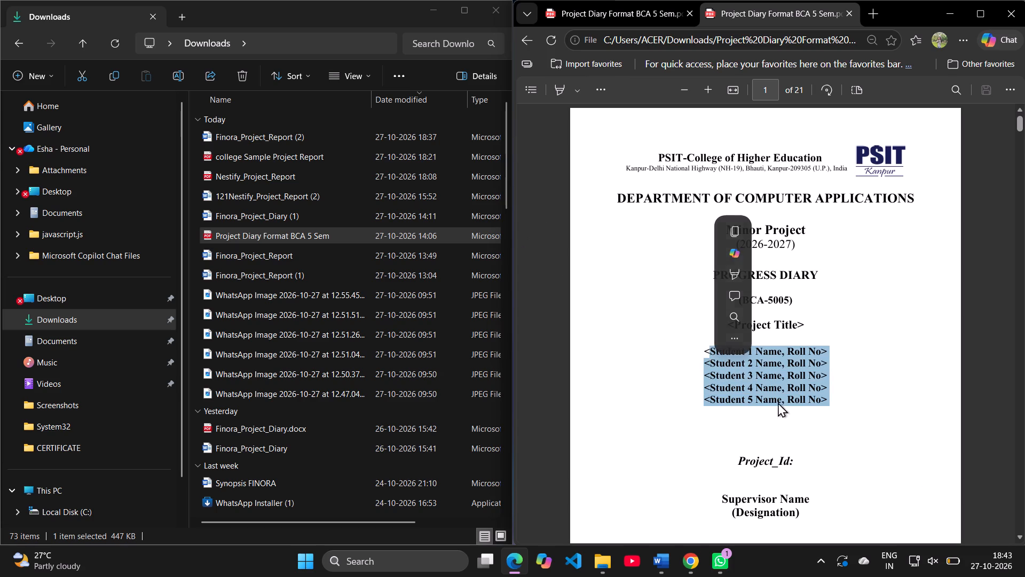
left_click(778, 403)
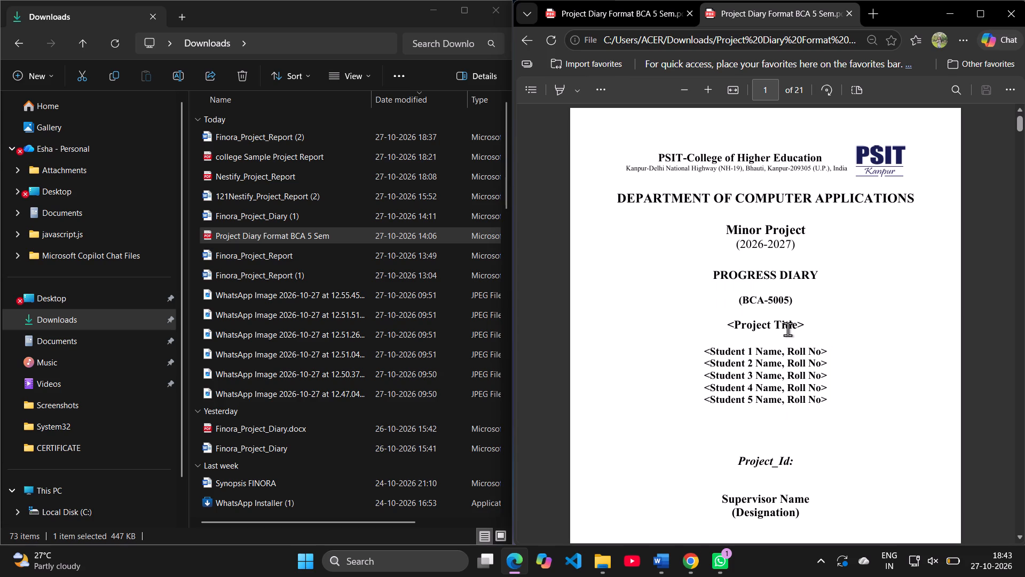
left_click_drag(794, 325, 739, 323)
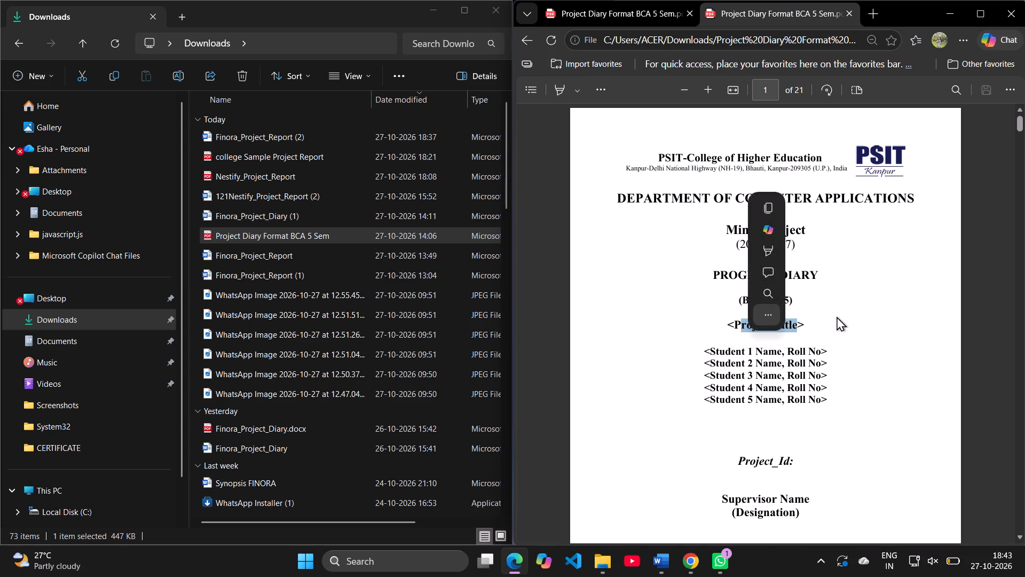
left_click(820, 322)
left_click_drag(820, 322, 747, 323)
triple_click(747, 323)
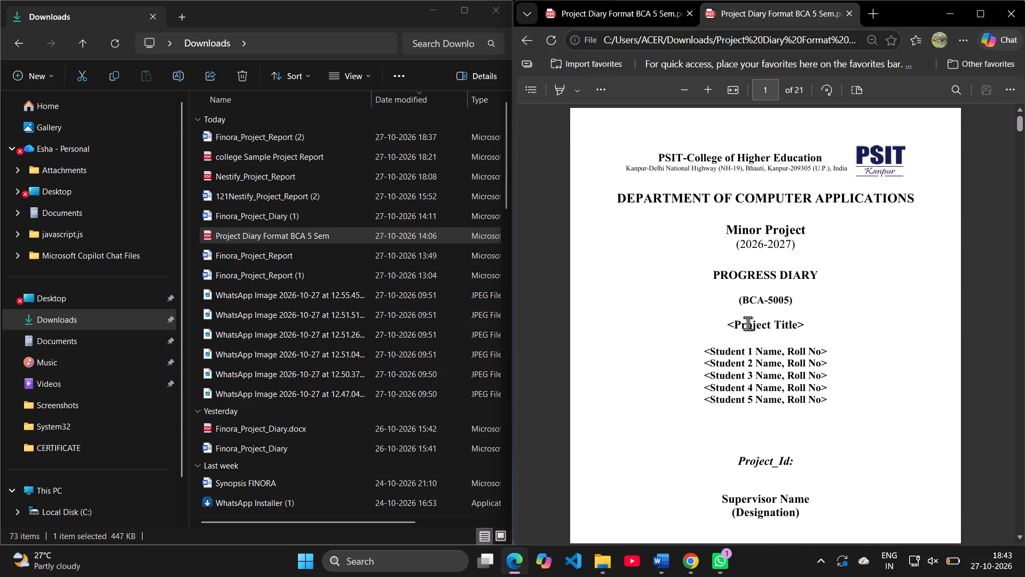
left_click(747, 323)
left_click(747, 323)
Delete the files "Finora_Project_Report (1)" and "Finora_Project_Report" from the Downloads folder.
left_click(340, 216)
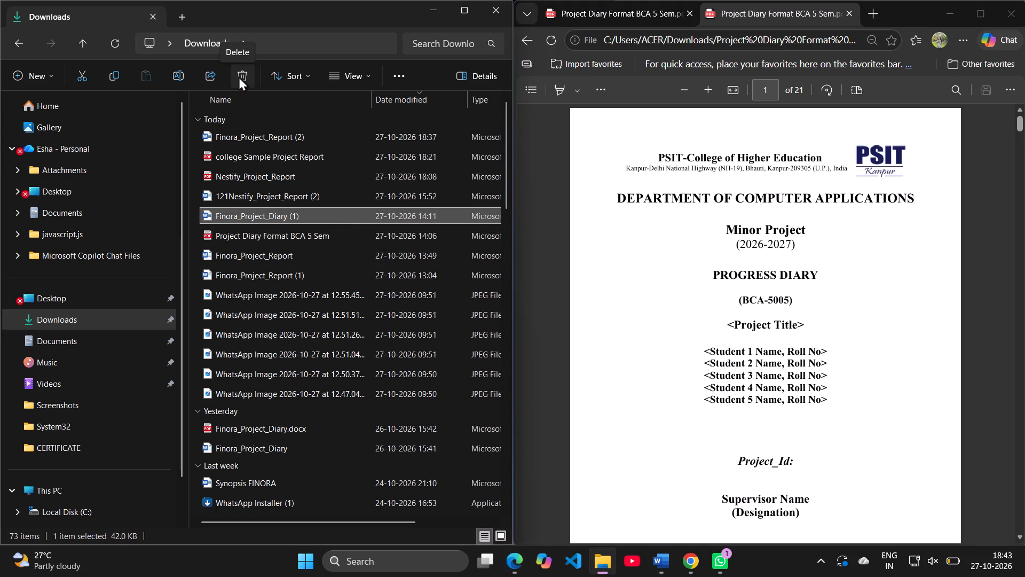
left_click(263, 268)
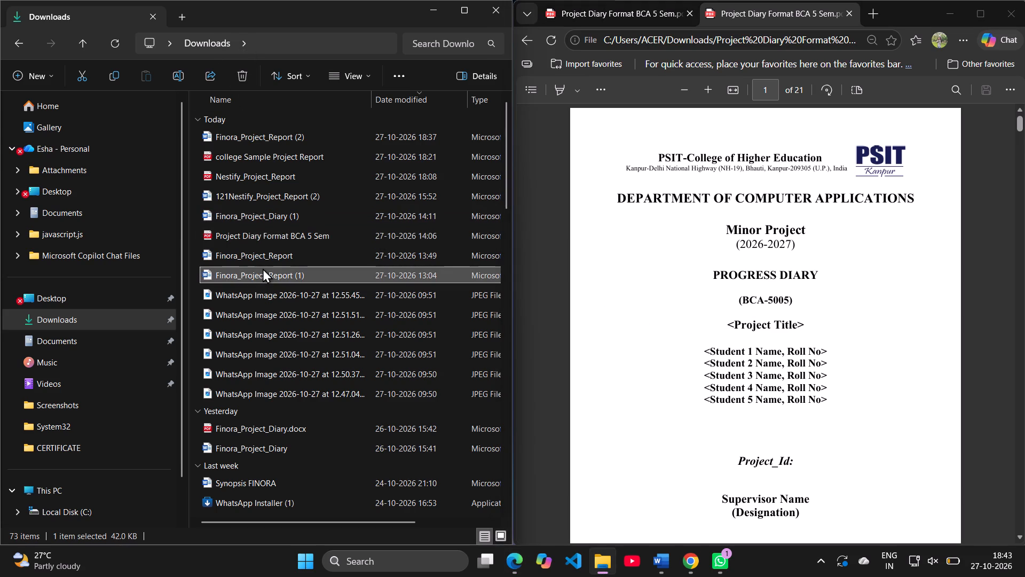
left_click(238, 68)
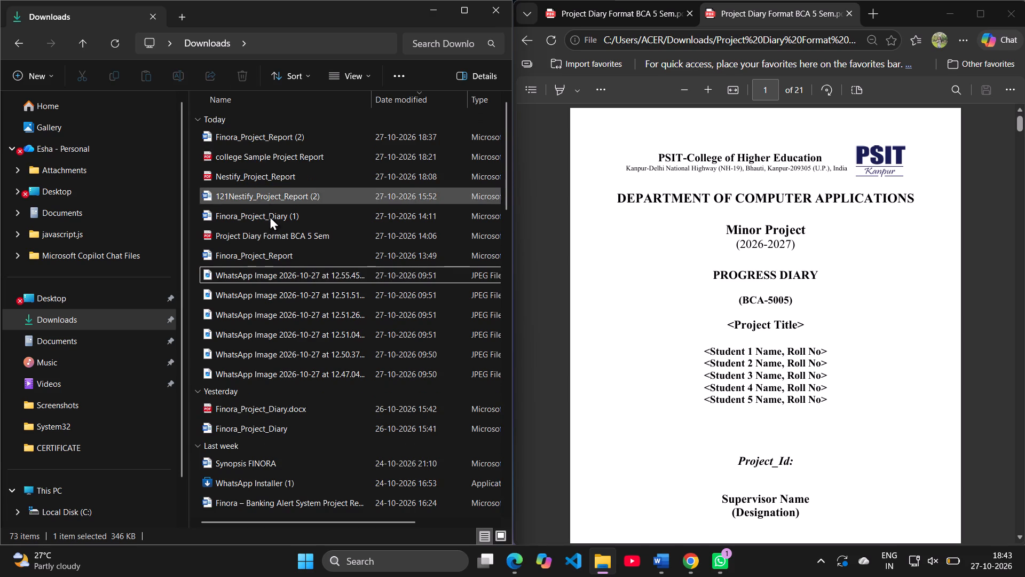
left_click(270, 251)
left_click(239, 77)
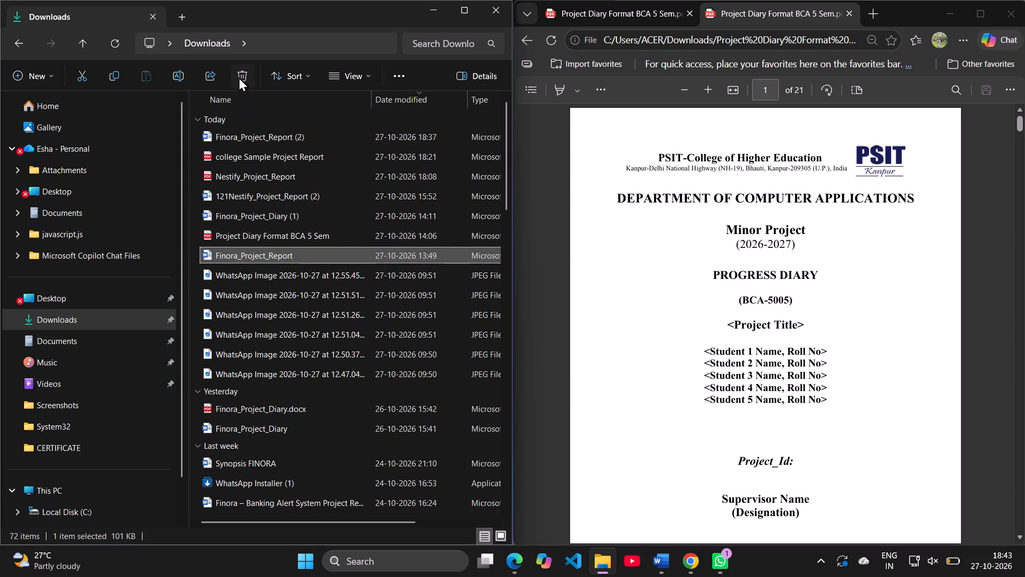
Try to delete "Finora_Project_Diary (1)" from Downloads, and close the duplicate copy of the diary format PDF.
left_click(273, 215)
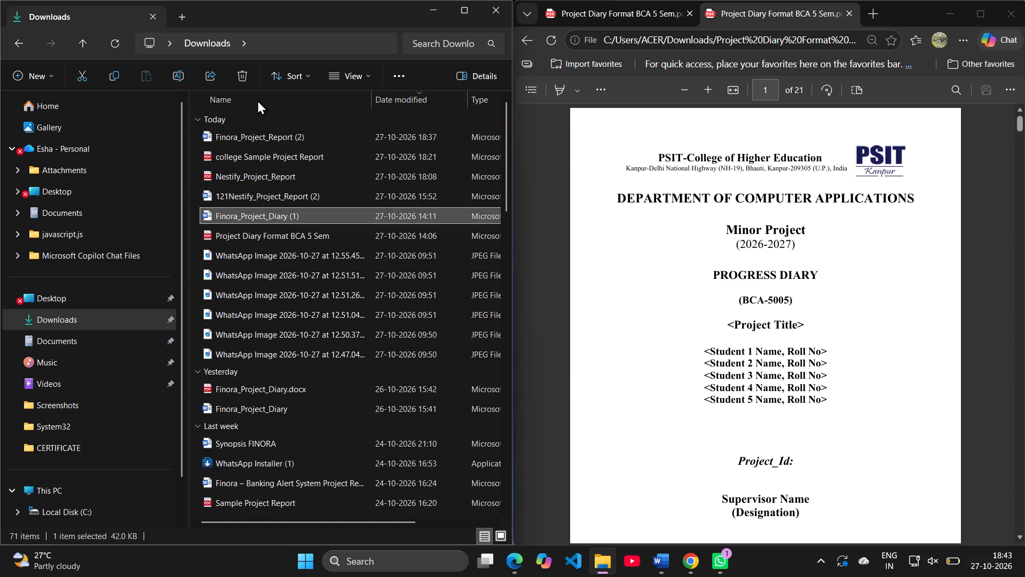
left_click(241, 79)
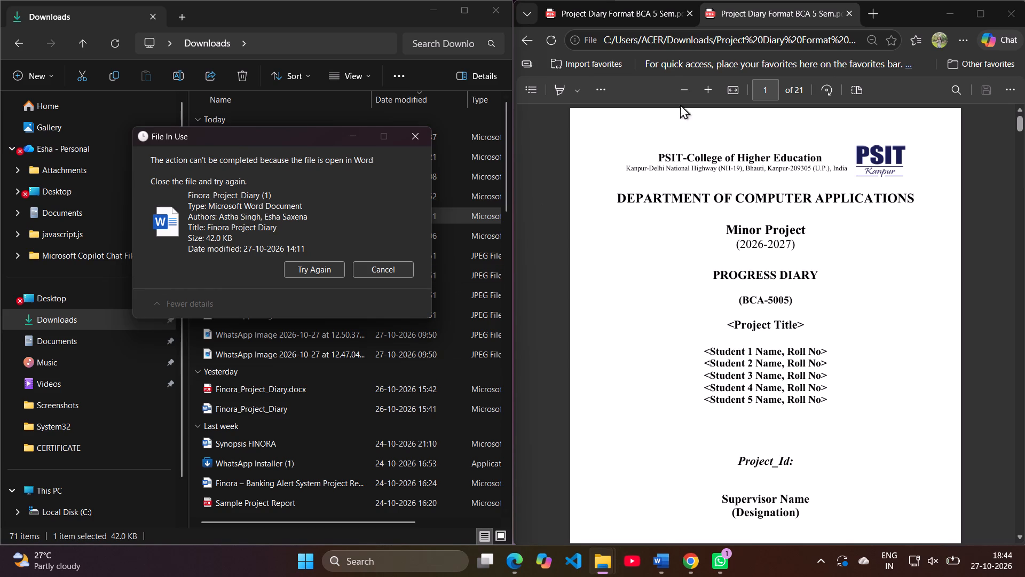
left_click(691, 12)
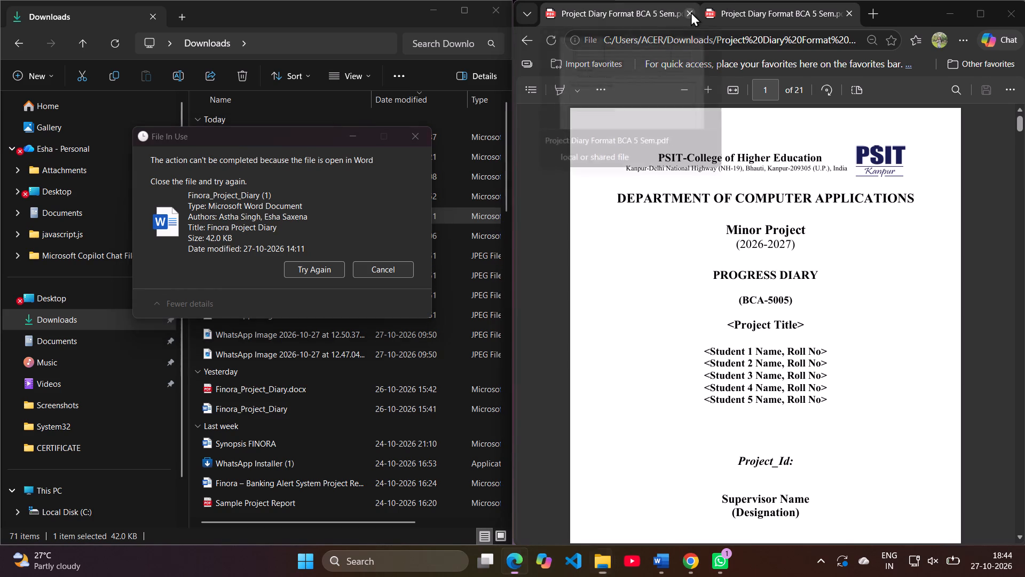
left_click(387, 270)
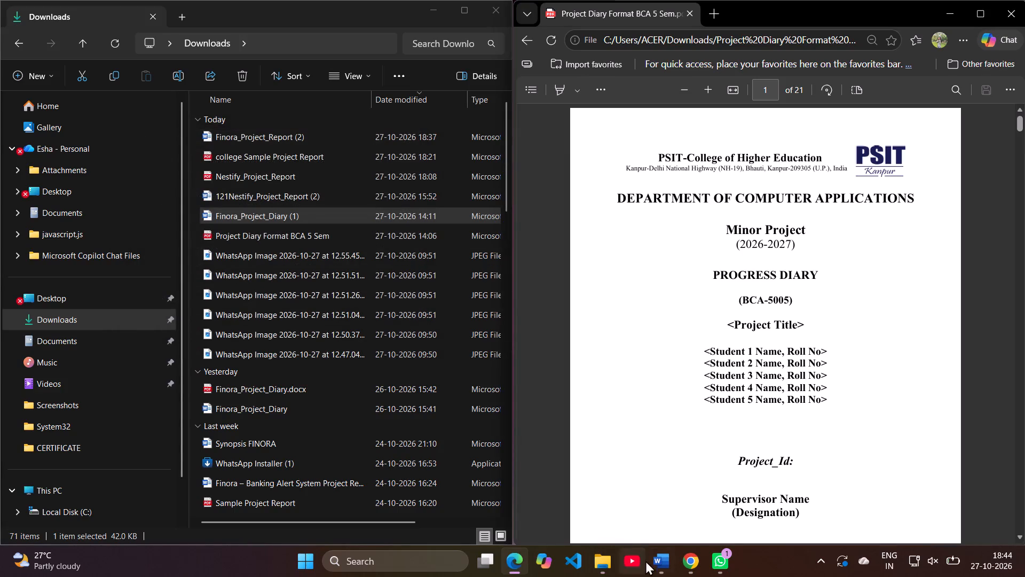
Switch to Word, look over the opening pages of "Finora_Project_Diary (1)", and close the document.
left_click(659, 575)
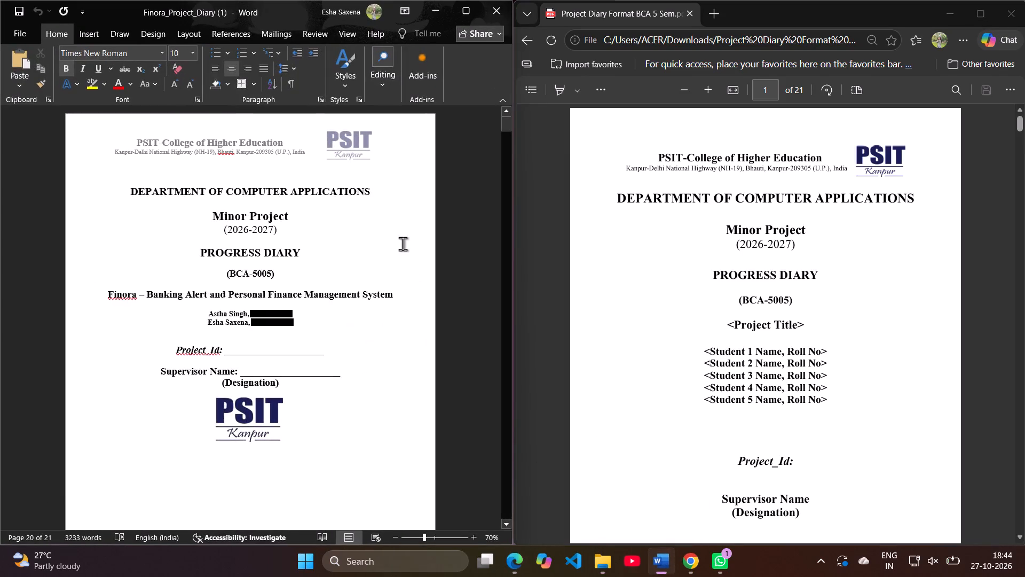
scroll(410, 300, "up", 3)
scroll(410, 300, "down", 1)
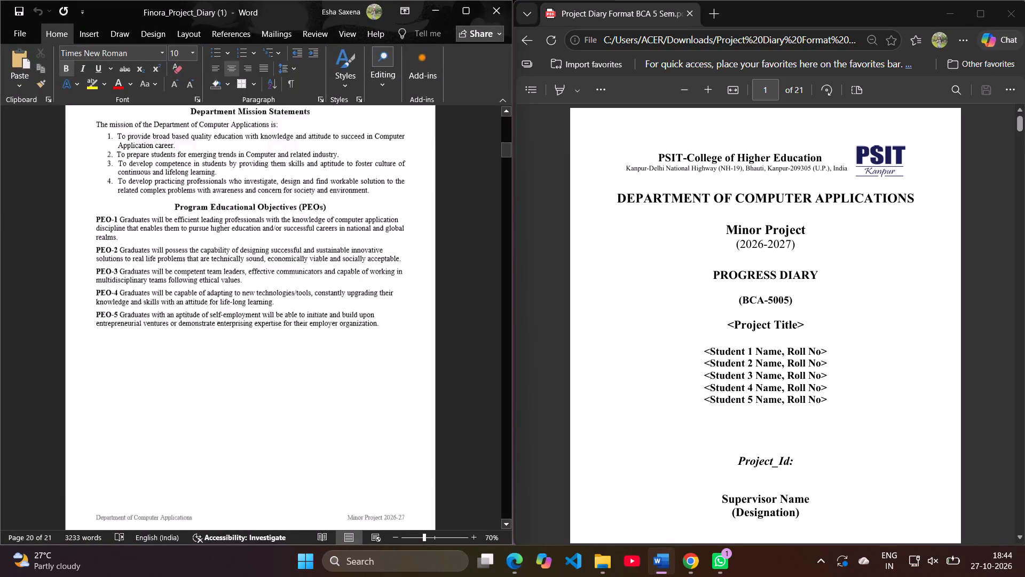
scroll(410, 300, "down", 1)
left_click(496, 11)
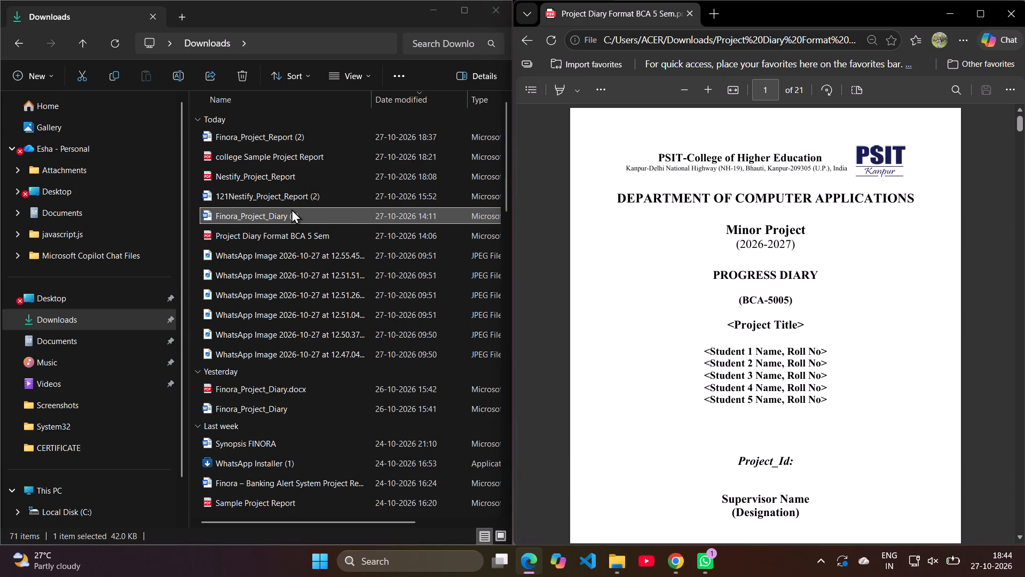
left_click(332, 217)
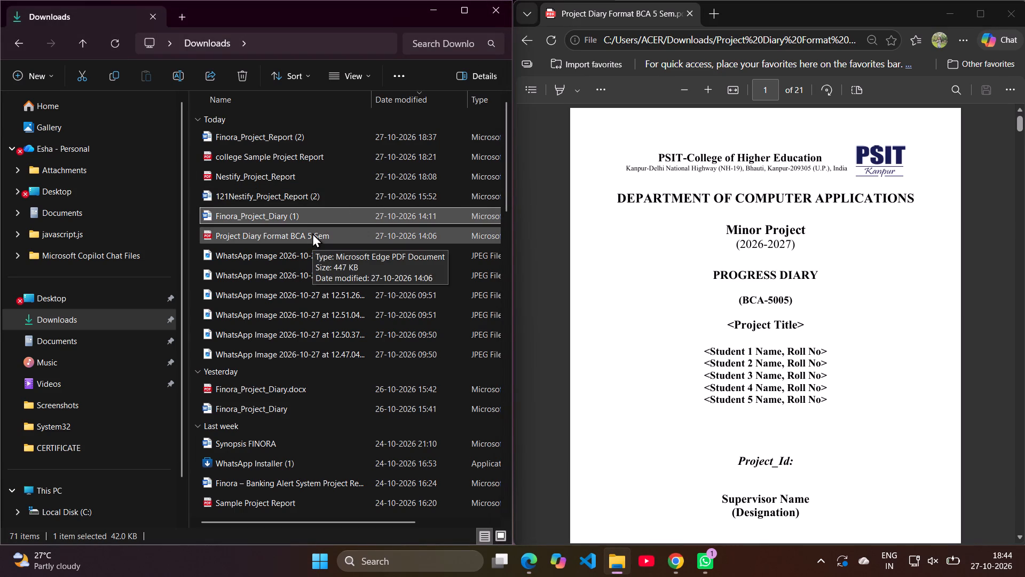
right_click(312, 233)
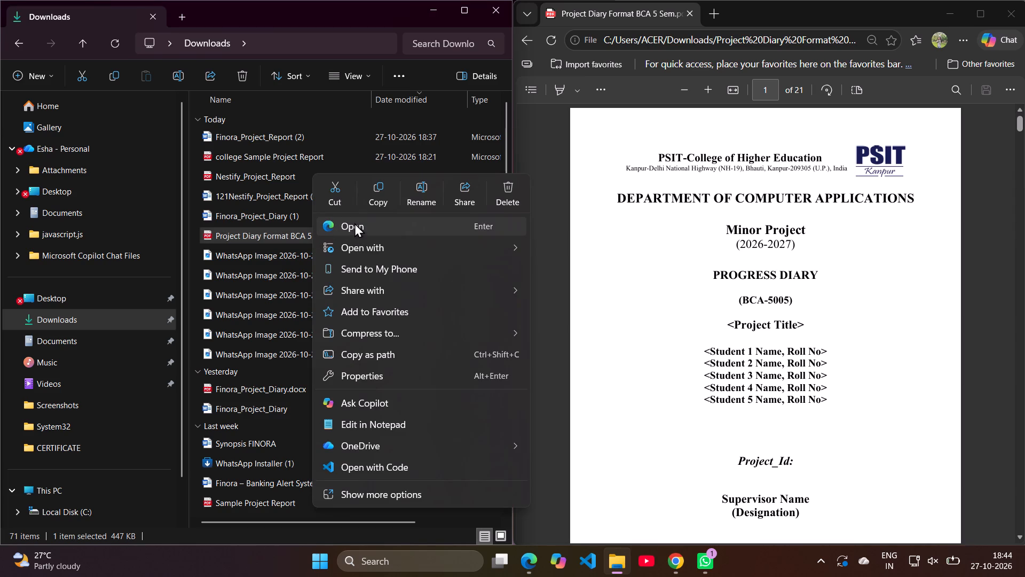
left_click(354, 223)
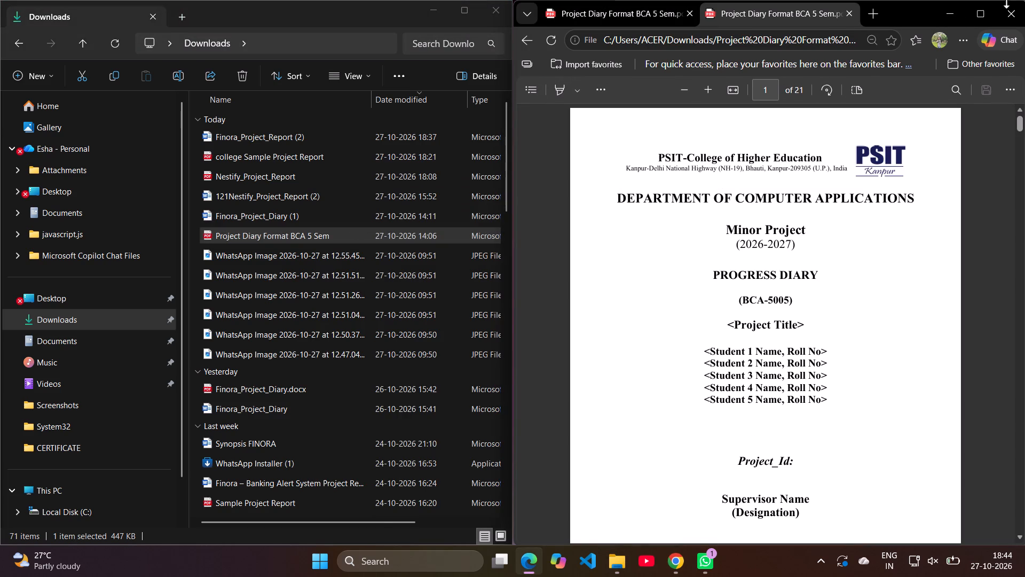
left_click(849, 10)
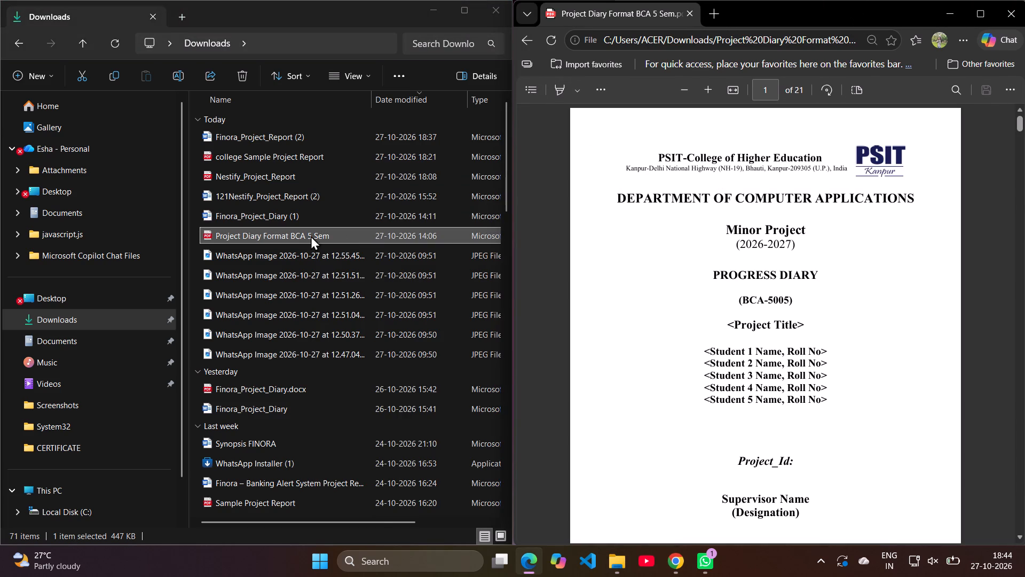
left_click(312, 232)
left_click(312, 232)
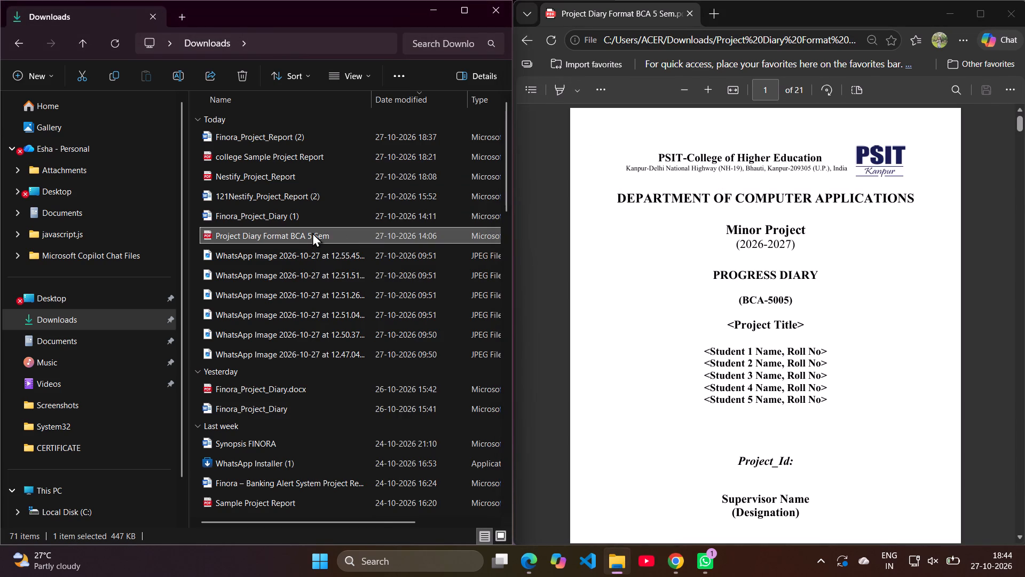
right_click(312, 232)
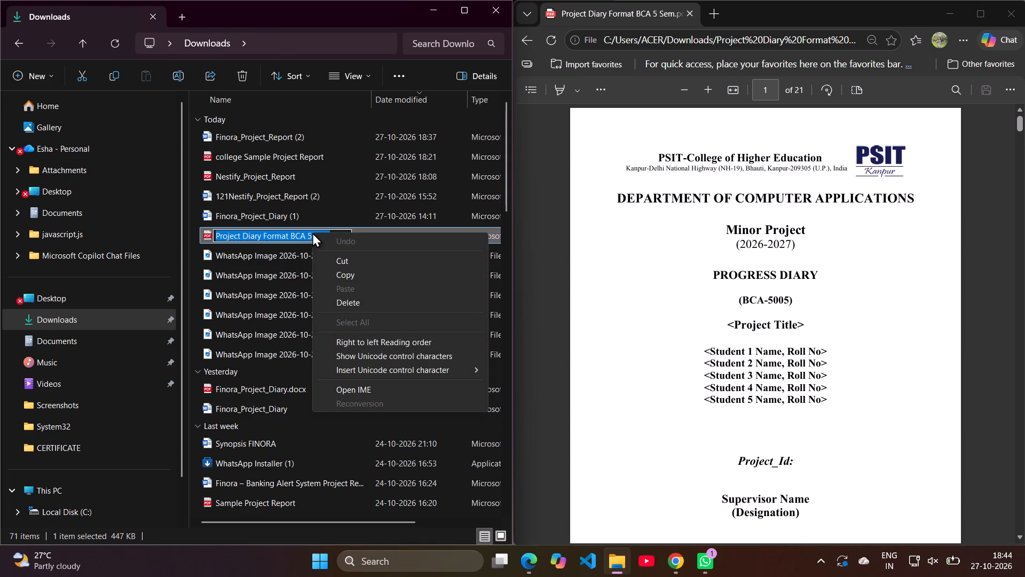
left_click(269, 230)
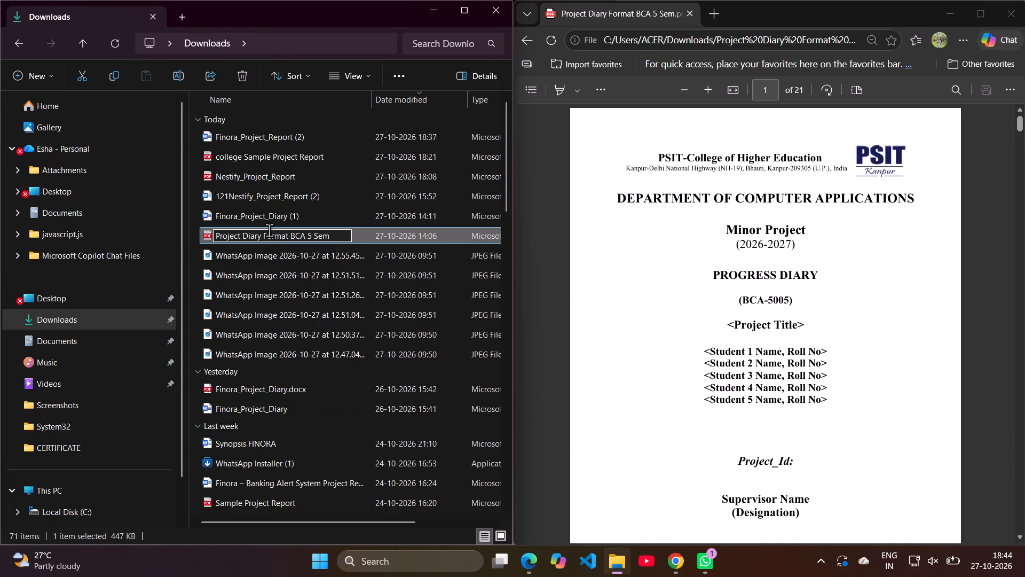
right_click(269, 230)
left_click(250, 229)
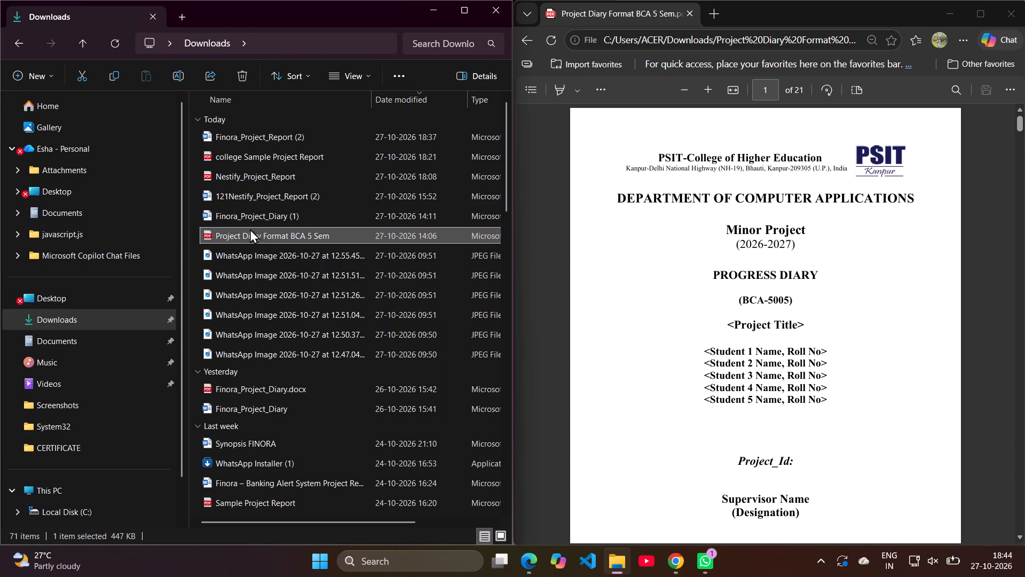
Open "Project Diary Format BCA 5 Sem" in Word for this one time, enable editing, and look over the converted pages.
right_click(250, 229)
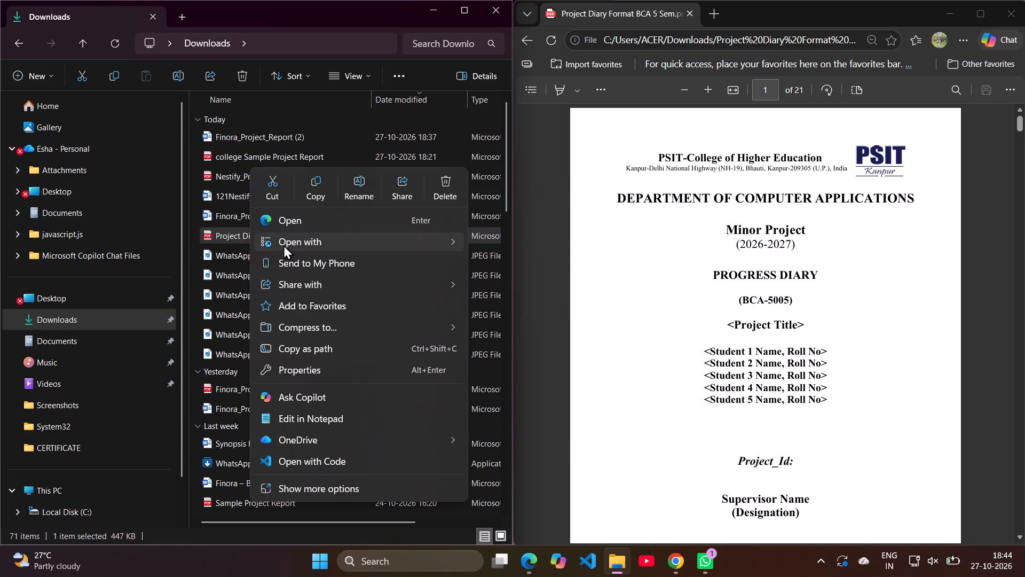
left_click(386, 241)
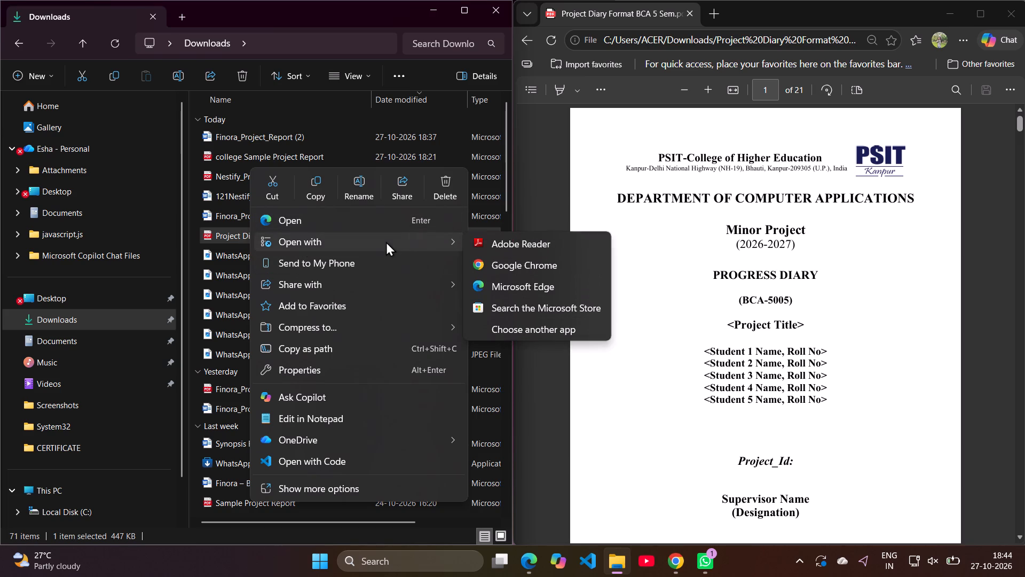
left_click(492, 328)
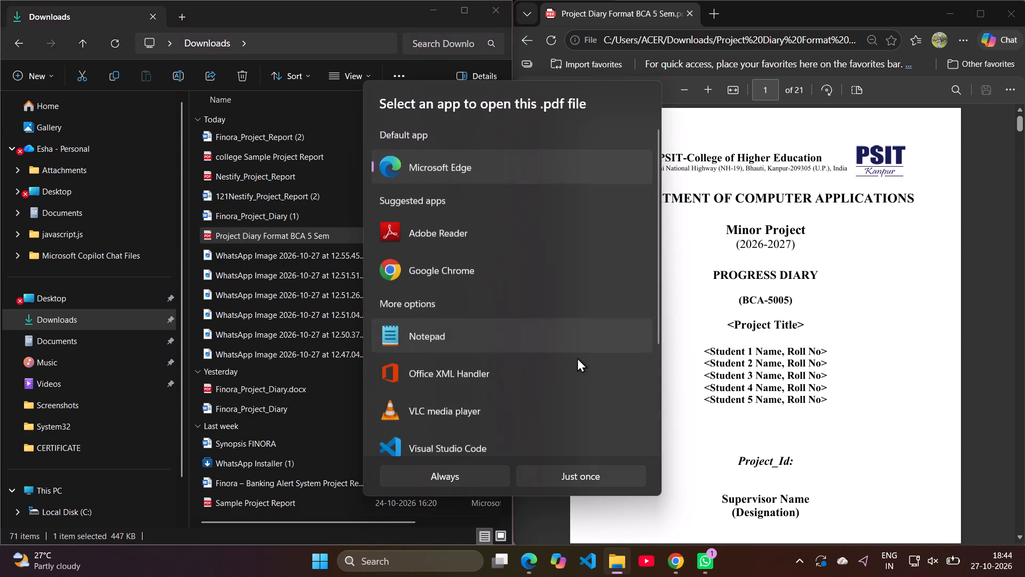
scroll(558, 381, "down", 4)
left_click(477, 369)
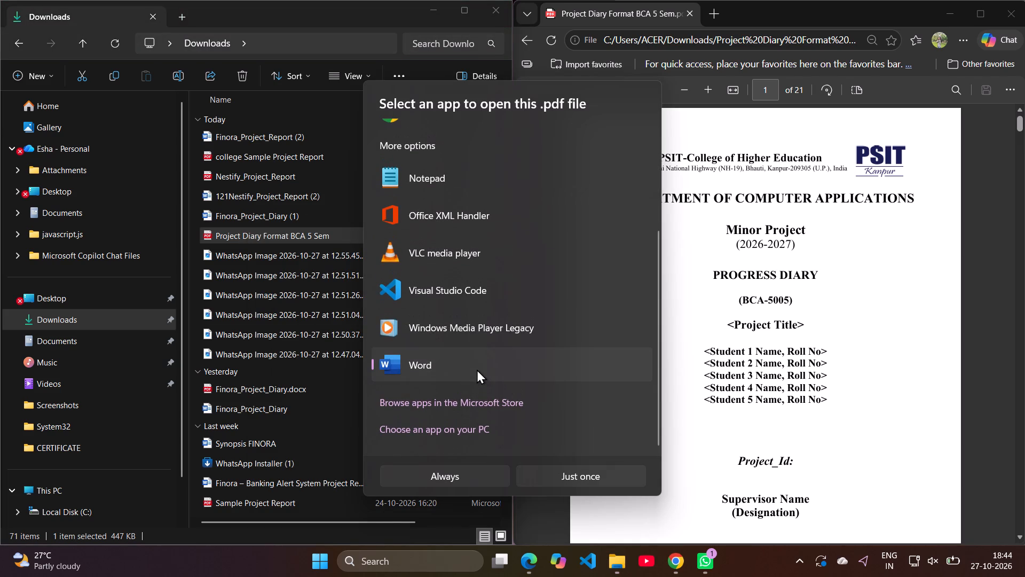
left_click(553, 474)
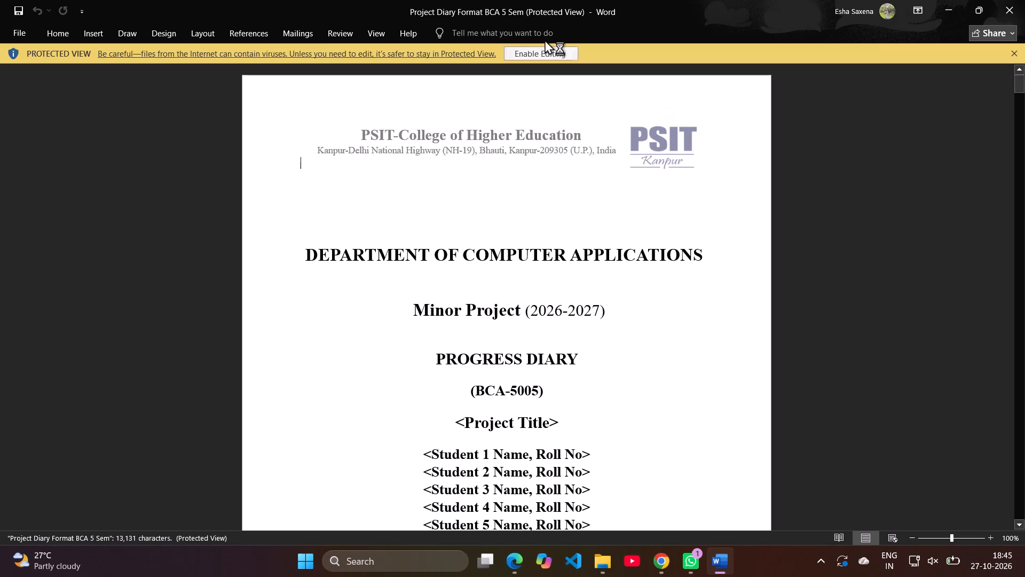
left_click(535, 54)
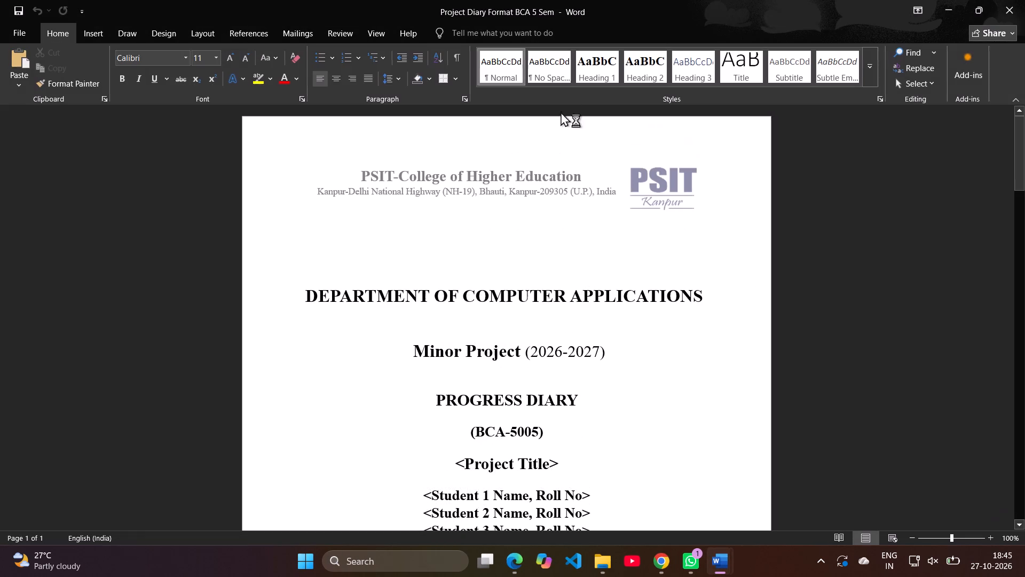
scroll(671, 259, "down", 1)
scroll(671, 259, "up", 1)
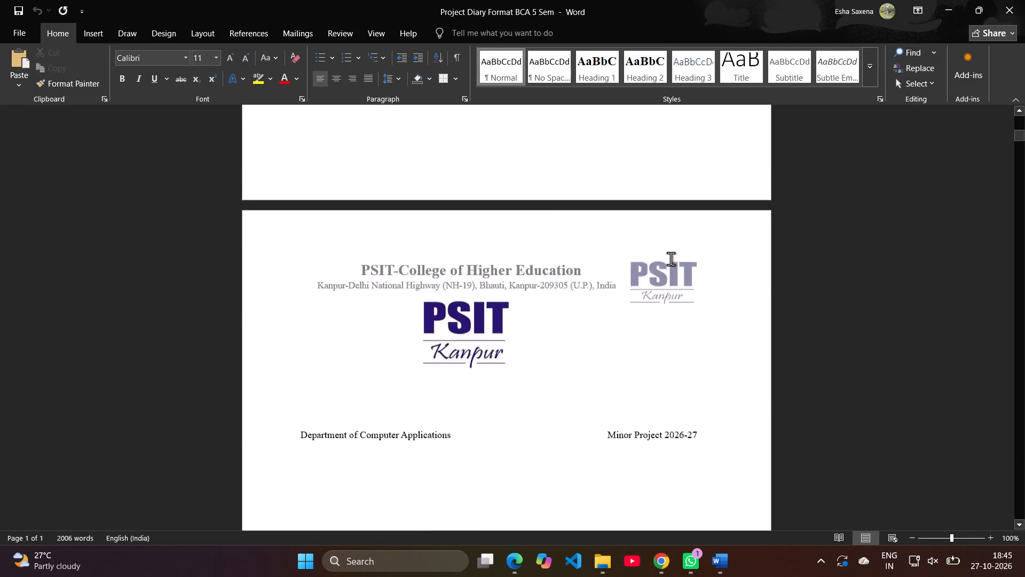
Open the first page's header for editing and set the "PSIT-College of Higher Education" line to font size 18.
scroll(671, 259, "up", 1)
left_click(552, 178)
triple_click(552, 178)
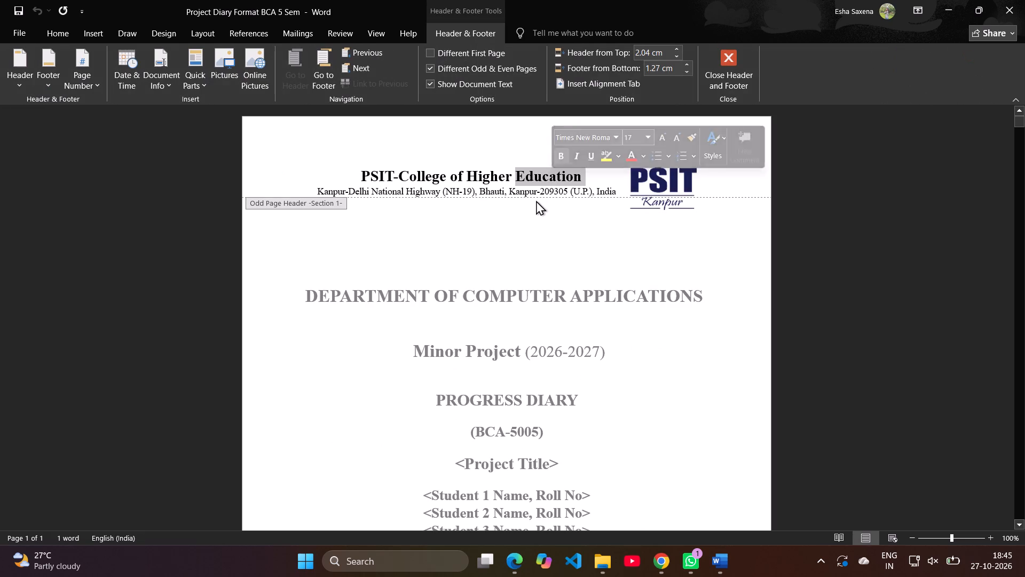
left_click(536, 200)
triple_click(500, 178)
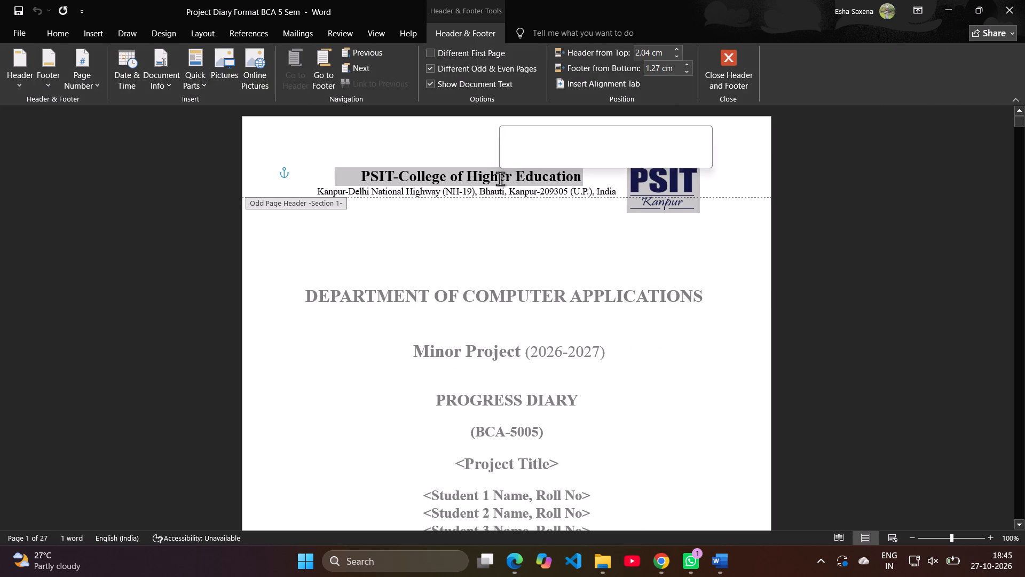
left_click(500, 178)
double_click(500, 178)
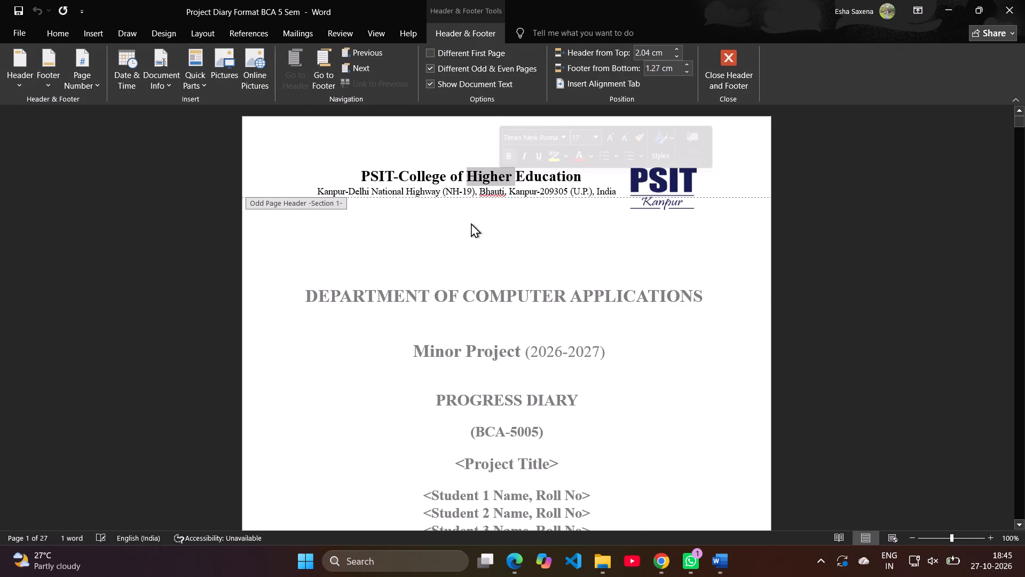
left_click(468, 228)
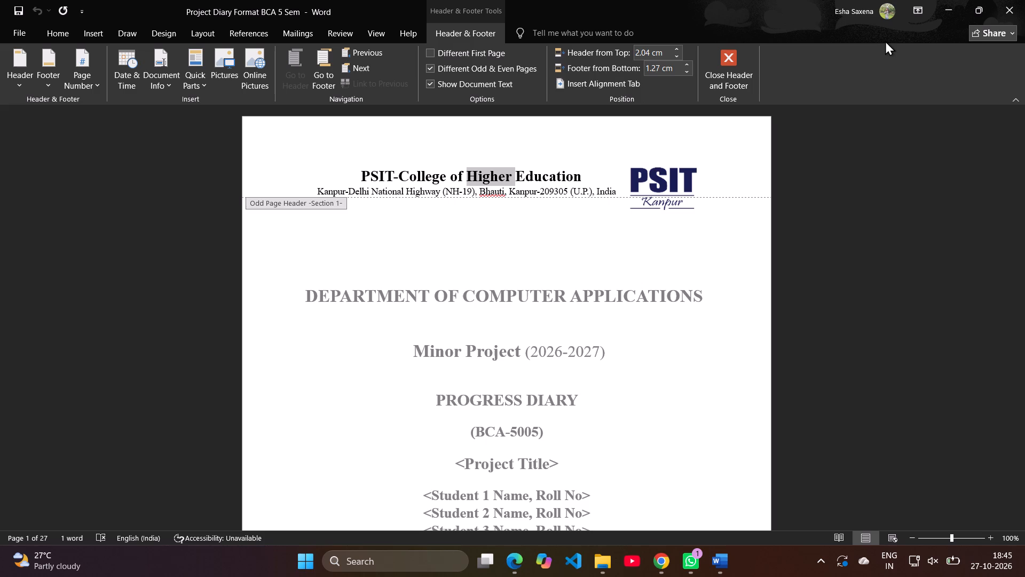
double_click(659, 183)
triple_click(541, 184)
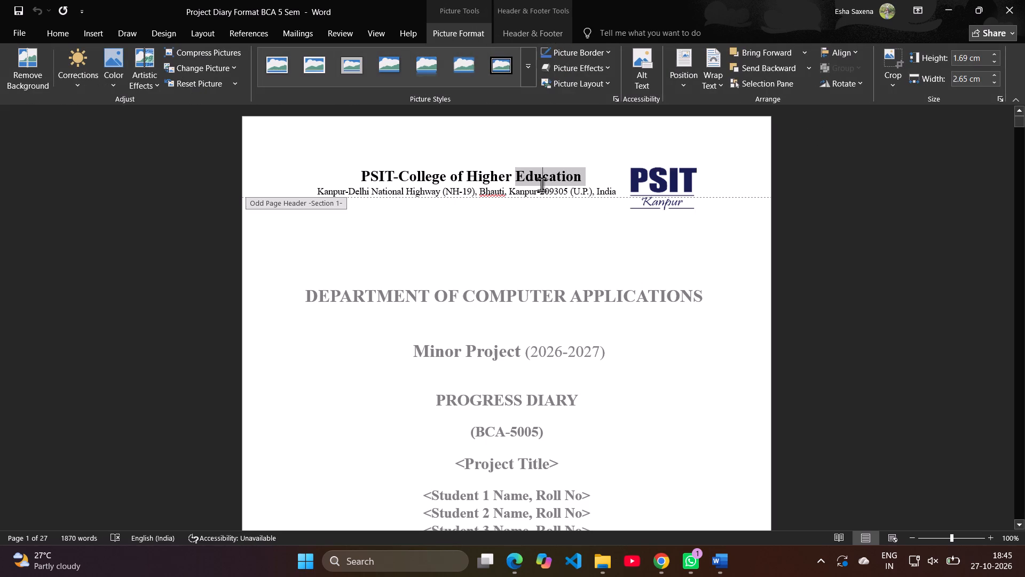
left_click(541, 184)
triple_click(541, 184)
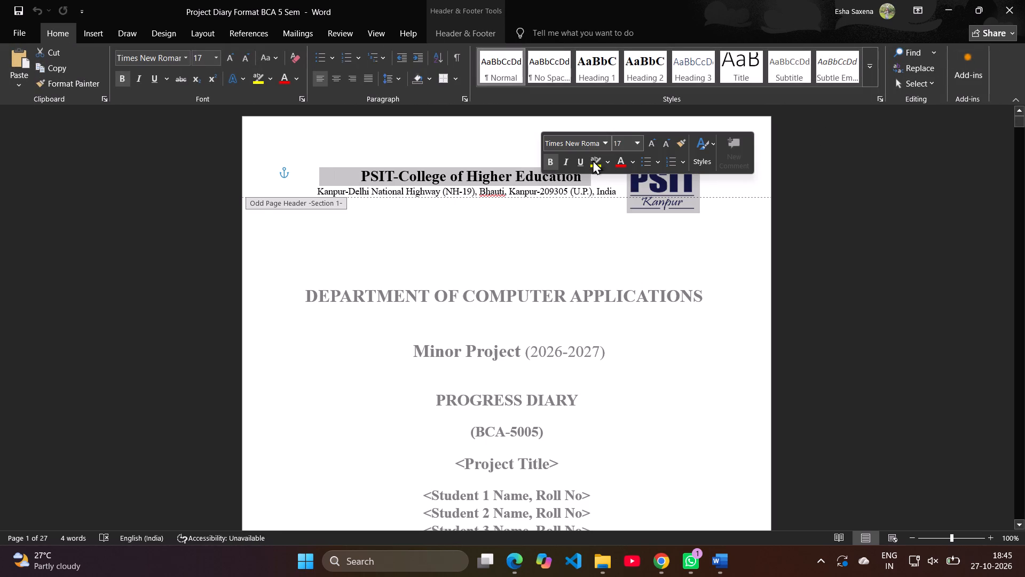
left_click(637, 139)
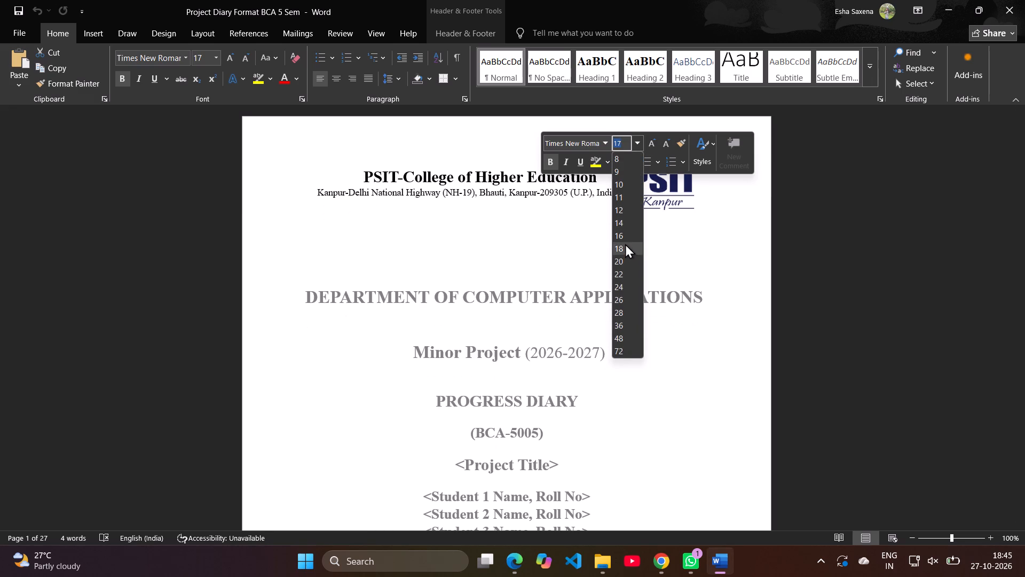
left_click(625, 244)
Set the address line under the college name in the header to font size 10.
triple_click(543, 189)
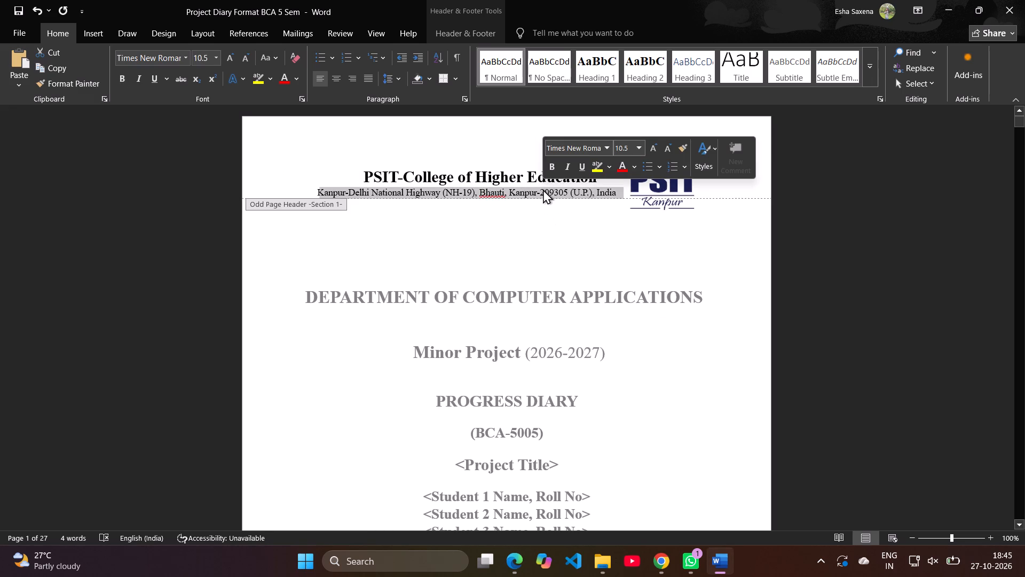
left_click(639, 147)
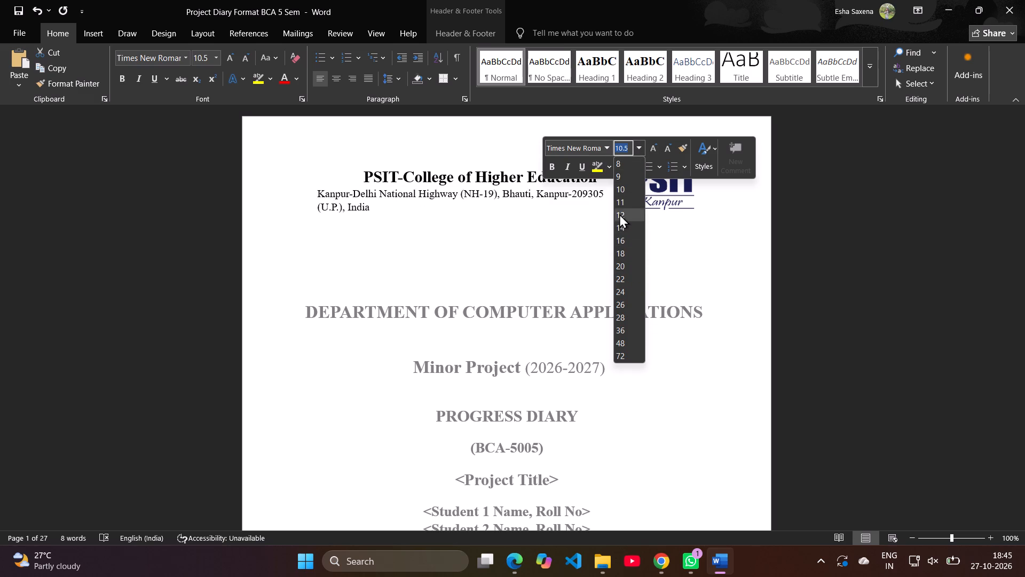
left_click(624, 184)
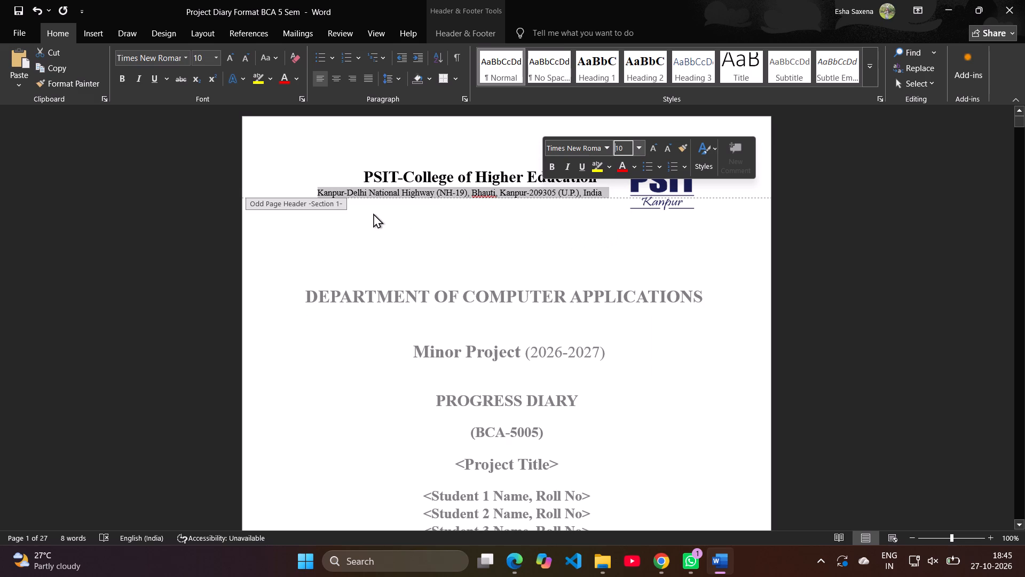
left_click(373, 213)
left_click(549, 243)
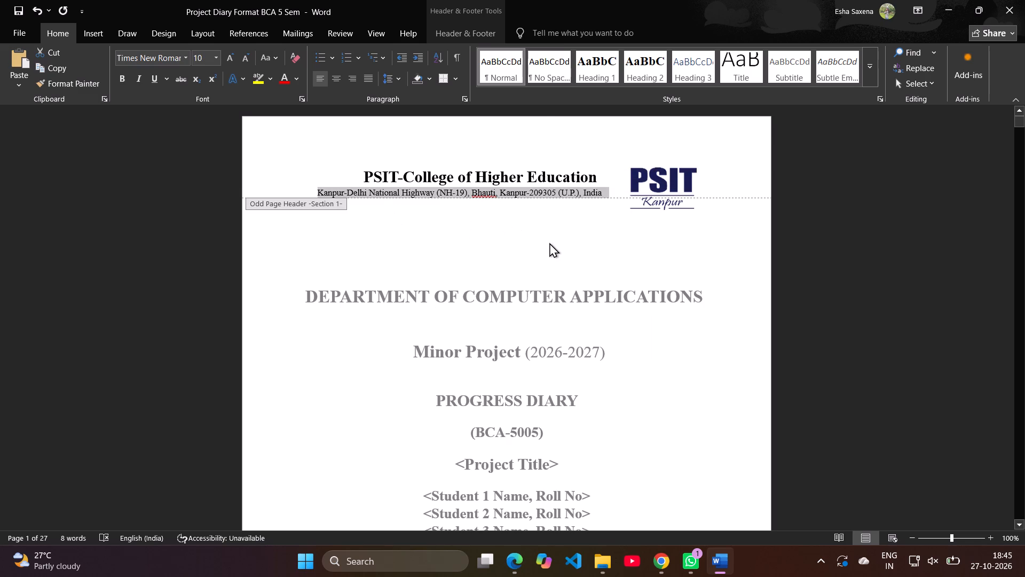
left_click(529, 150)
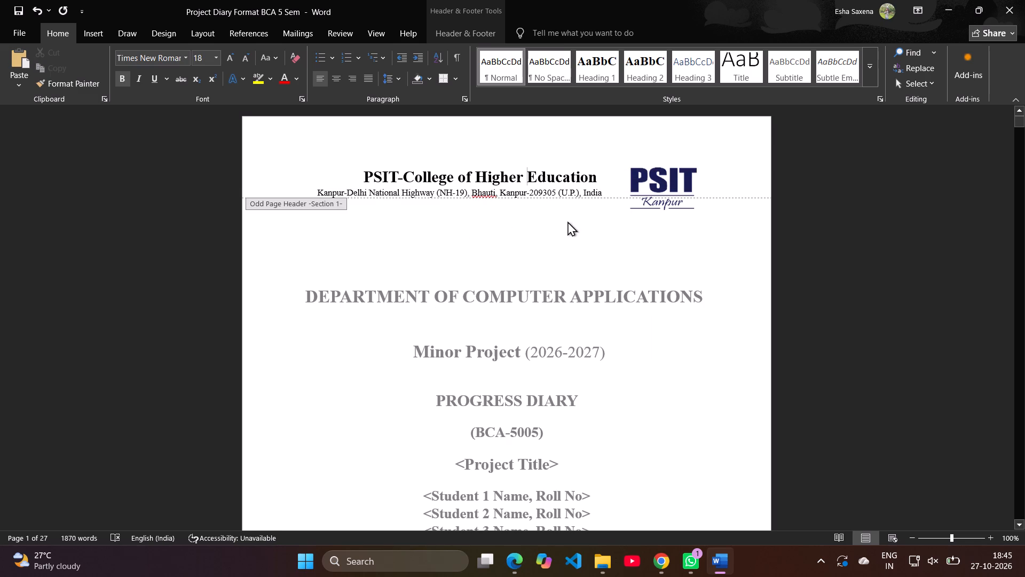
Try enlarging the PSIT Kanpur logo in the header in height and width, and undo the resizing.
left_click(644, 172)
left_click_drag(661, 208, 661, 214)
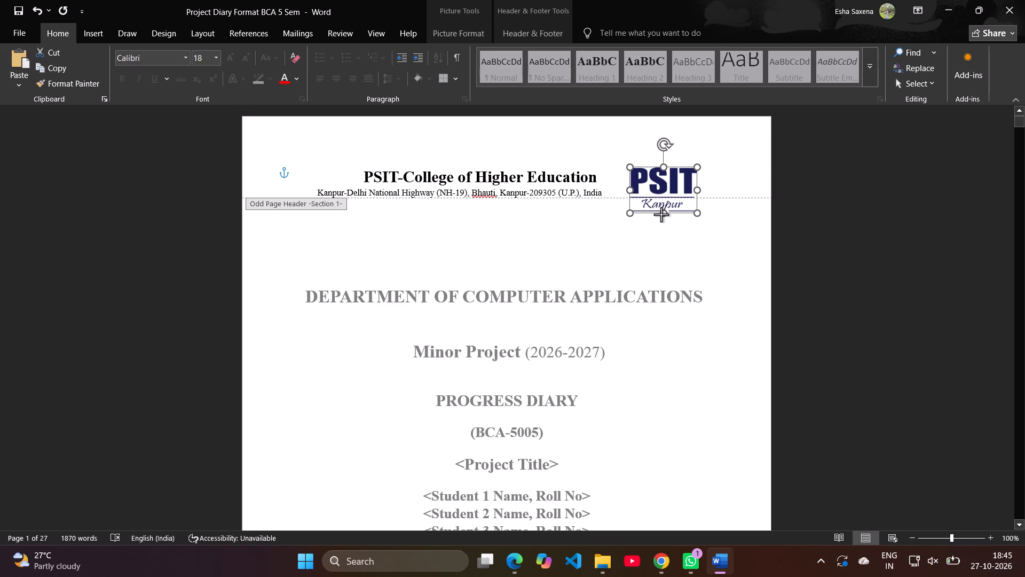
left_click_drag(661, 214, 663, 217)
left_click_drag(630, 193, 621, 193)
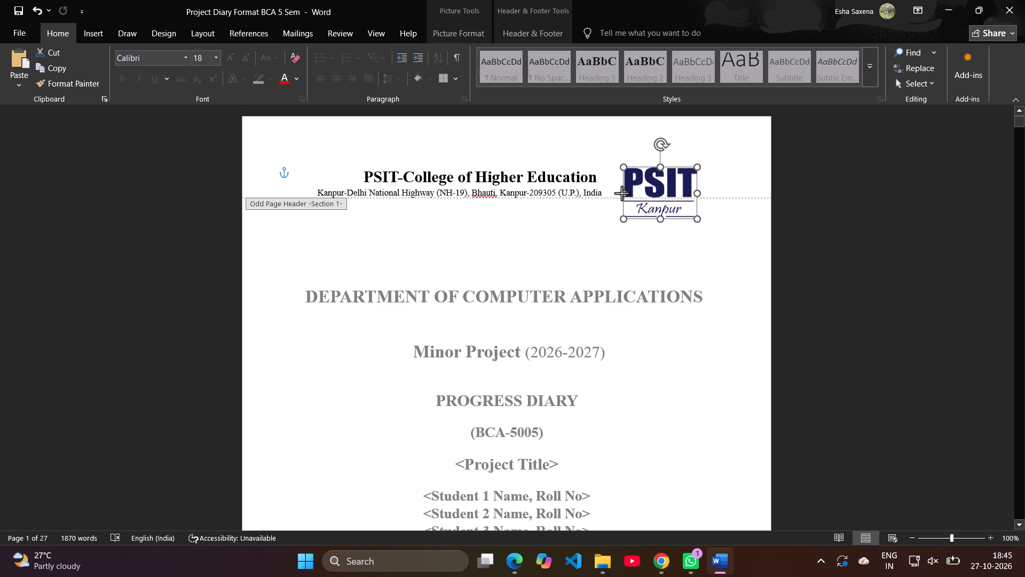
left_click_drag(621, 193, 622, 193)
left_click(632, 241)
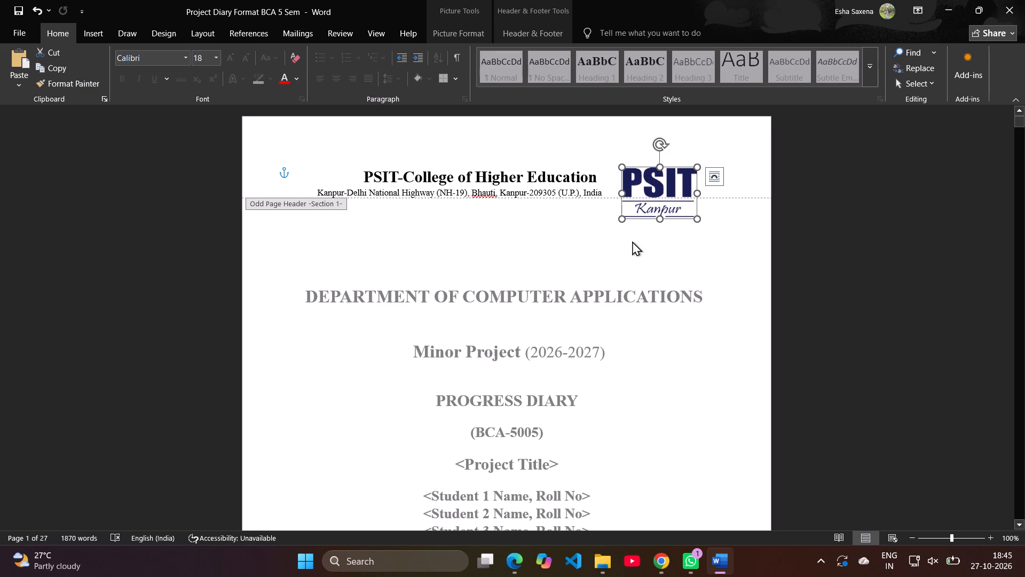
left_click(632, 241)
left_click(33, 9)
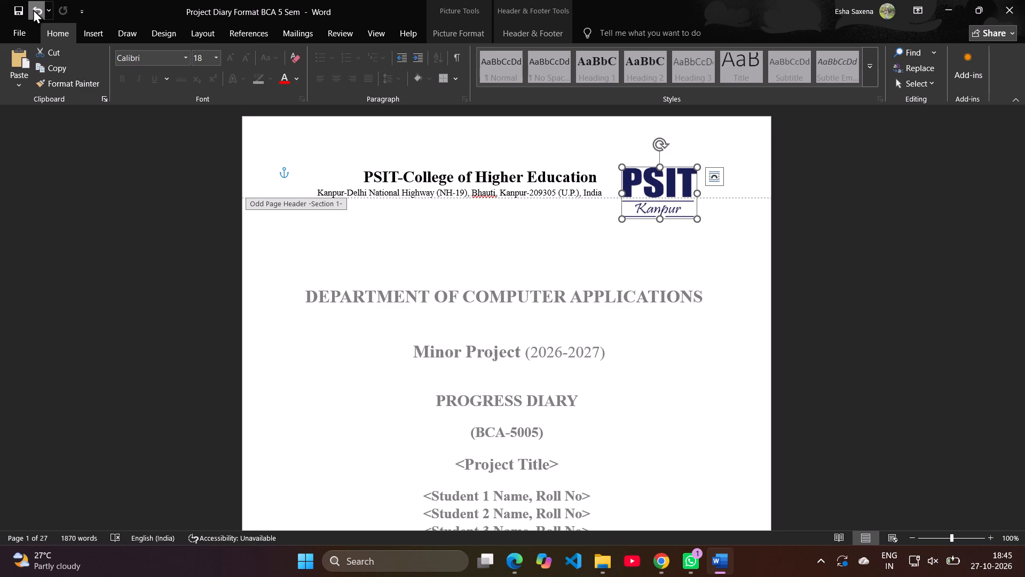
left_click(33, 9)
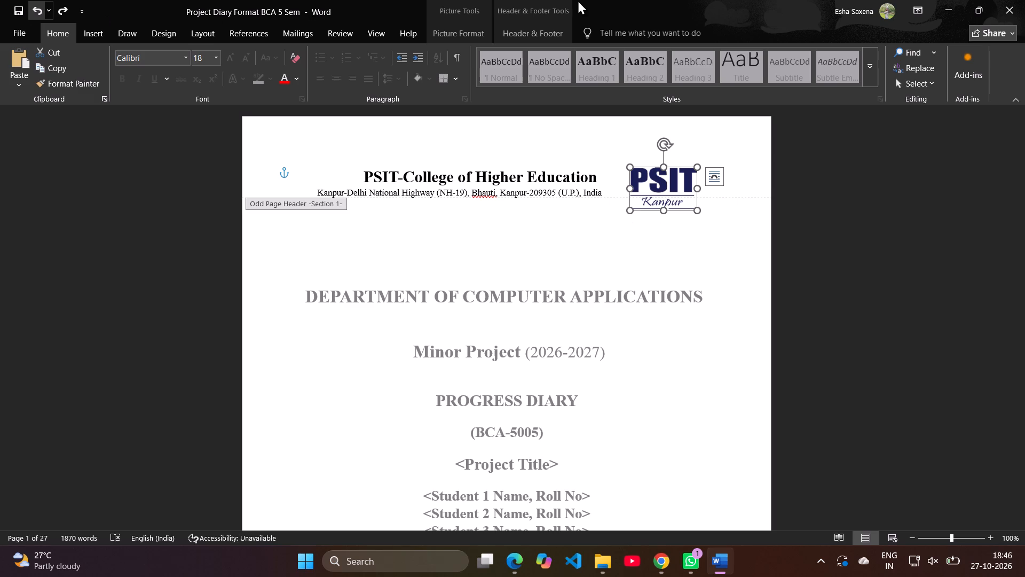
Minimize the Word document to return to the Downloads folder and the diary format PDF.
left_click(949, 9)
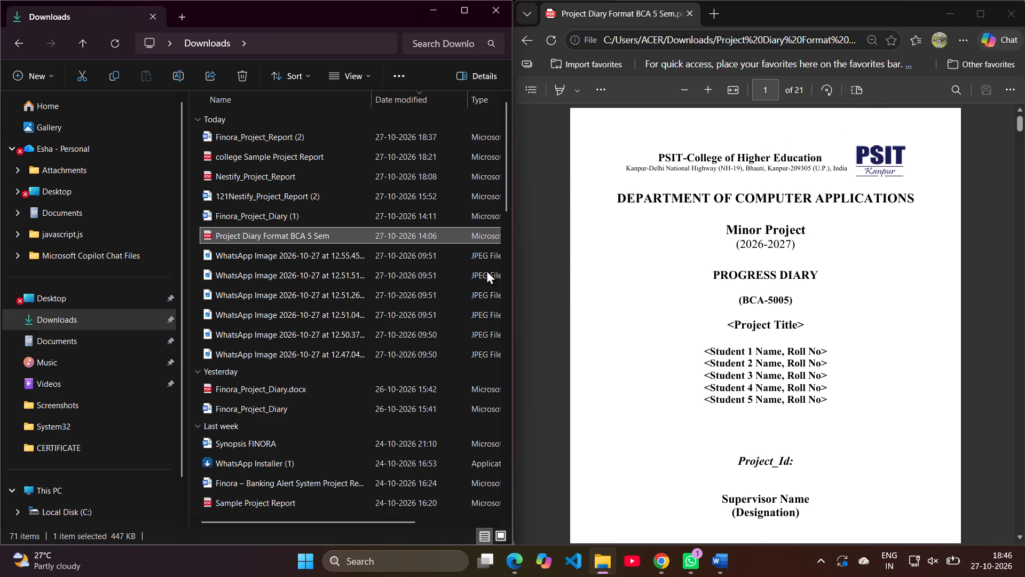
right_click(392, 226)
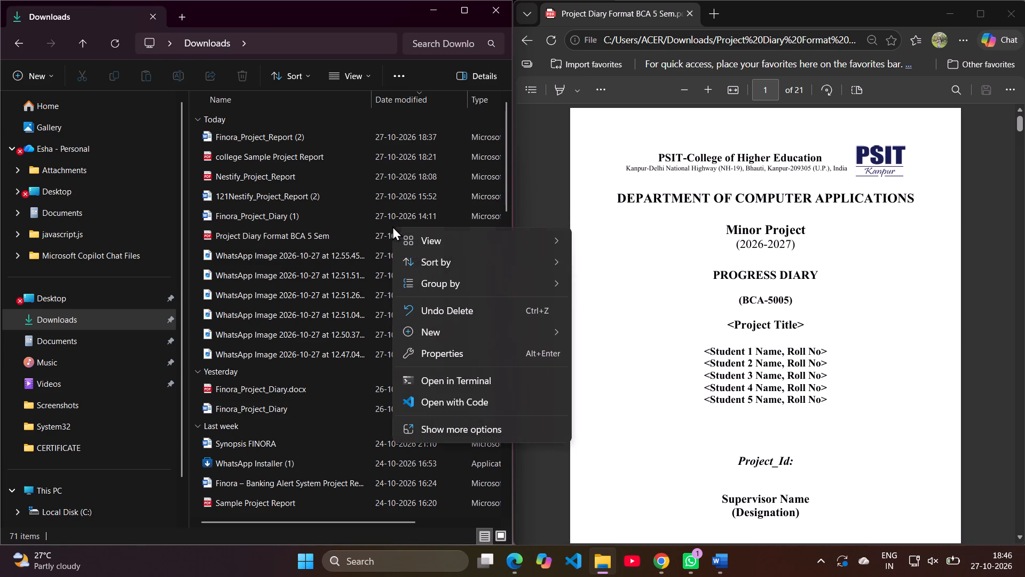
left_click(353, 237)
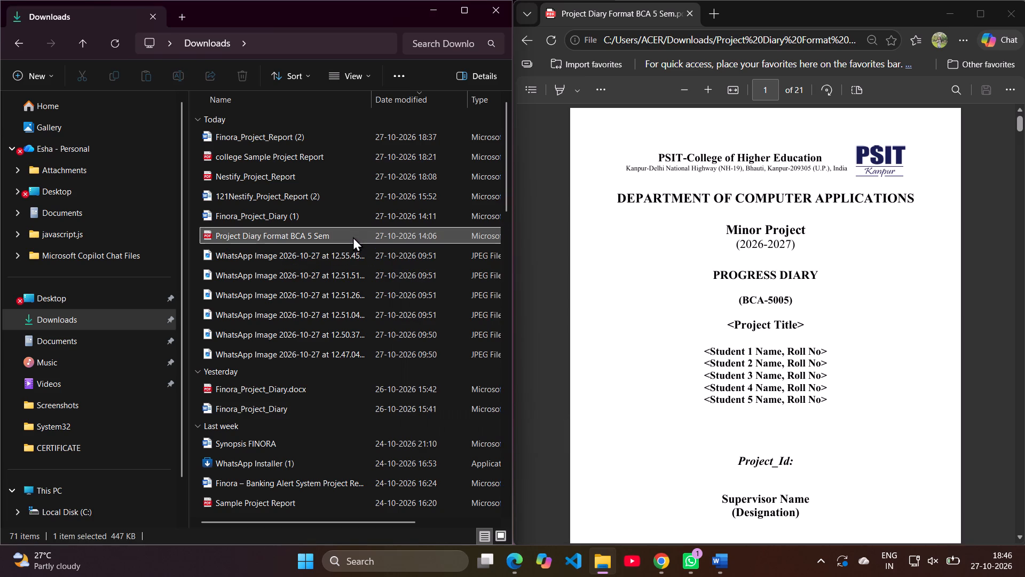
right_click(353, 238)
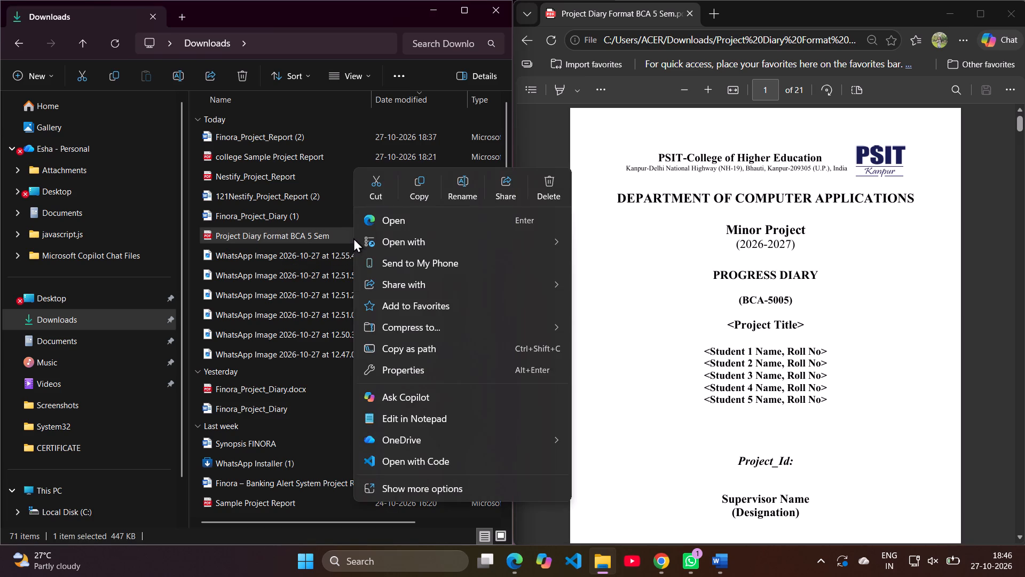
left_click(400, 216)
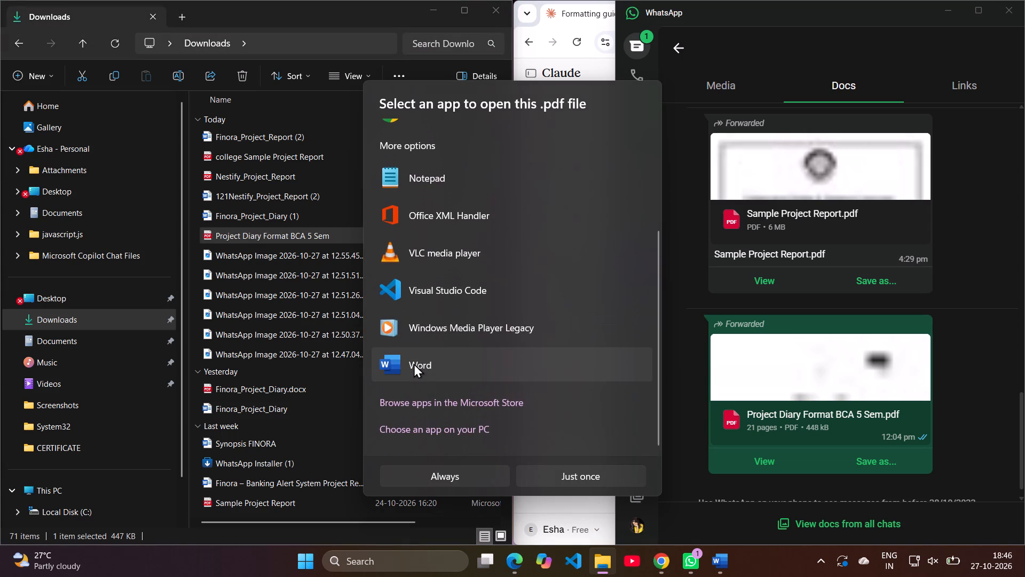
left_click(426, 357)
left_click(596, 473)
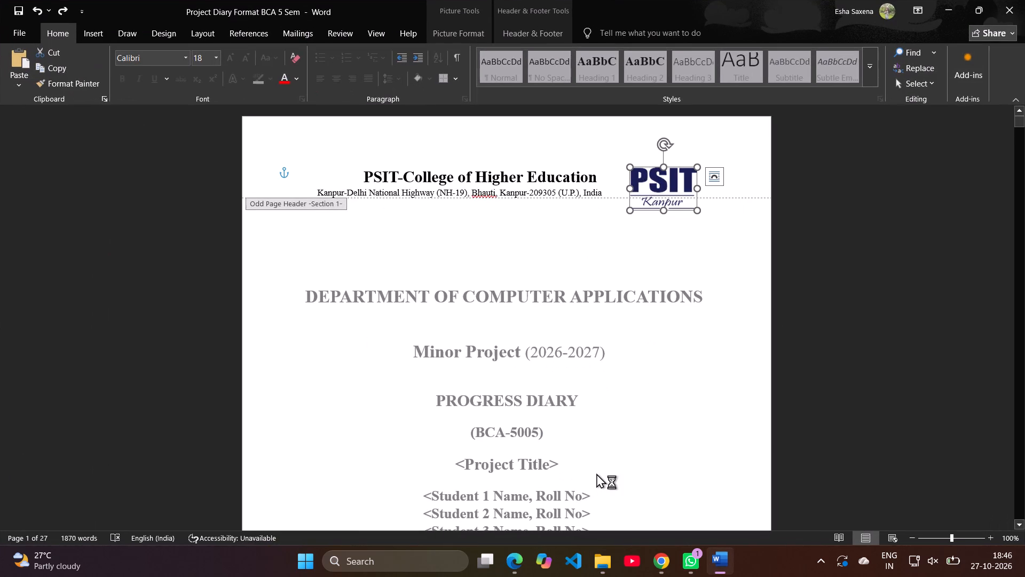
Undo all the font size changes made to the college name and address lines in the first page's header.
left_click(559, 355)
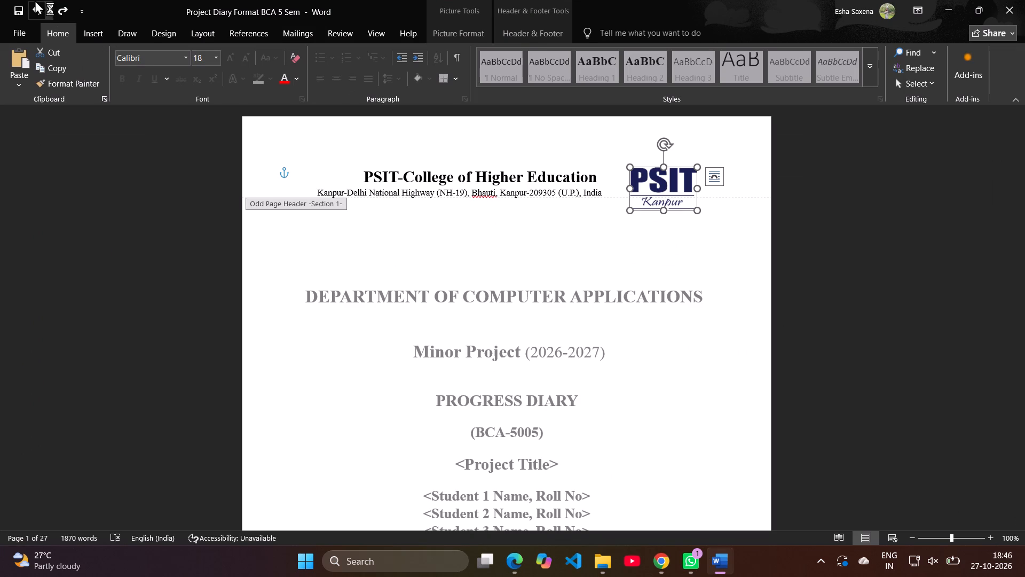
triple_click(34, 9)
left_click(34, 9)
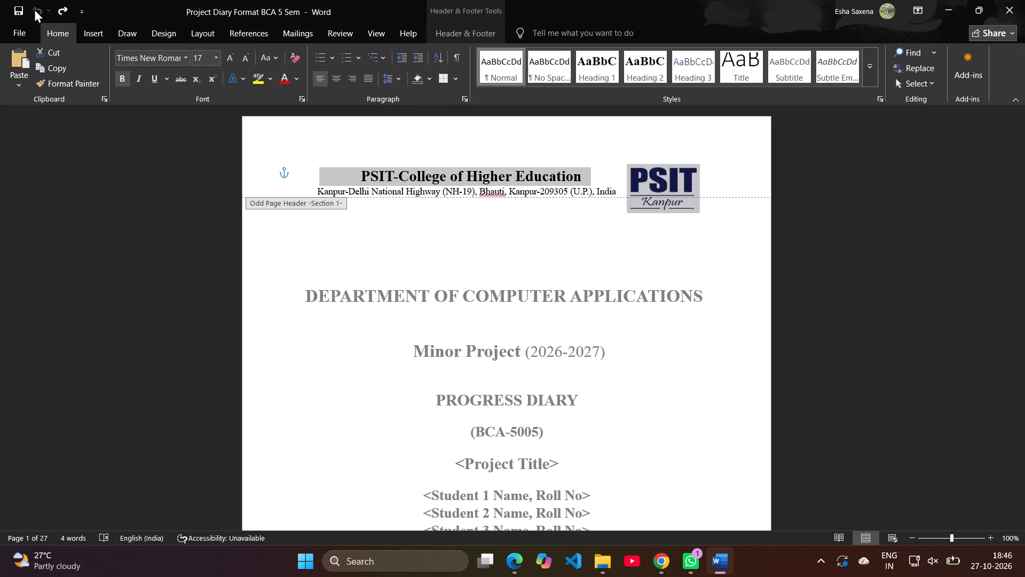
Look over the pages of the Project Diary Format BCA 5 Sem document and close it.
left_click(378, 341)
scroll(497, 345, "down", 5)
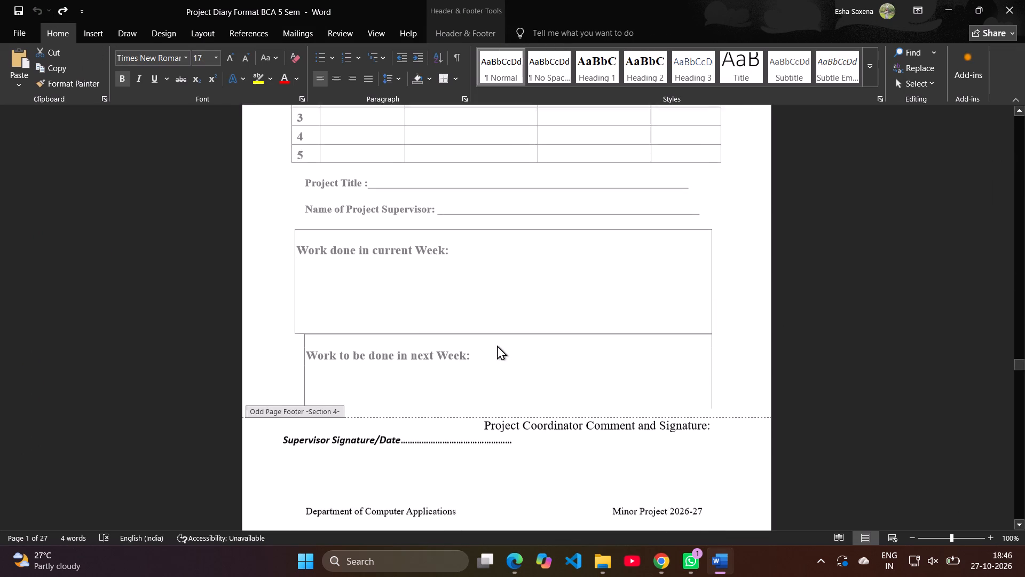
scroll(497, 345, "up", 10)
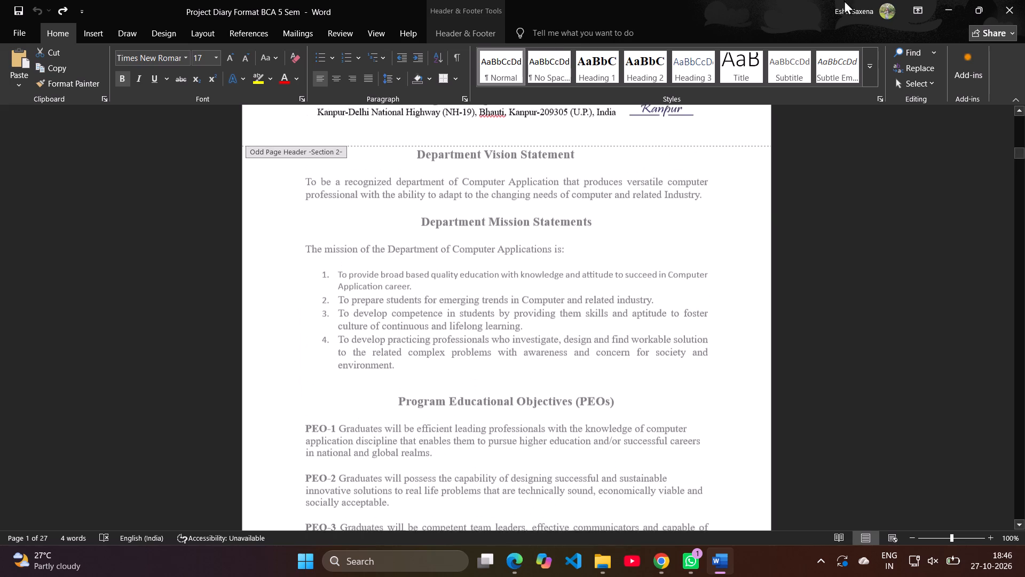
scroll(624, 446, "up", 5)
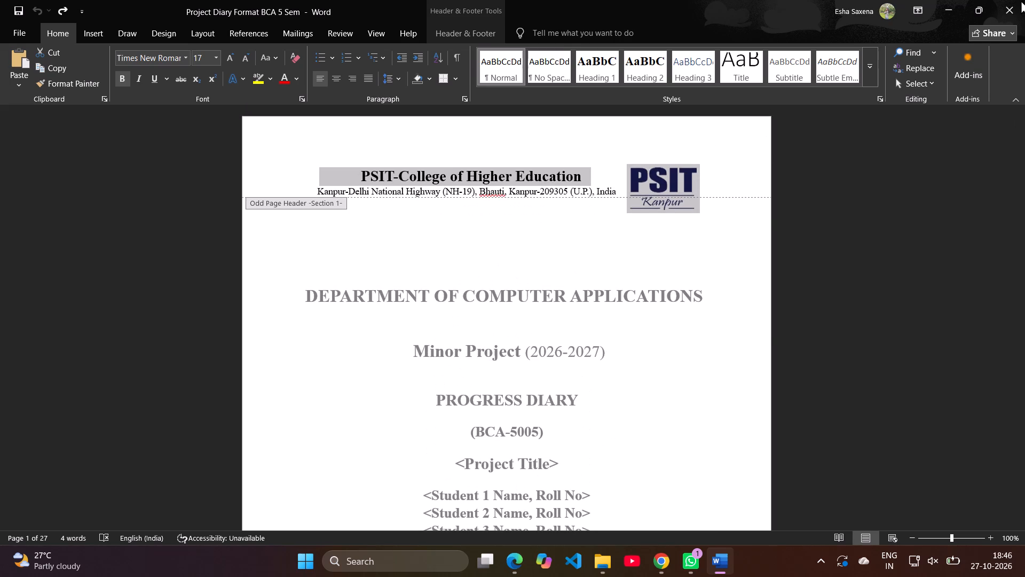
left_click(1021, 0)
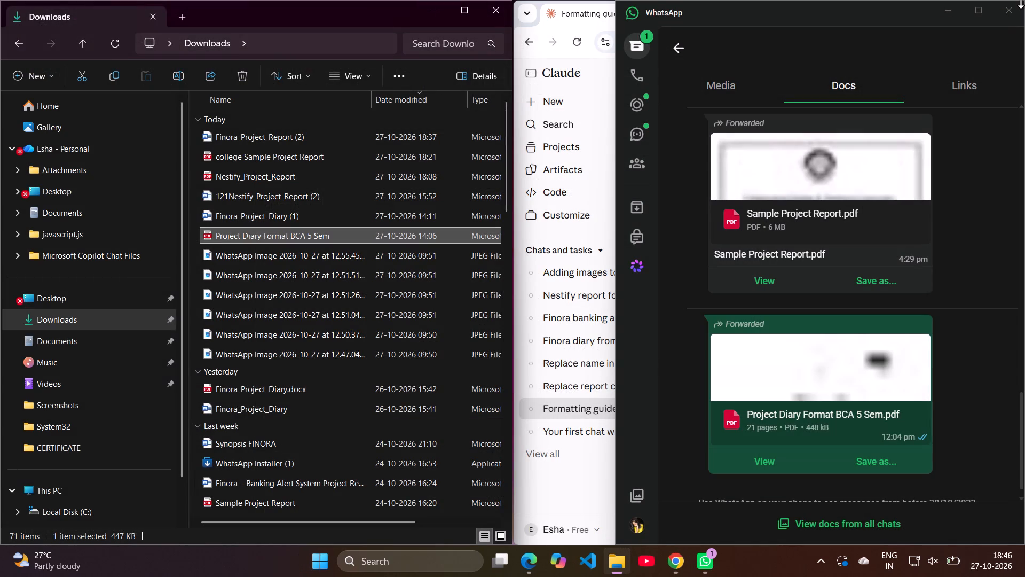
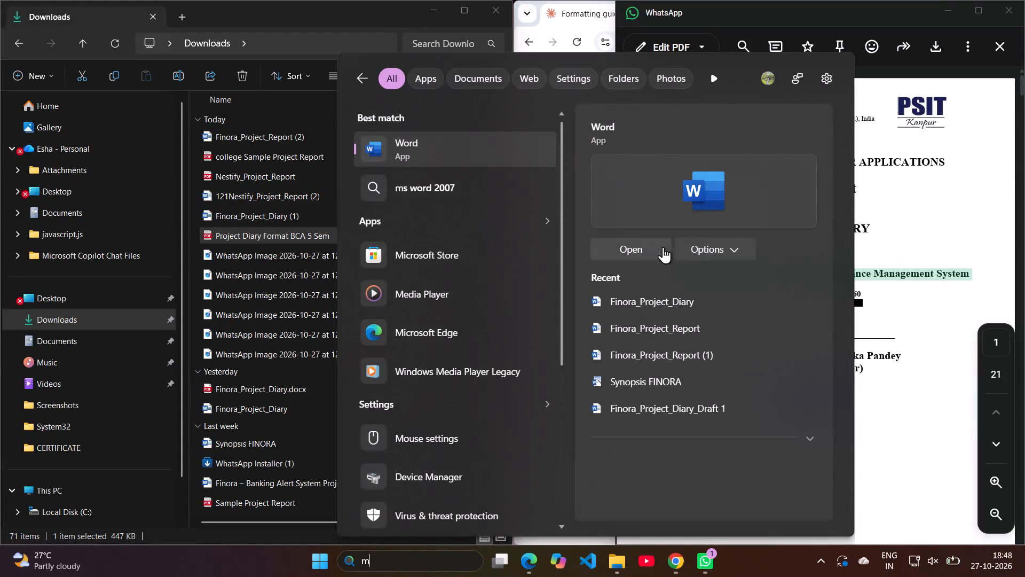
Open the recent document Finora_Project_Diary in Word.
left_click(644, 301)
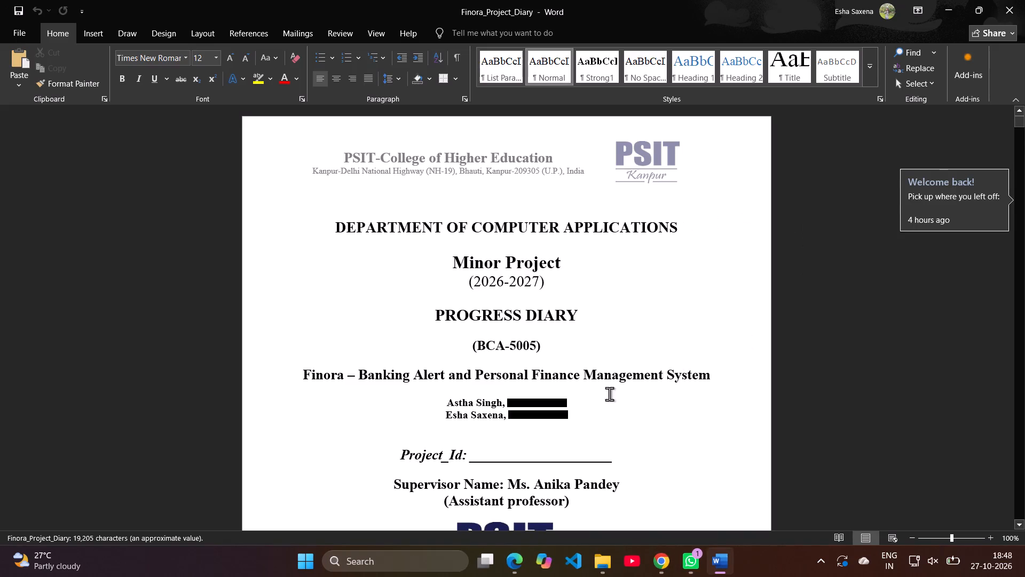
Look through the Finora_Project_Diary document's header, program outcomes and weekly progress pages, and close the document.
scroll(656, 455, "down", 8)
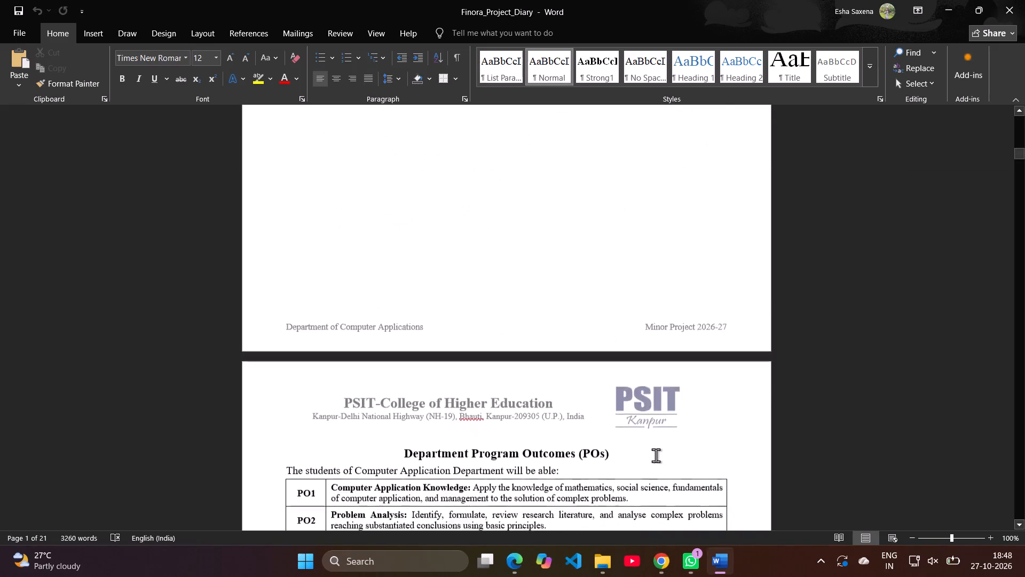
scroll(656, 455, "down", 12)
scroll(656, 455, "up", 1)
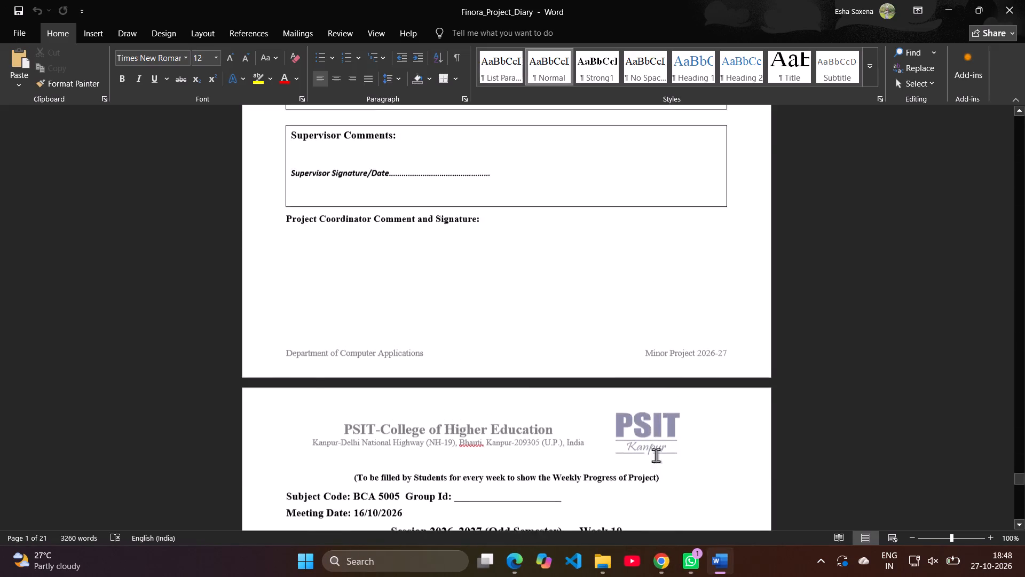
scroll(656, 455, "up", 1)
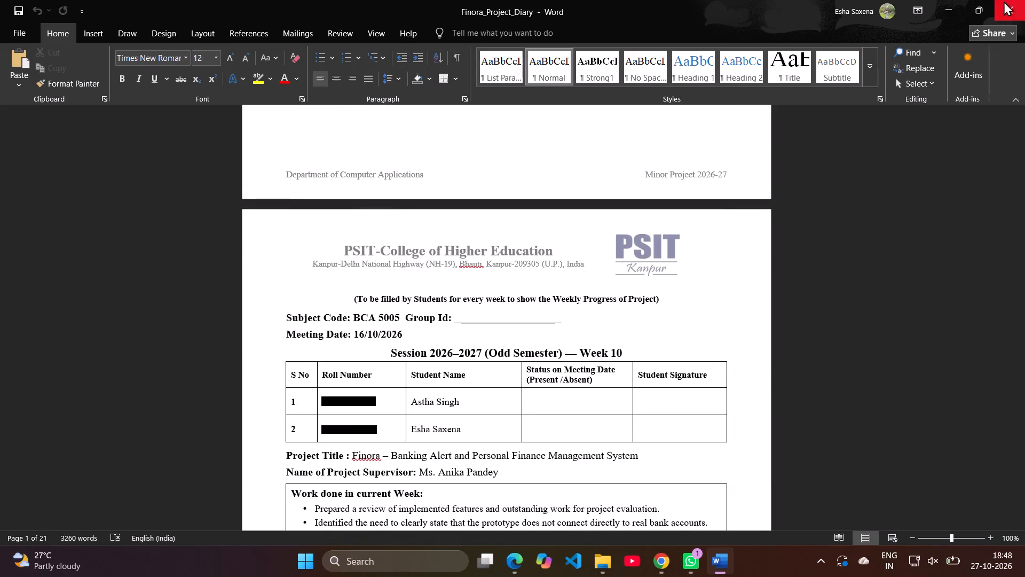
left_click(1006, 3)
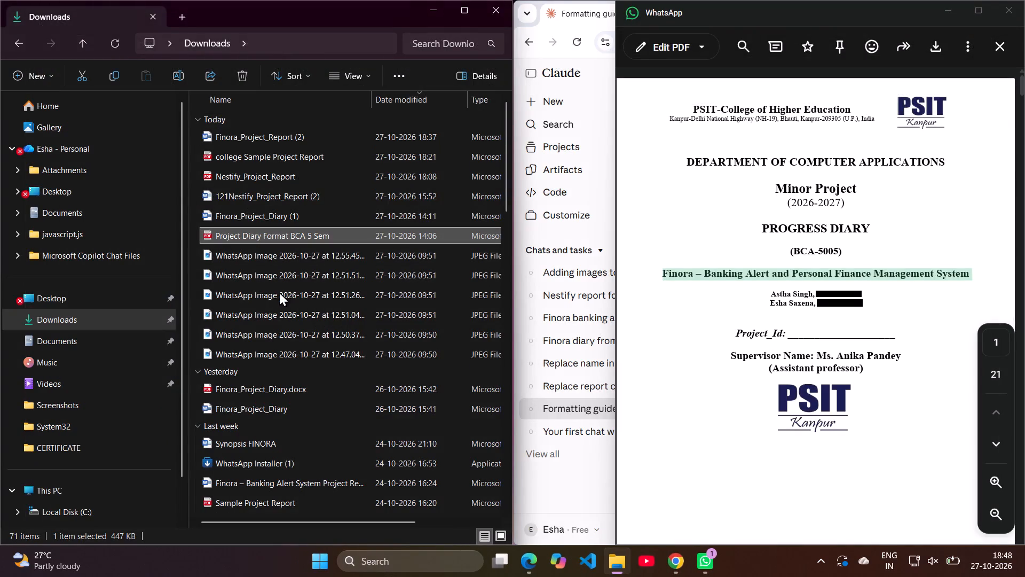
Open the Finora_Project_Report (2) document from Downloads and look through its opening pages.
double_click(280, 130)
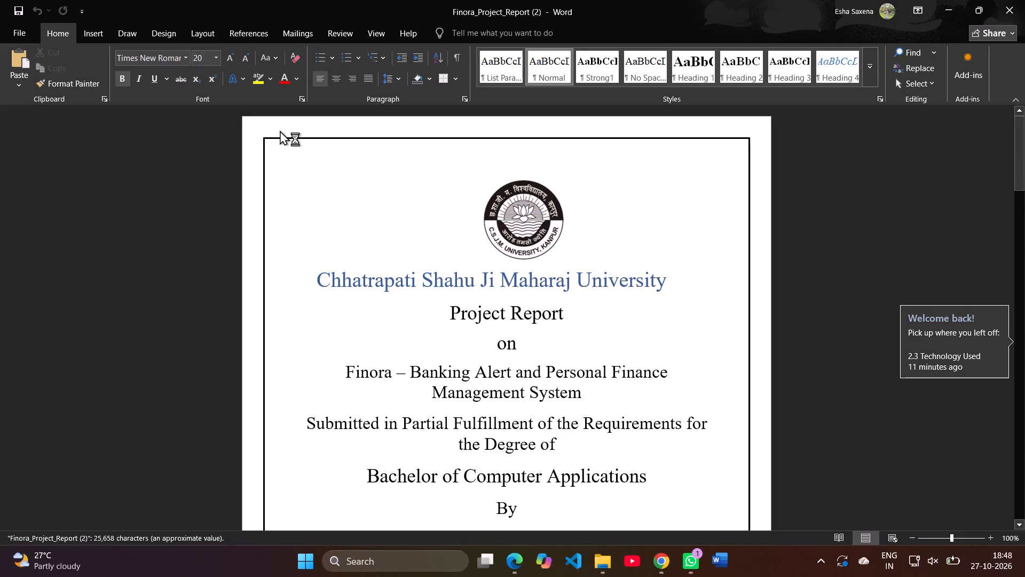
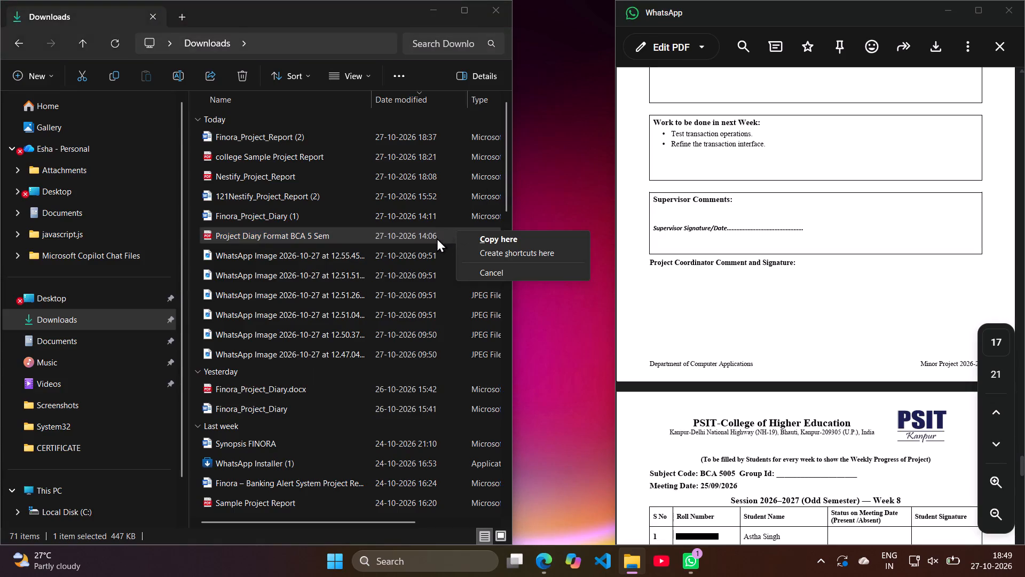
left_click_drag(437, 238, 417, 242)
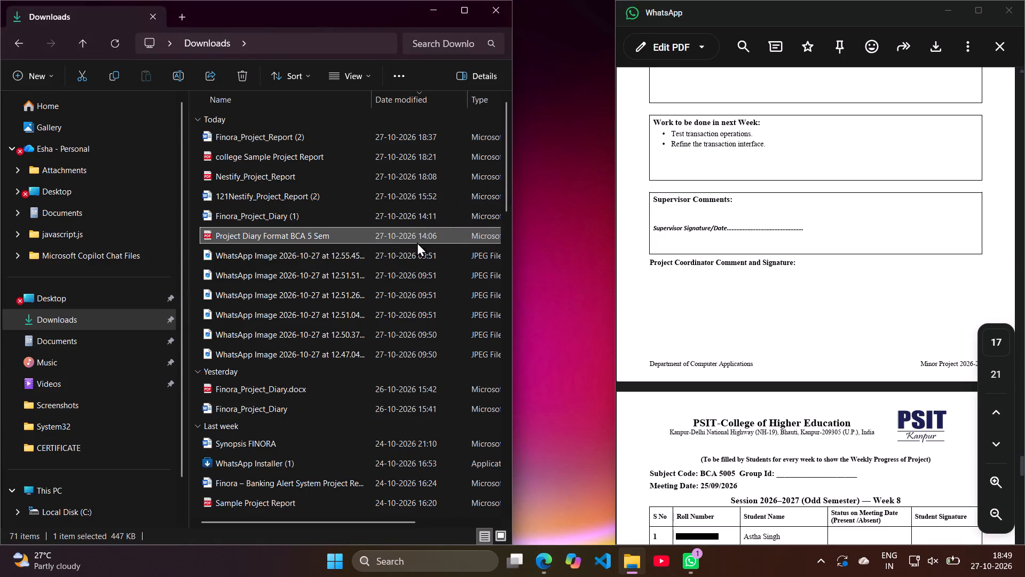
Open the Project Diary Format BCA 5 Sem PDF from the Downloads folder in the browser.
right_click(403, 243)
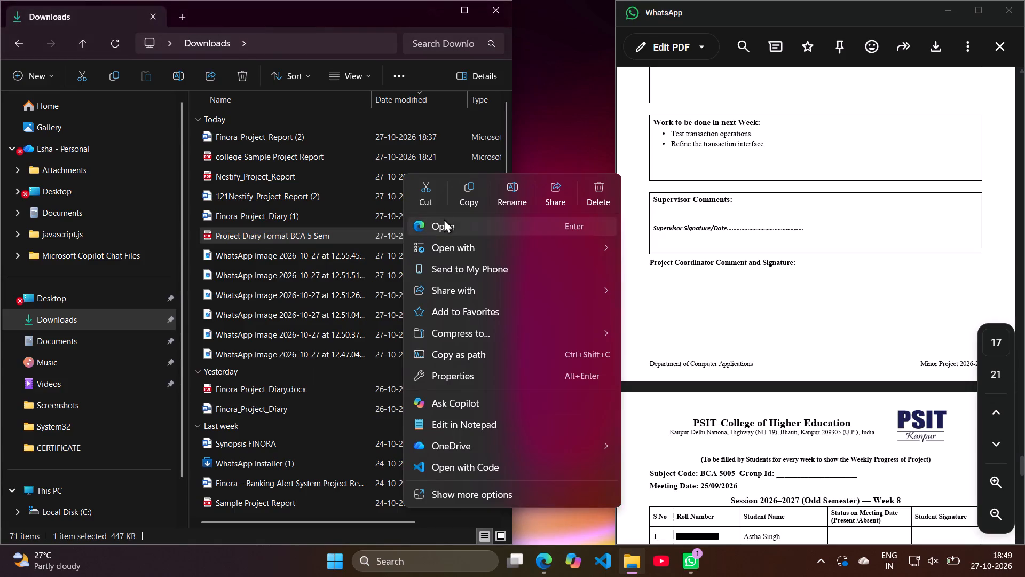
left_click(444, 219)
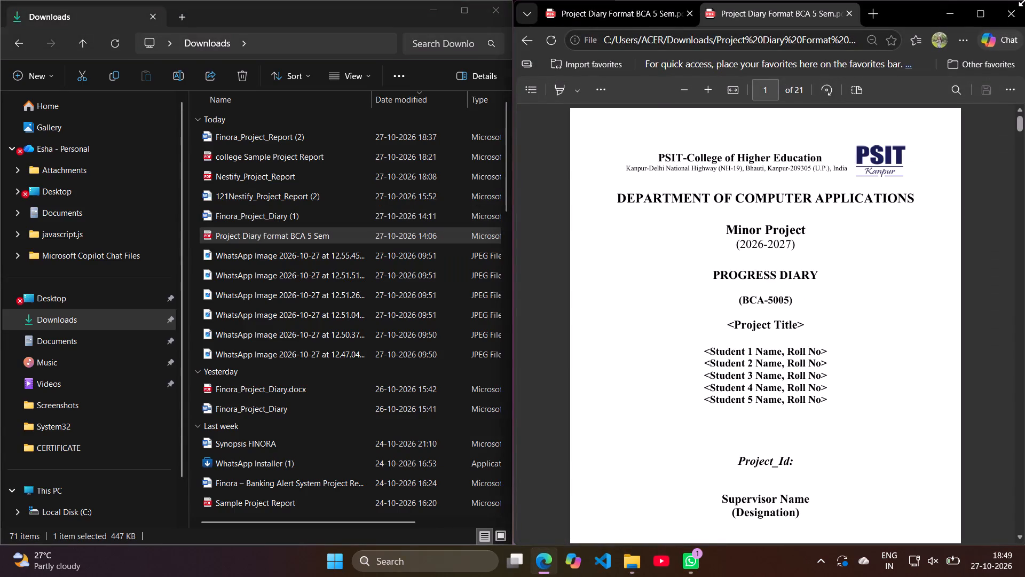
Close the diary format PDF in the browser and open Project Diary Format BCA 5 Sem from Downloads with Word instead.
left_click(1016, 12)
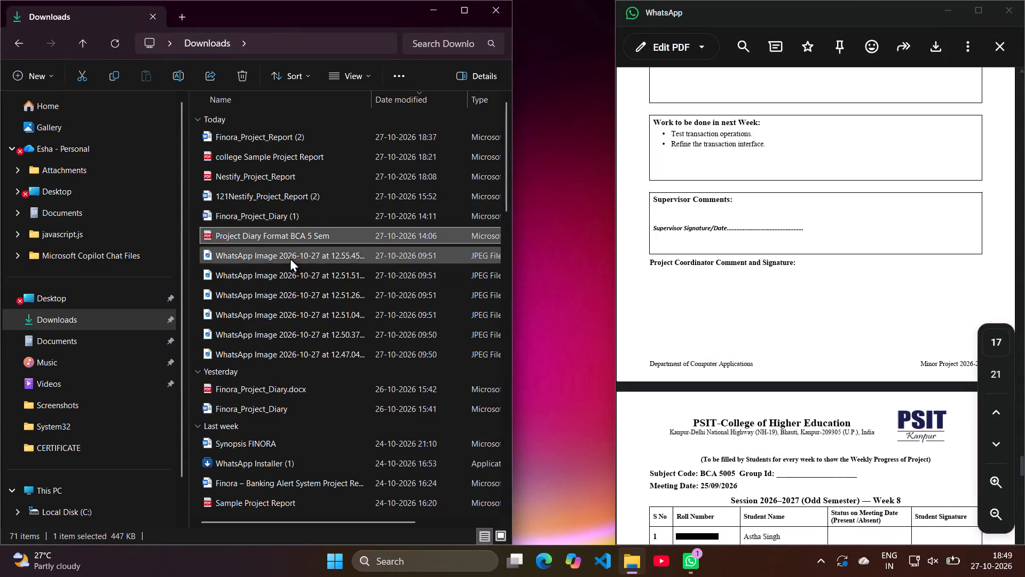
right_click(301, 231)
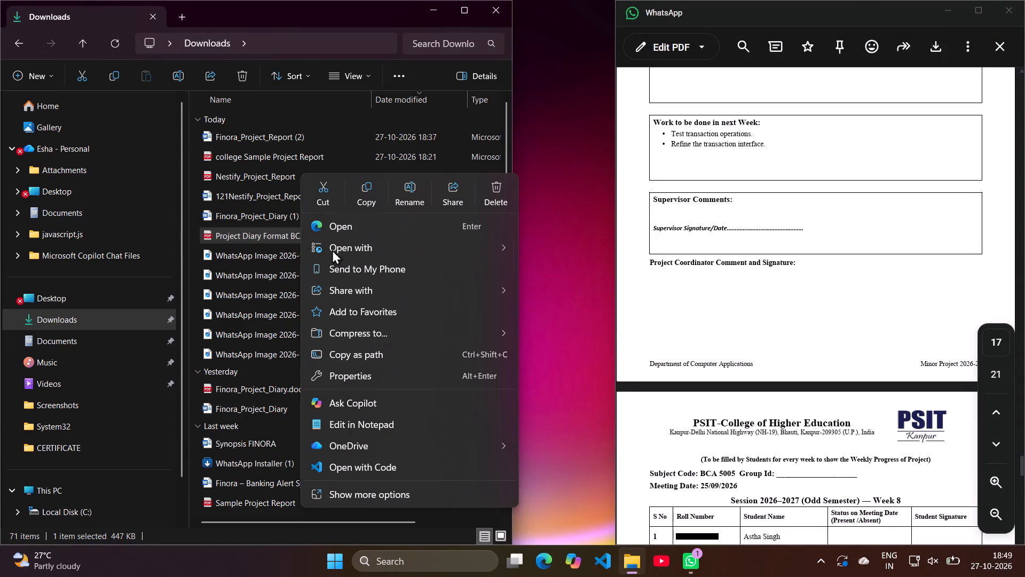
left_click(339, 248)
left_click(546, 334)
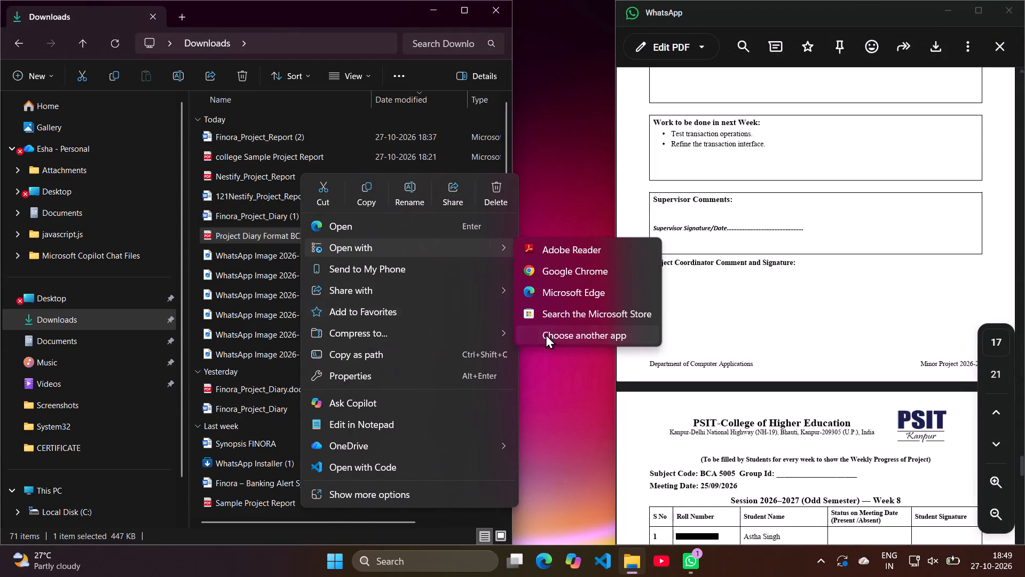
scroll(494, 435, "down", 6)
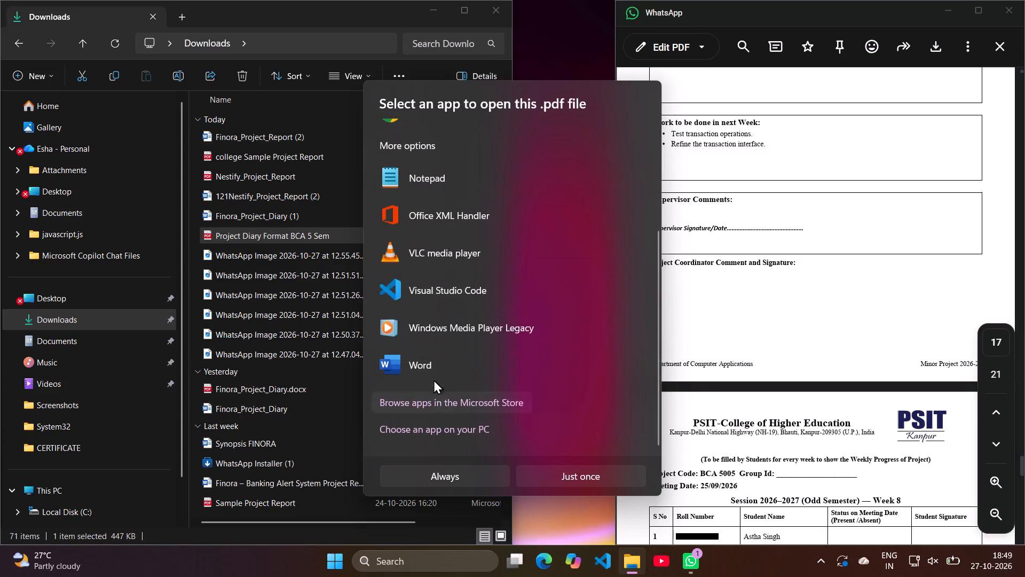
left_click(430, 366)
Open Project Diary Format BCA 5 Sem in Word just once and snap its window to the left half of the screen.
left_click(552, 473)
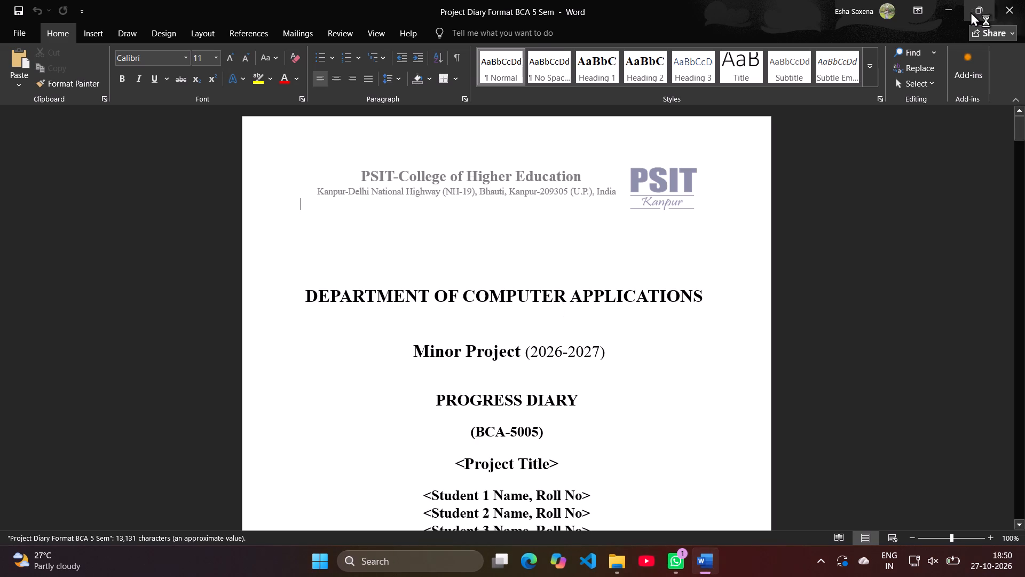
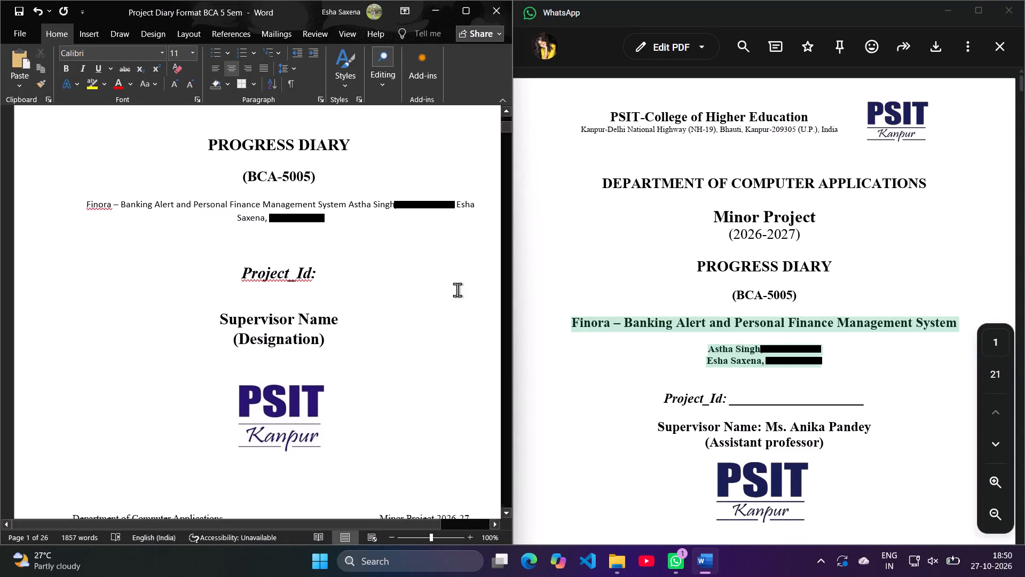
Select the cover page paragraph with the Finora project title and team members' names, and open its font choices.
triple_click(375, 201)
left_click(375, 201)
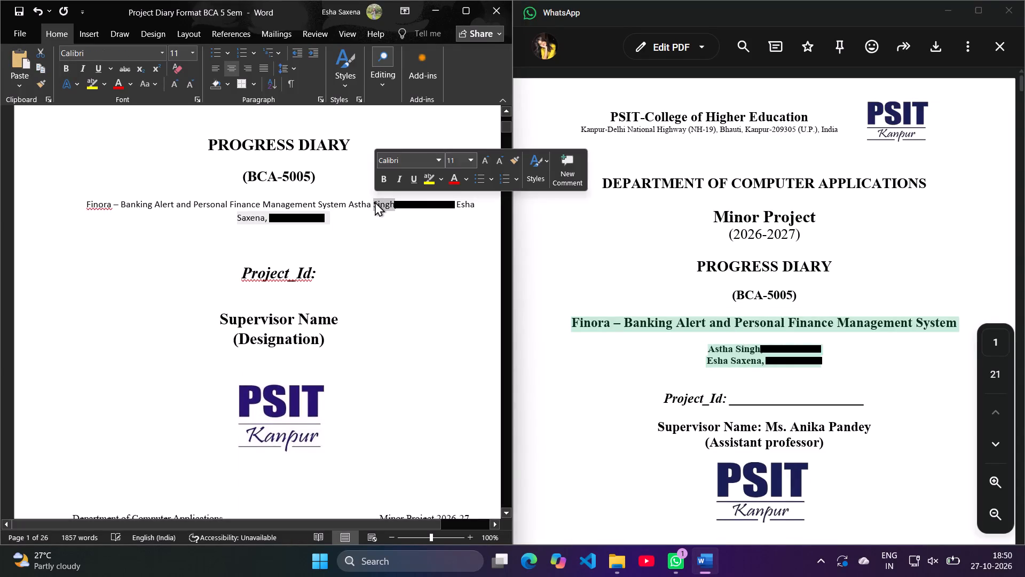
triple_click(375, 201)
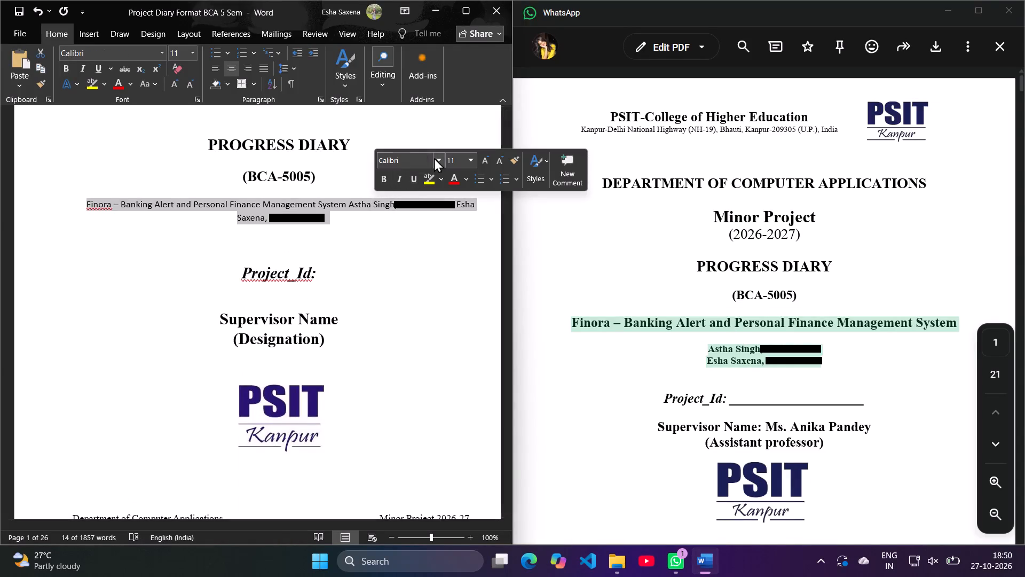
left_click(438, 160)
scroll(437, 195, "up", 5)
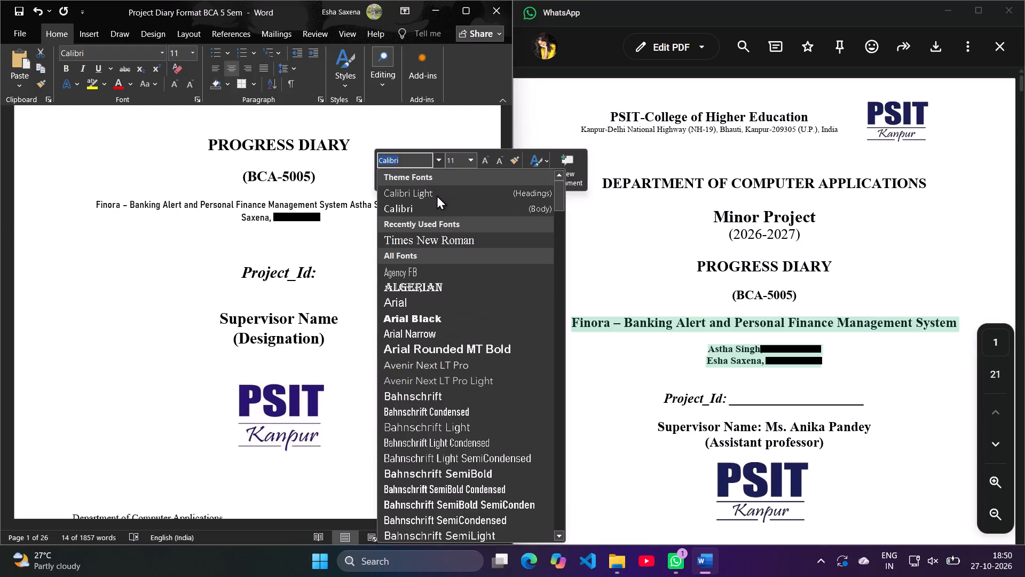
Set the selected Finora project title and student names on the cover page to Times New Roman.
left_click(408, 241)
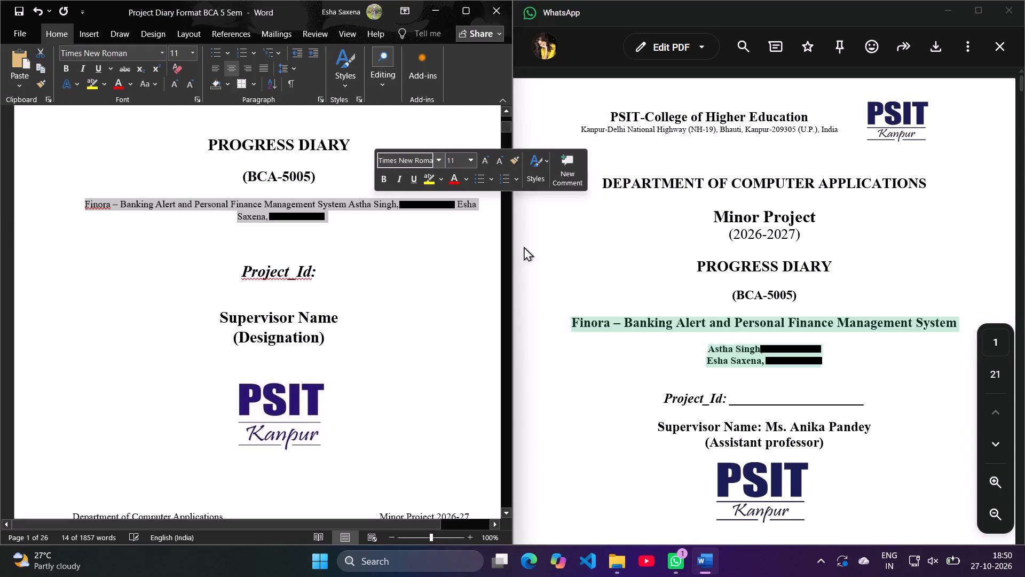
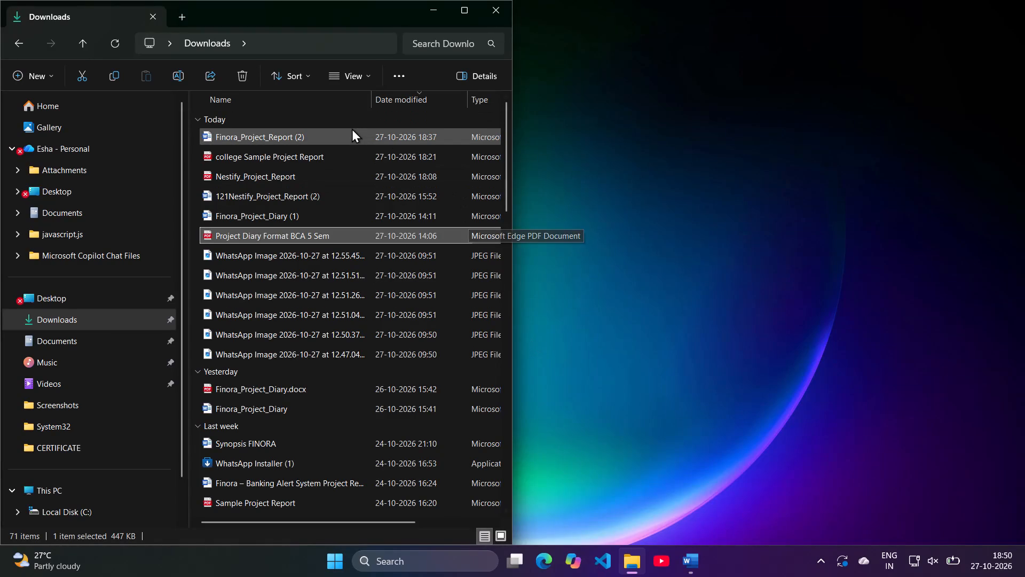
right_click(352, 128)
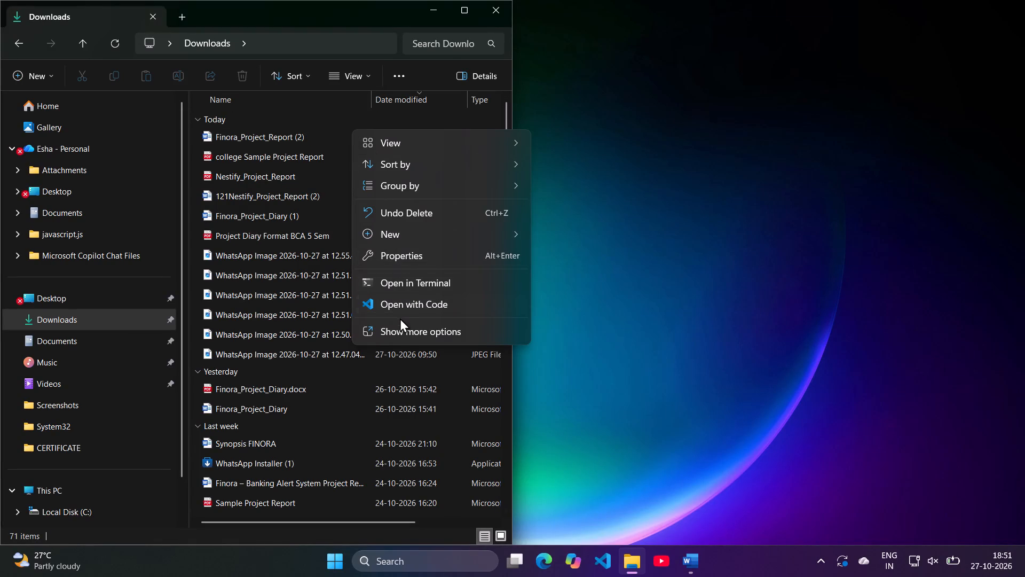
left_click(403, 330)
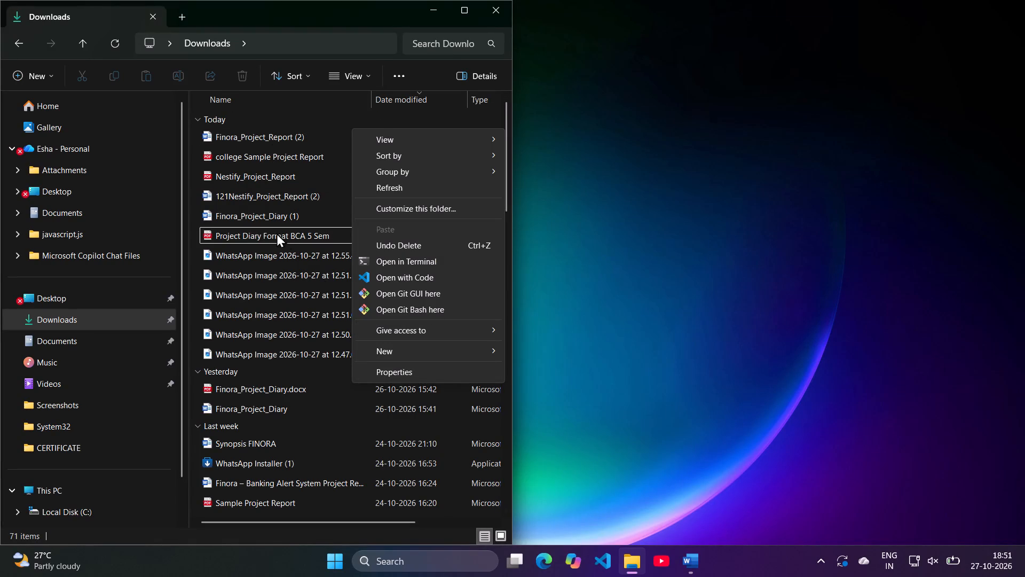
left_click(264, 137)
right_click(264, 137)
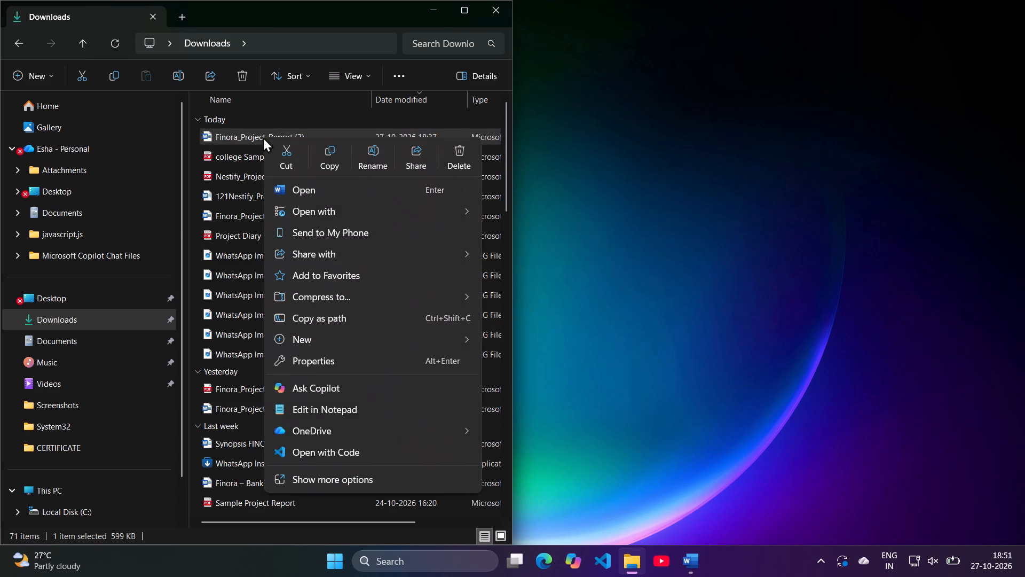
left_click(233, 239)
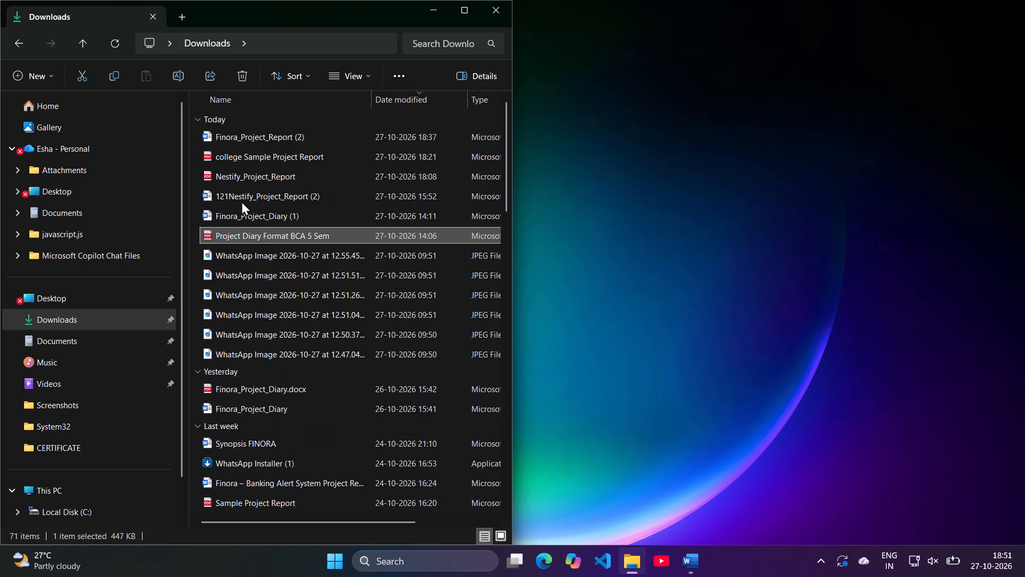
Open Finora_Project_Diary (1) from Downloads in Word, just this once, and place it side by side with the Project Diary Format document.
right_click(240, 212)
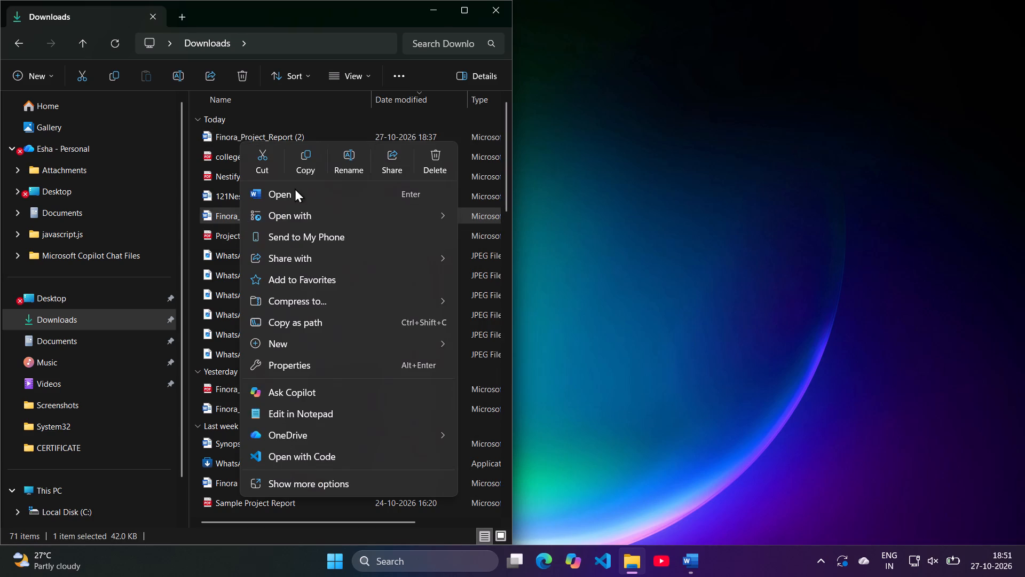
left_click(297, 209)
left_click(480, 257)
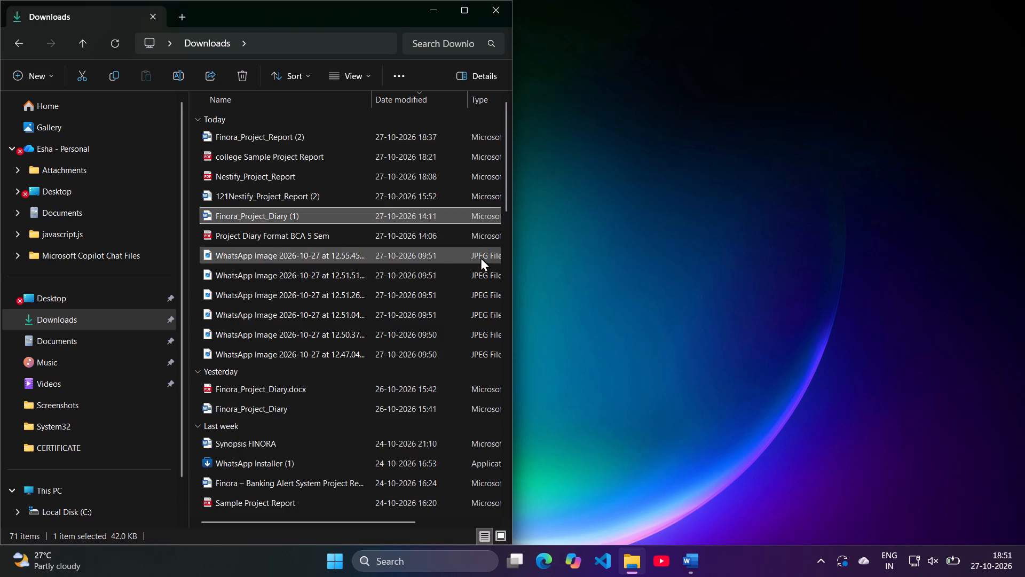
scroll(510, 436, "down", 5)
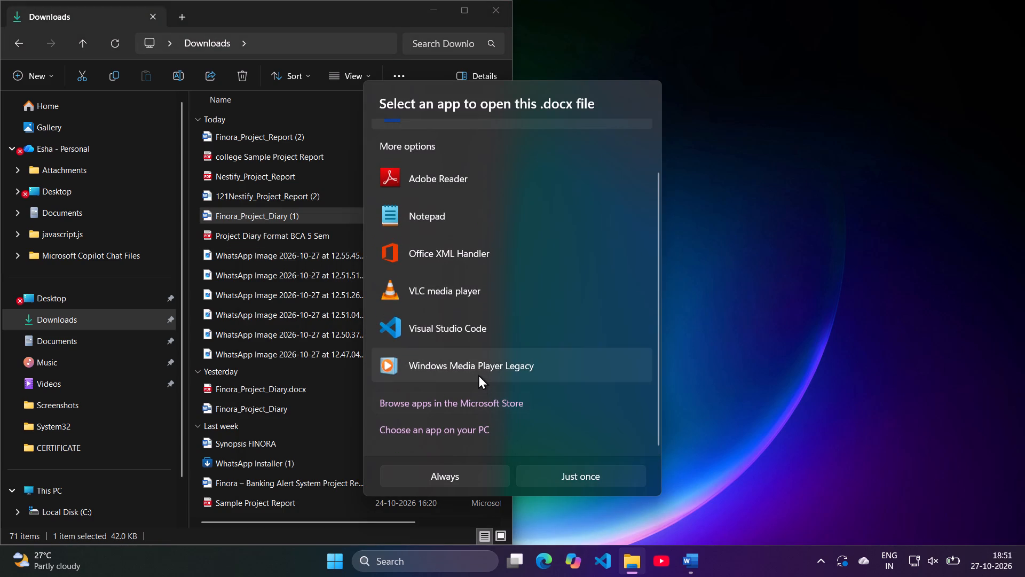
scroll(467, 348, "up", 4)
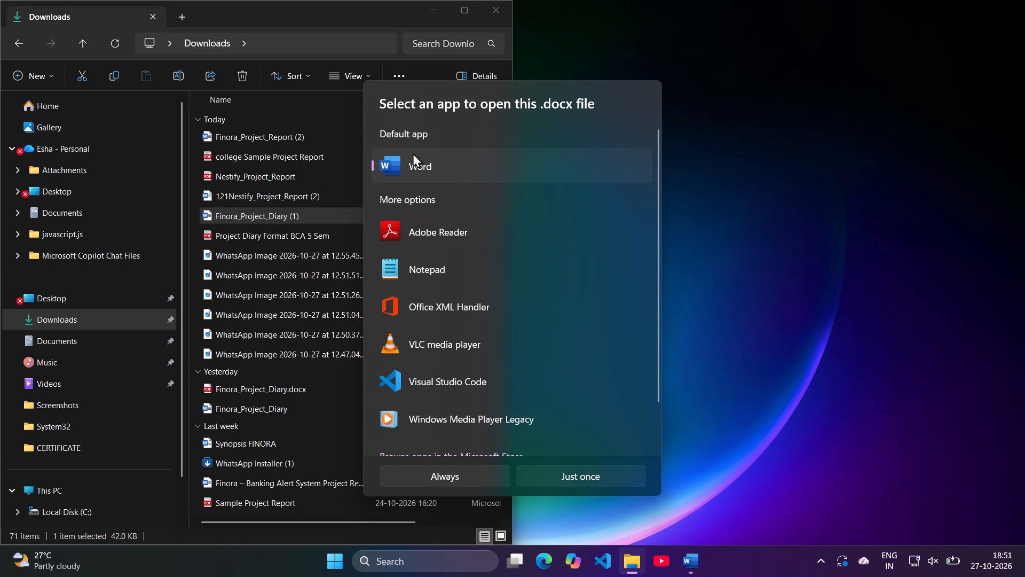
left_click(413, 153)
left_click(576, 480)
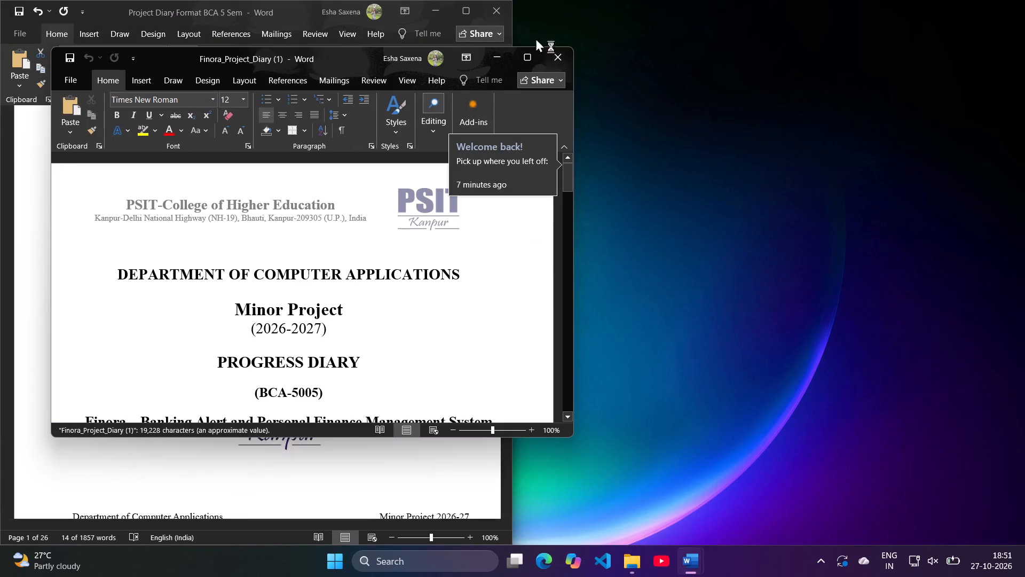
left_click(510, 140)
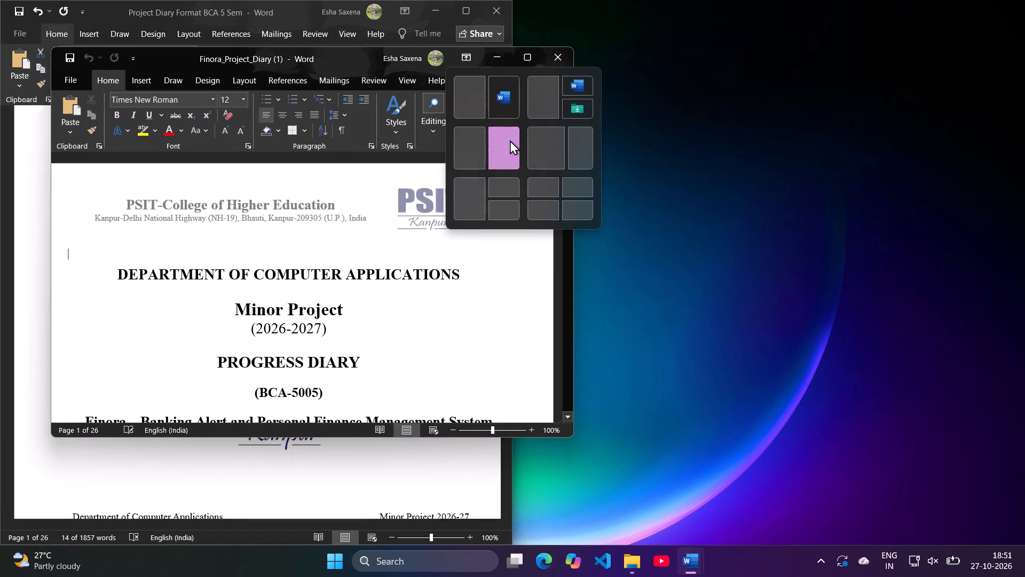
Check the project title's font size in the Finora diary and set the format document's title and student names to size 16.
scroll(345, 262, "up", 1)
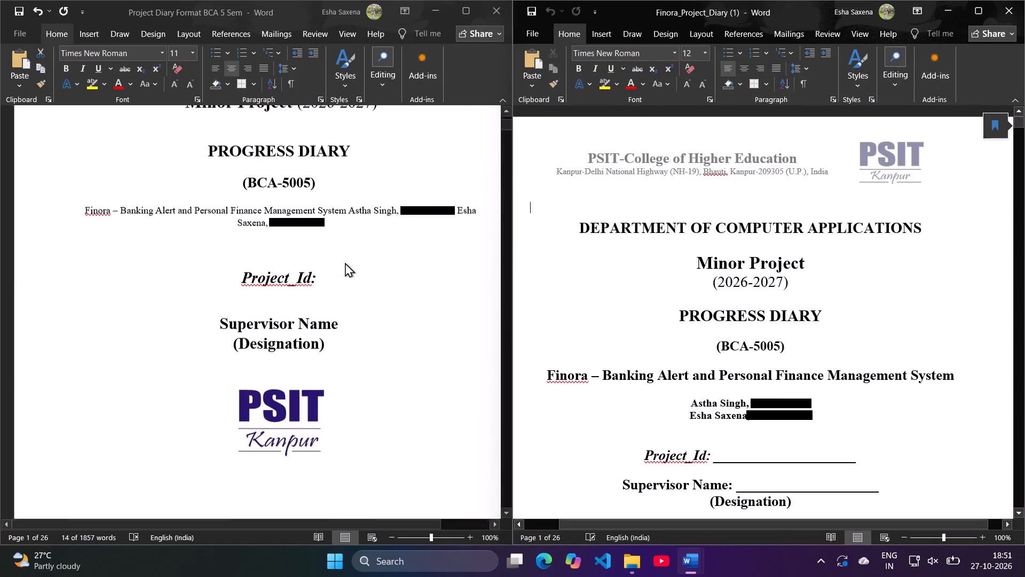
triple_click(652, 369)
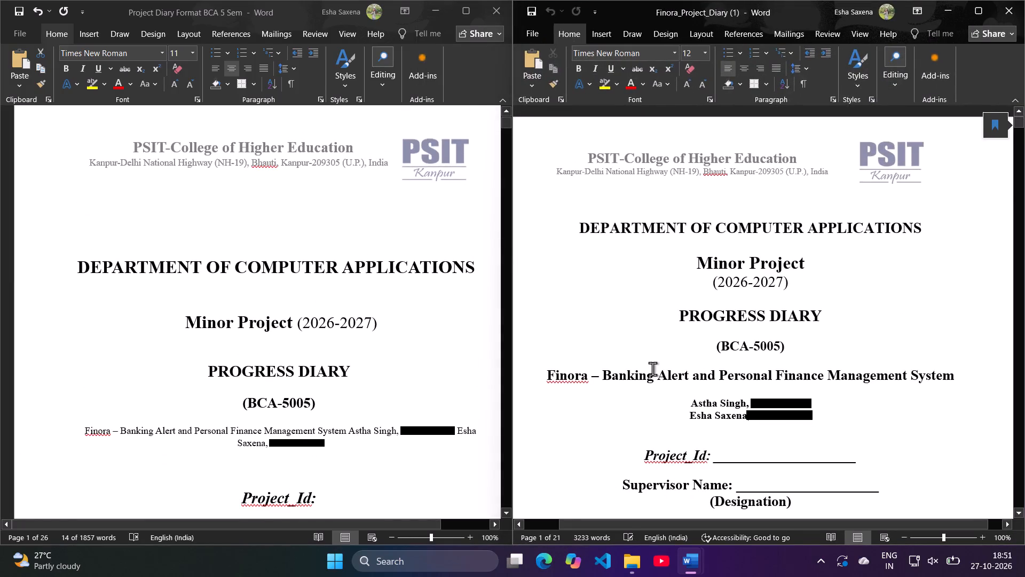
left_click(652, 369)
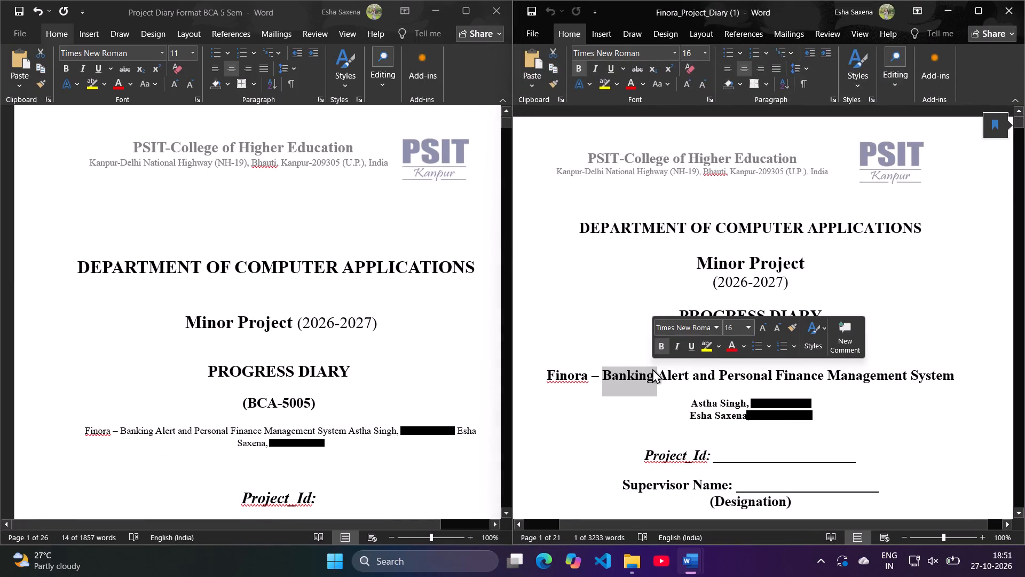
triple_click(286, 425)
left_click(286, 425)
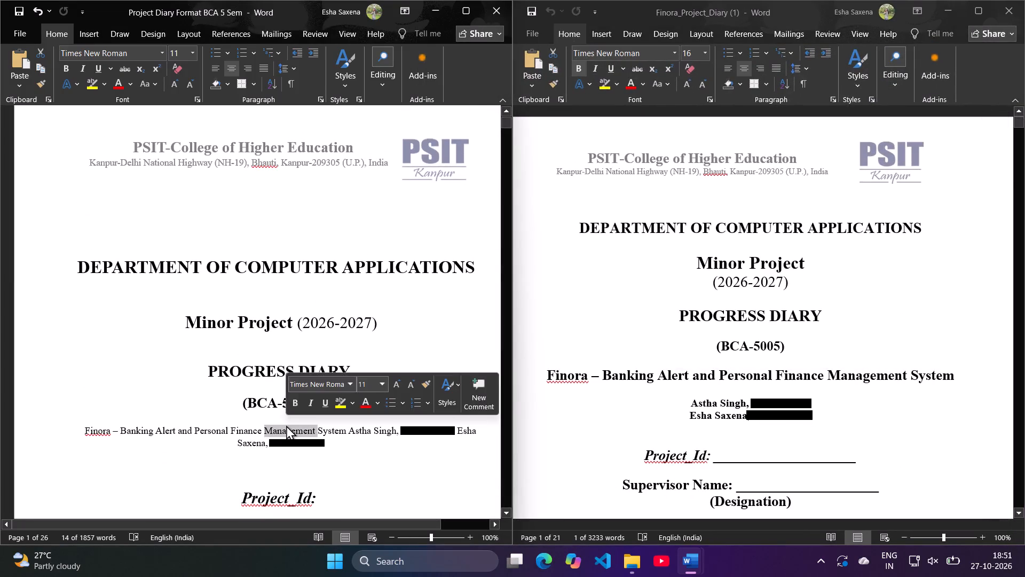
triple_click(286, 425)
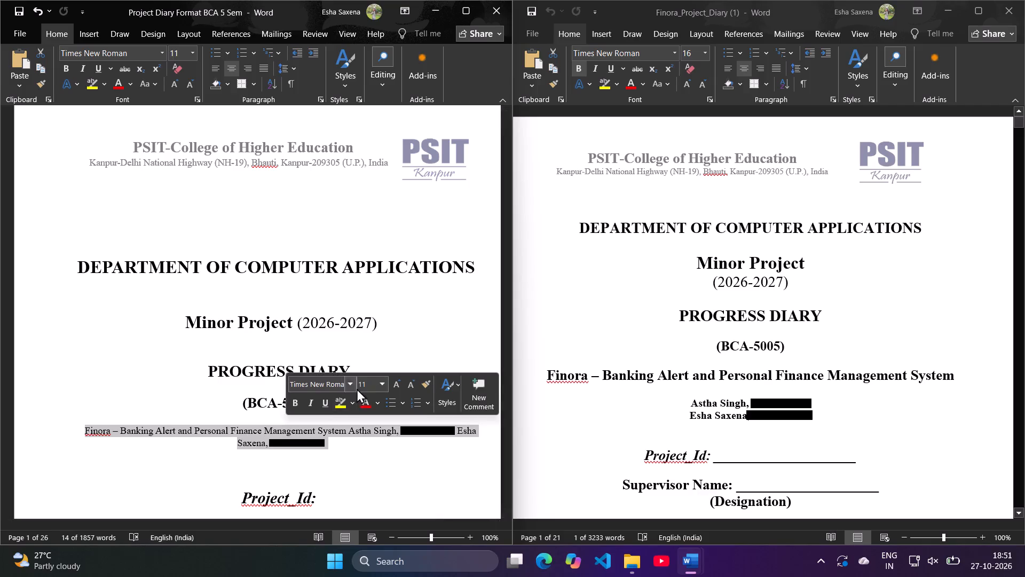
left_click(386, 384)
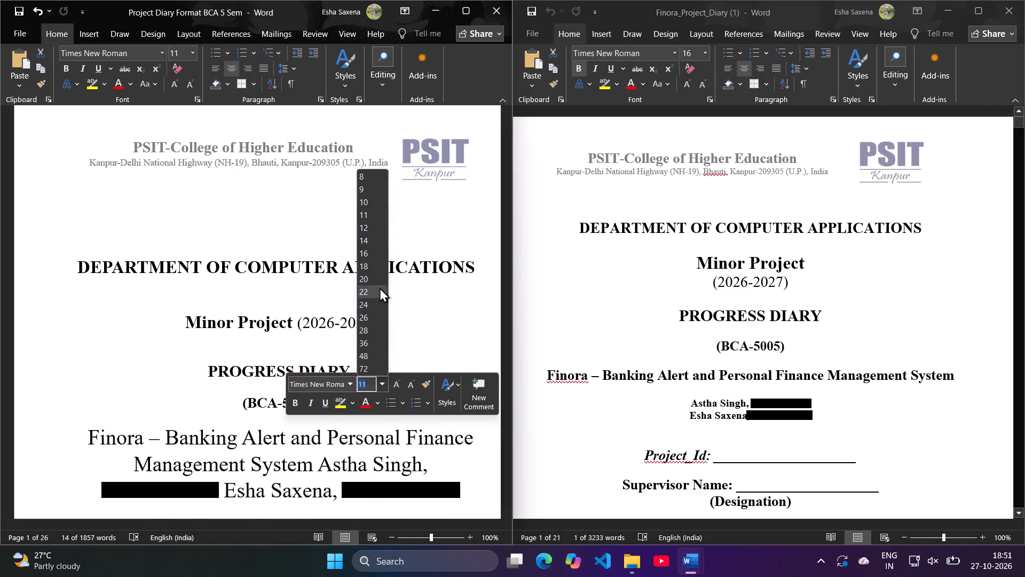
left_click(379, 252)
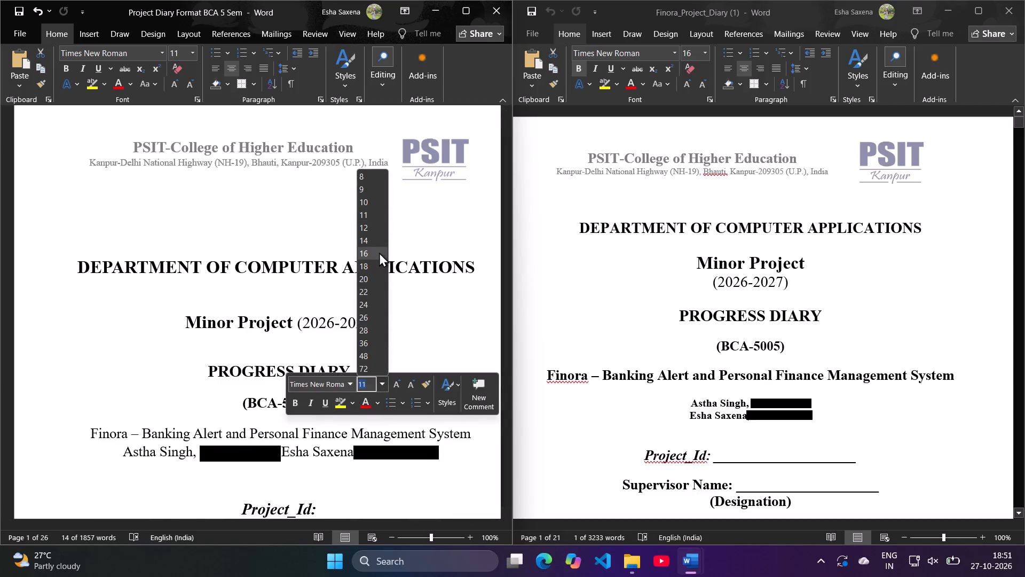
Move the second student's entry onto its own line below the first student on the format document's cover page.
left_click(280, 449)
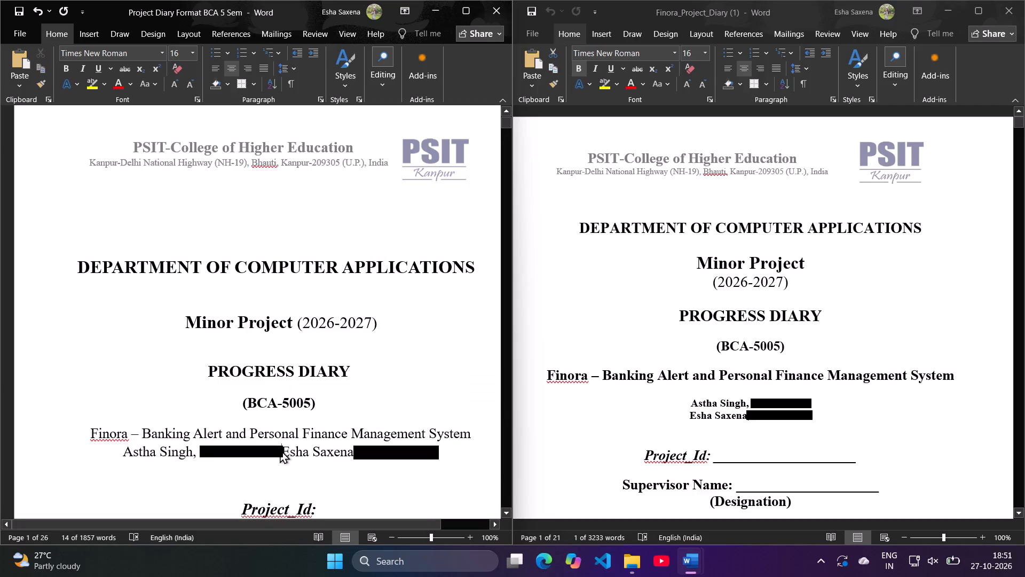
left_click(280, 451)
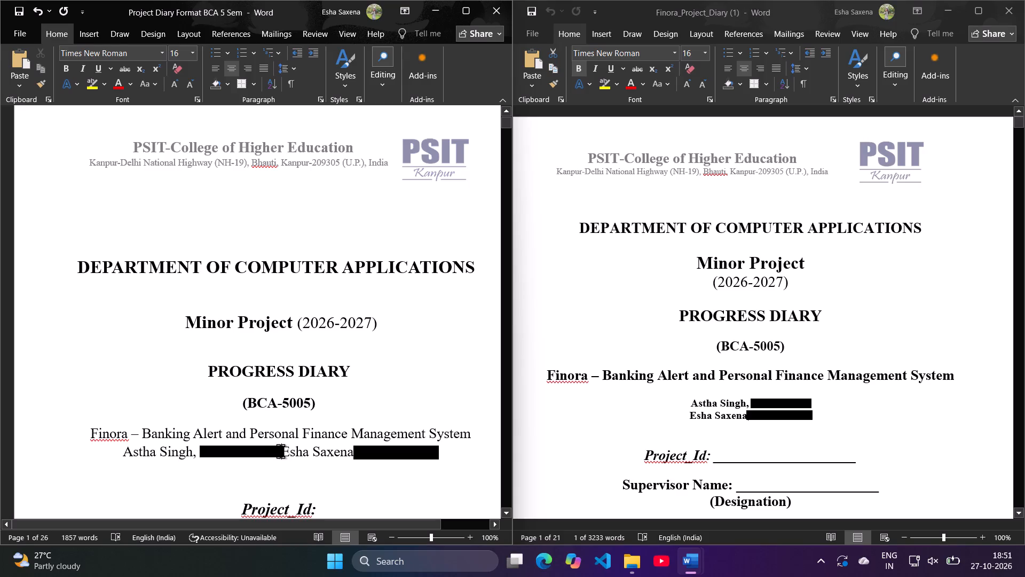
key("Return")
Set the two student lines on the format document's cover page to font size 12, matching the Finora diary.
left_click_drag(687, 394, 690, 396)
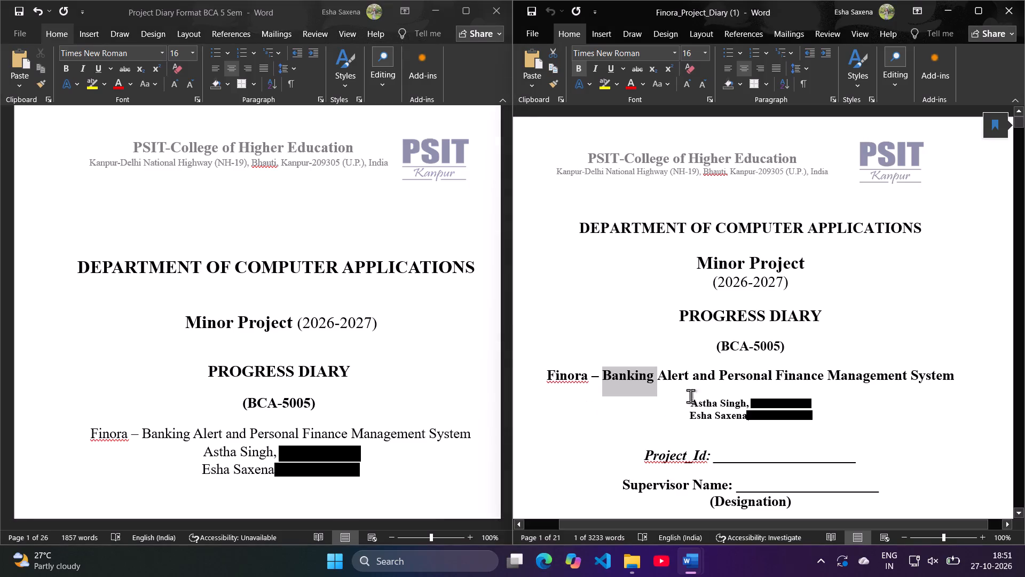
left_click_drag(690, 396, 720, 412)
triple_click(720, 412)
left_click(720, 412)
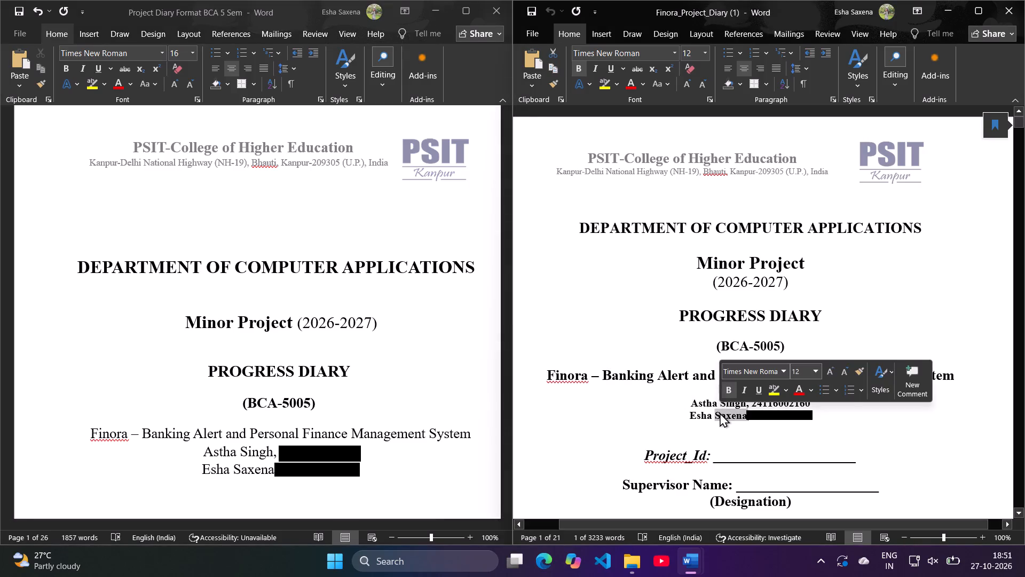
left_click(201, 448)
left_click_drag(201, 448, 215, 449)
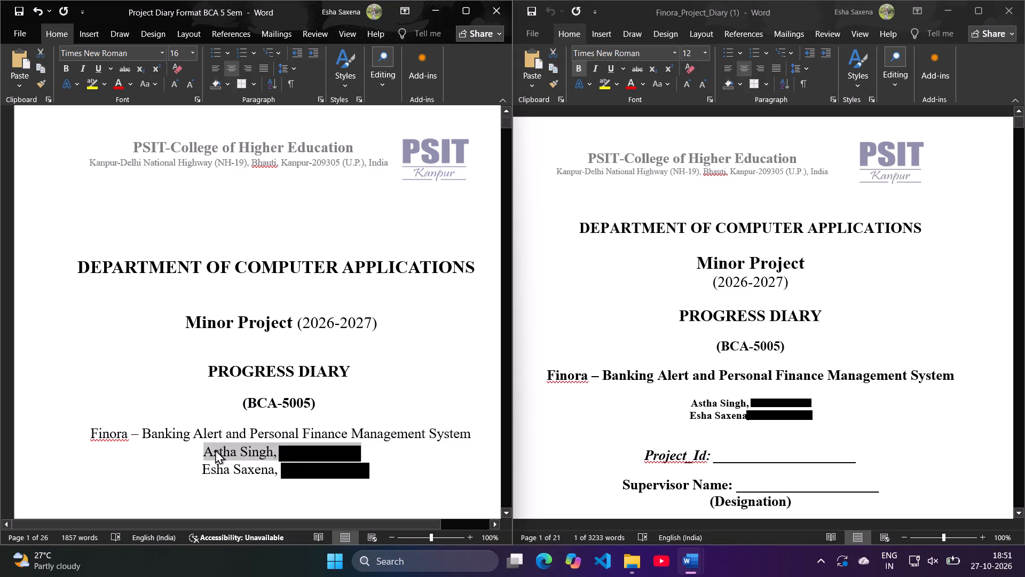
triple_click(215, 449)
left_click(215, 449)
triple_click(215, 449)
left_click_drag(215, 449, 322, 479)
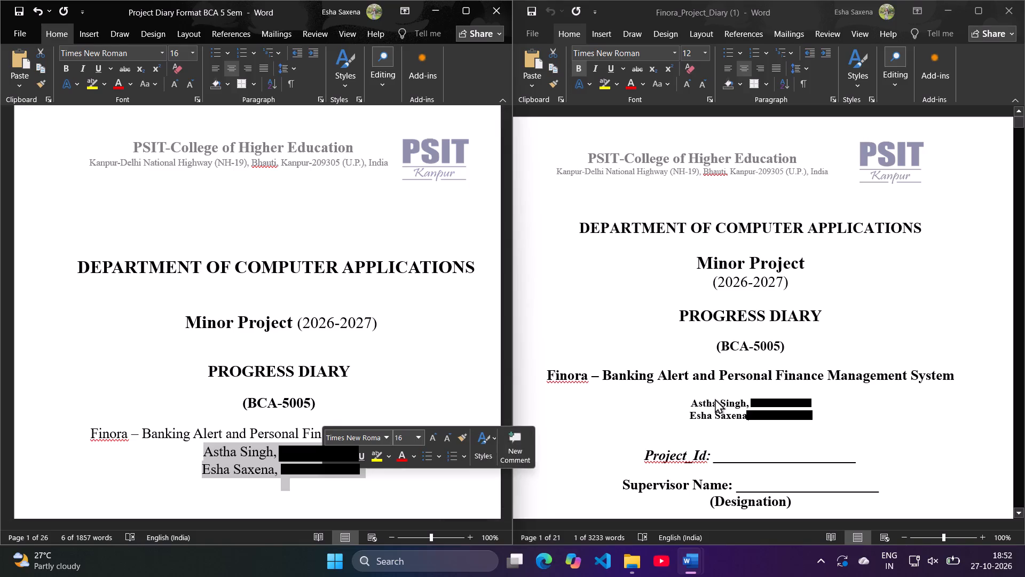
double_click(689, 399)
left_click_drag(689, 399, 695, 416)
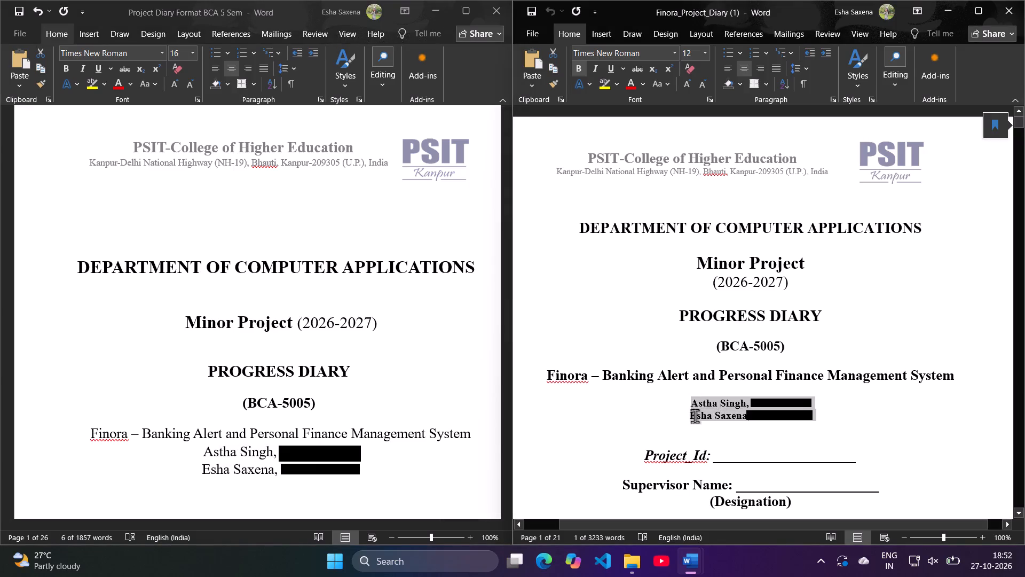
left_click_drag(695, 416, 695, 417)
left_click(360, 467)
left_click_drag(360, 467, 350, 475)
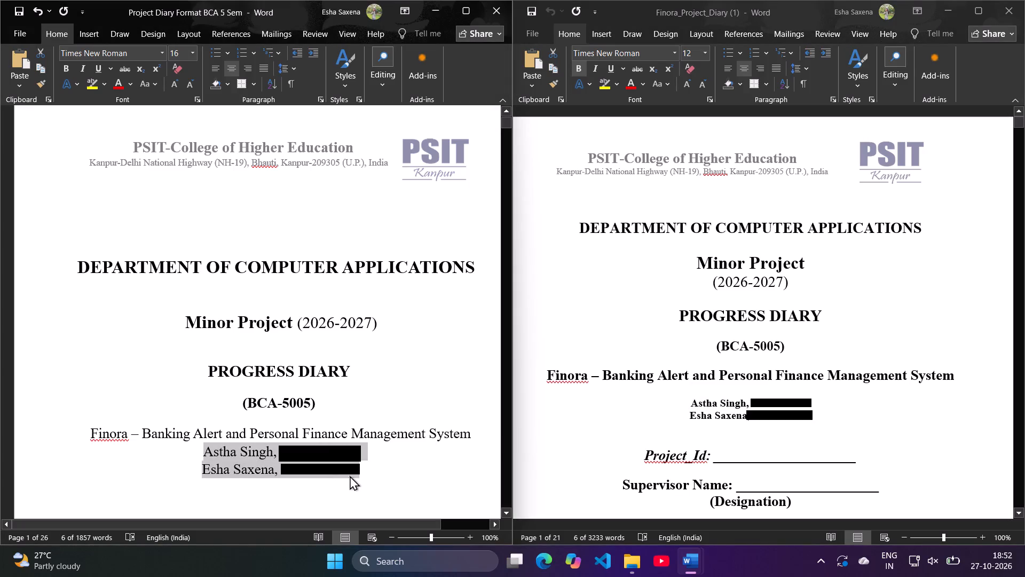
left_click_drag(350, 475, 355, 480)
left_click(190, 56)
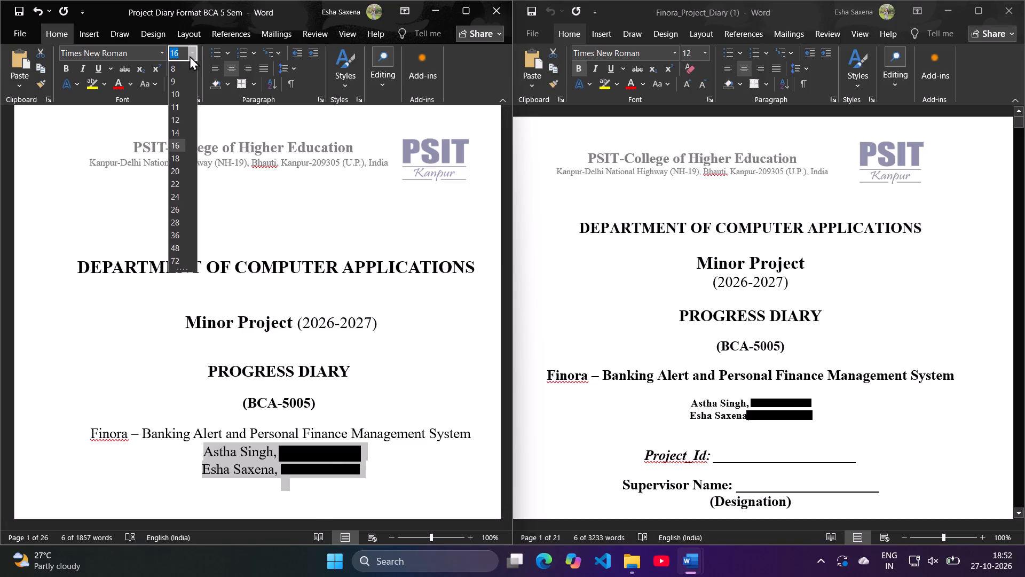
left_click(177, 118)
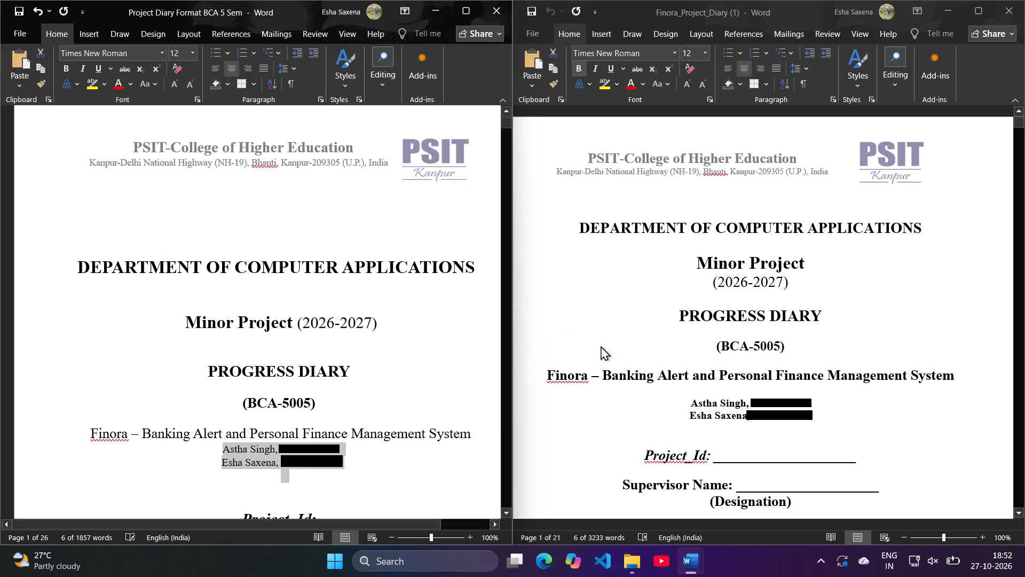
Check the project title's font size in the Finora diary and set the format document's title paragraph to size 16.
triple_click(635, 374)
left_click(635, 374)
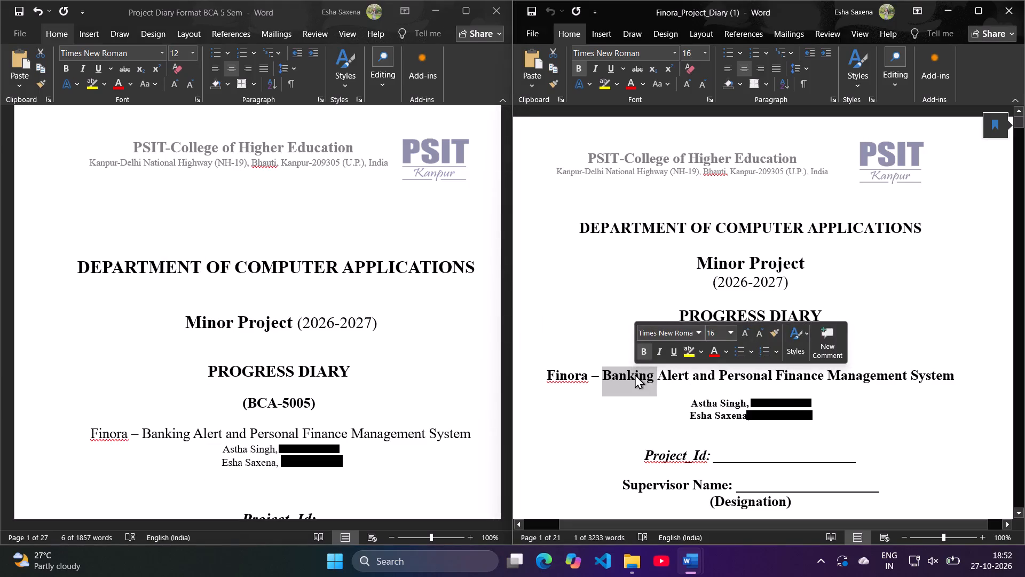
triple_click(241, 430)
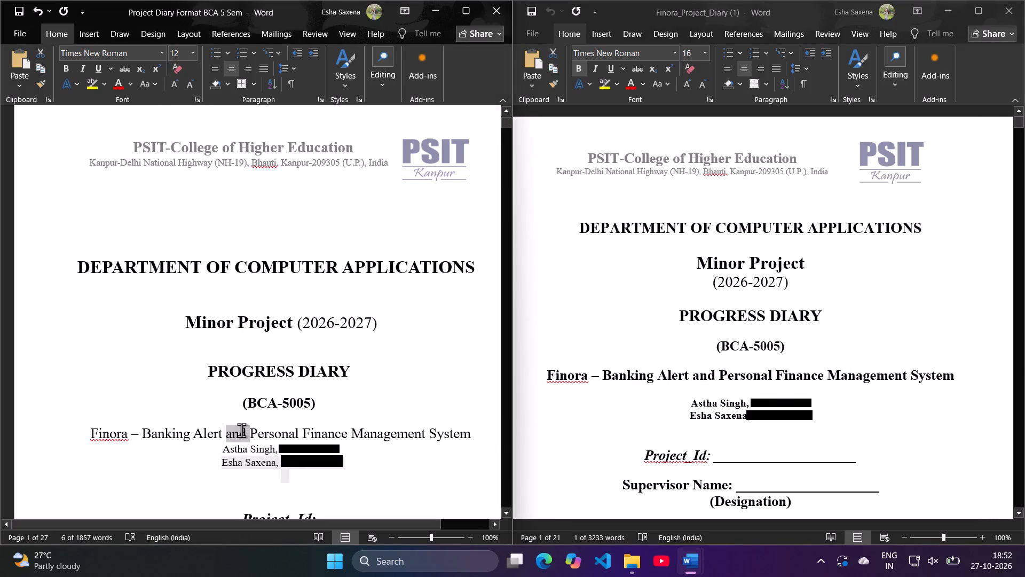
triple_click(241, 430)
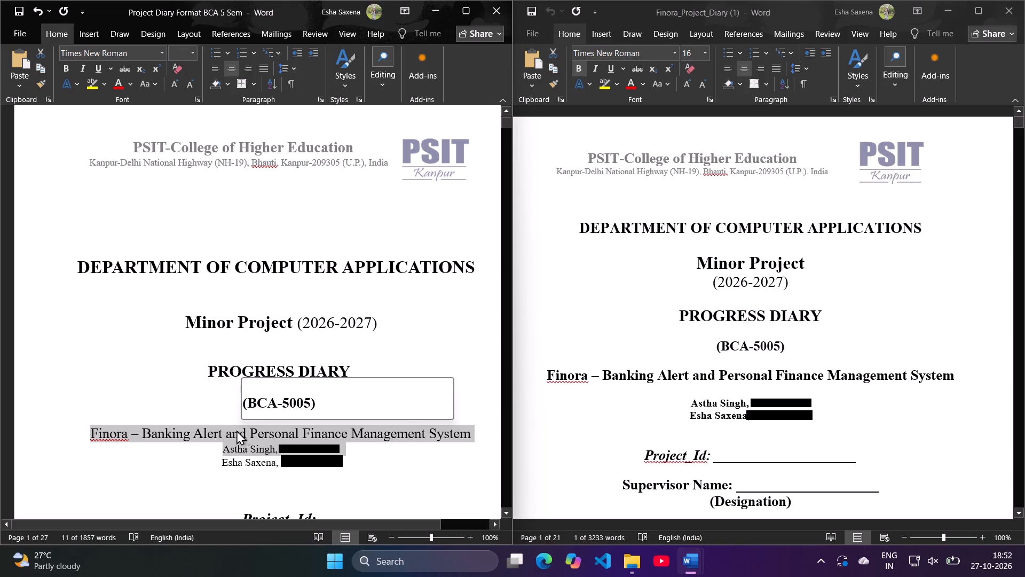
double_click(98, 424)
left_click_drag(98, 424, 219, 431)
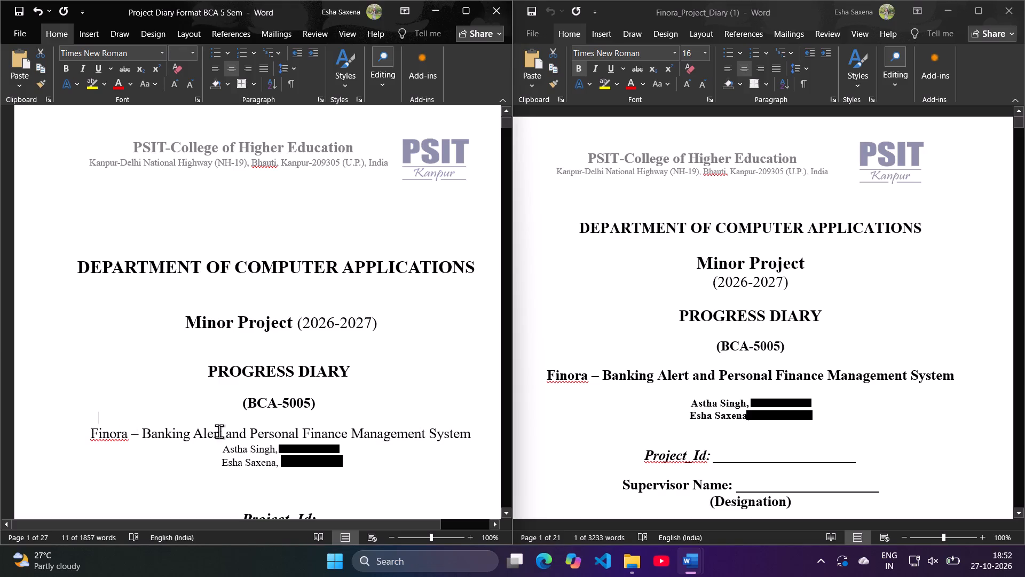
left_click_drag(219, 431, 479, 429)
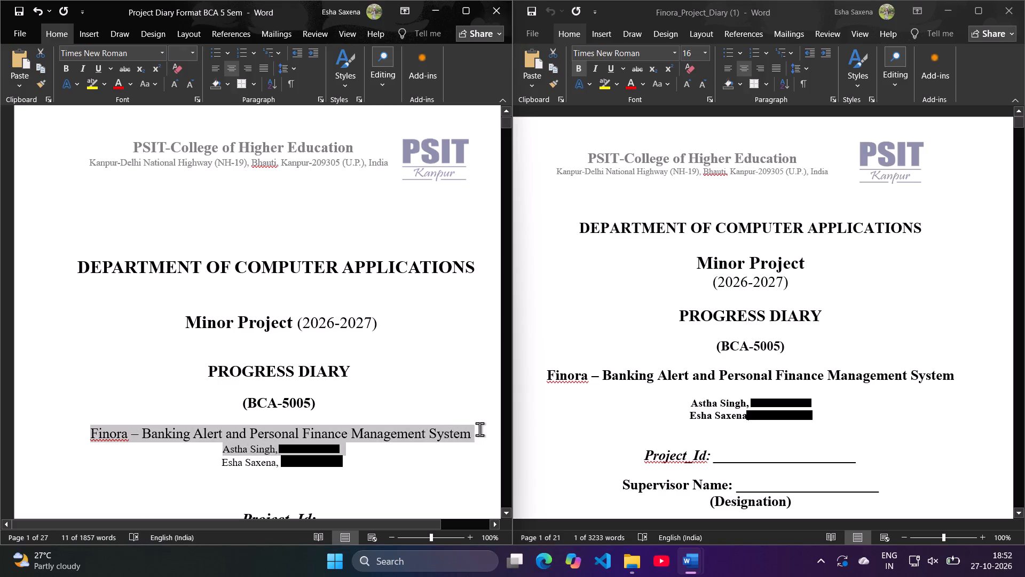
left_click_drag(479, 429, 470, 430)
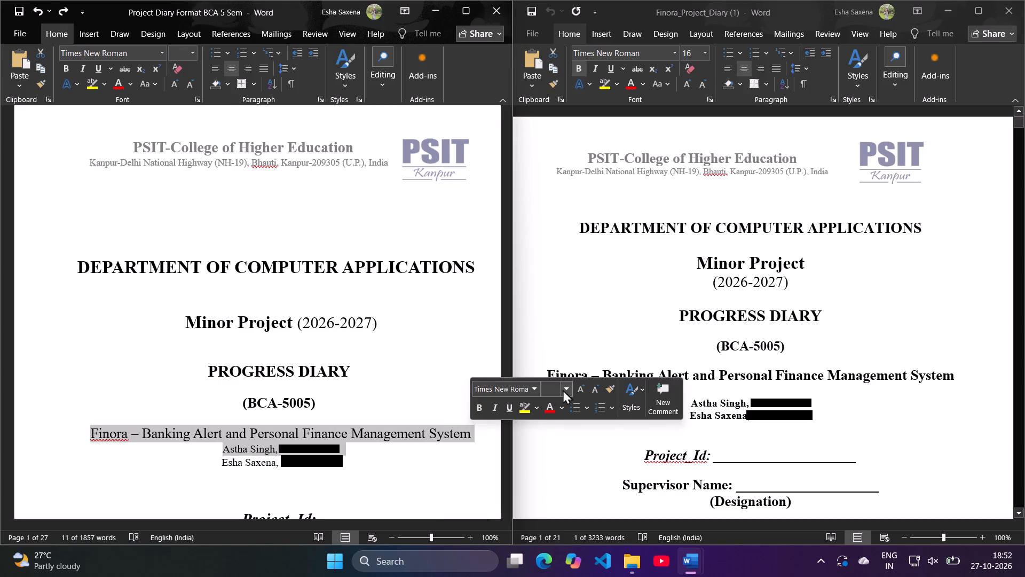
left_click(563, 387)
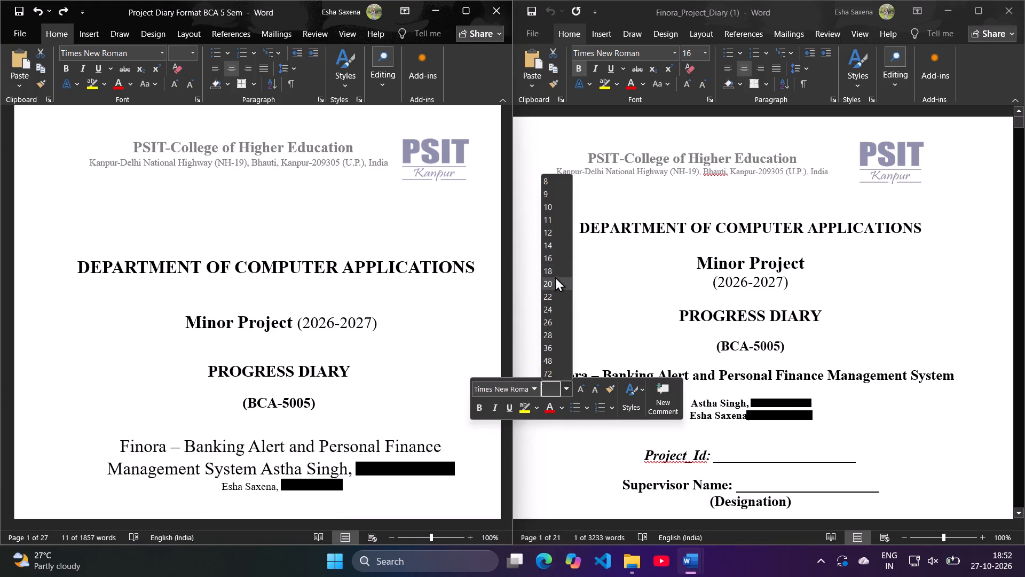
left_click(553, 255)
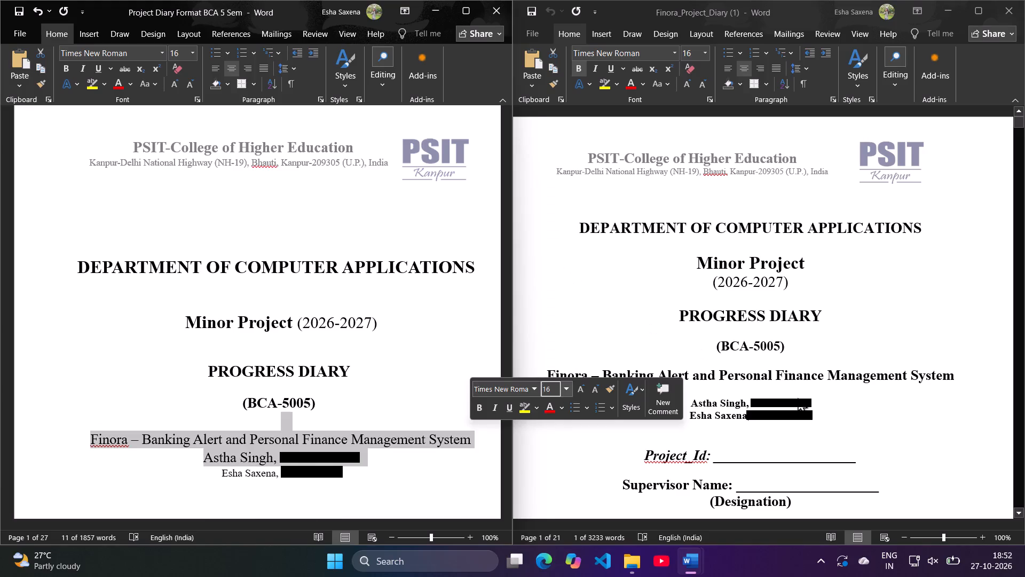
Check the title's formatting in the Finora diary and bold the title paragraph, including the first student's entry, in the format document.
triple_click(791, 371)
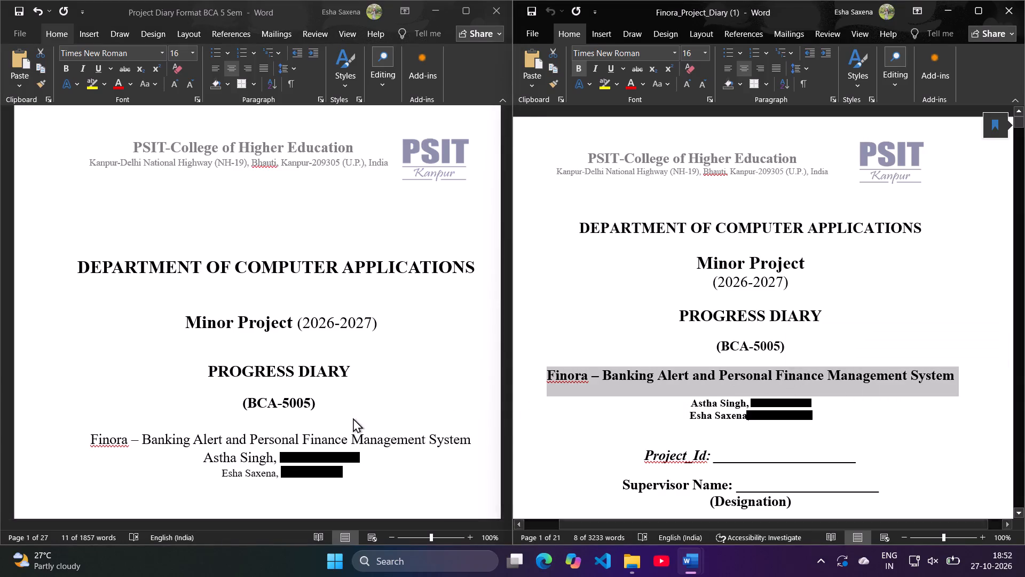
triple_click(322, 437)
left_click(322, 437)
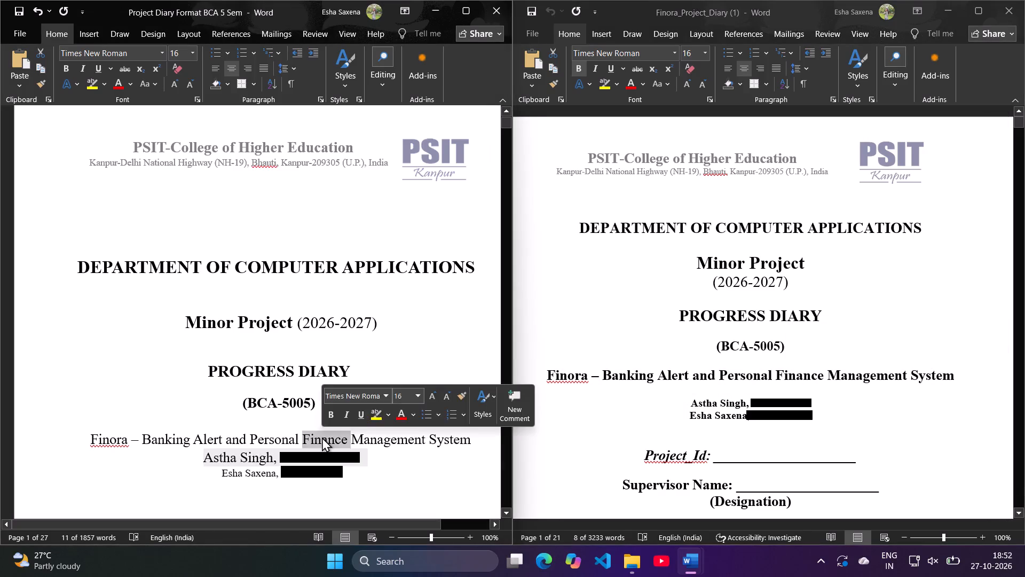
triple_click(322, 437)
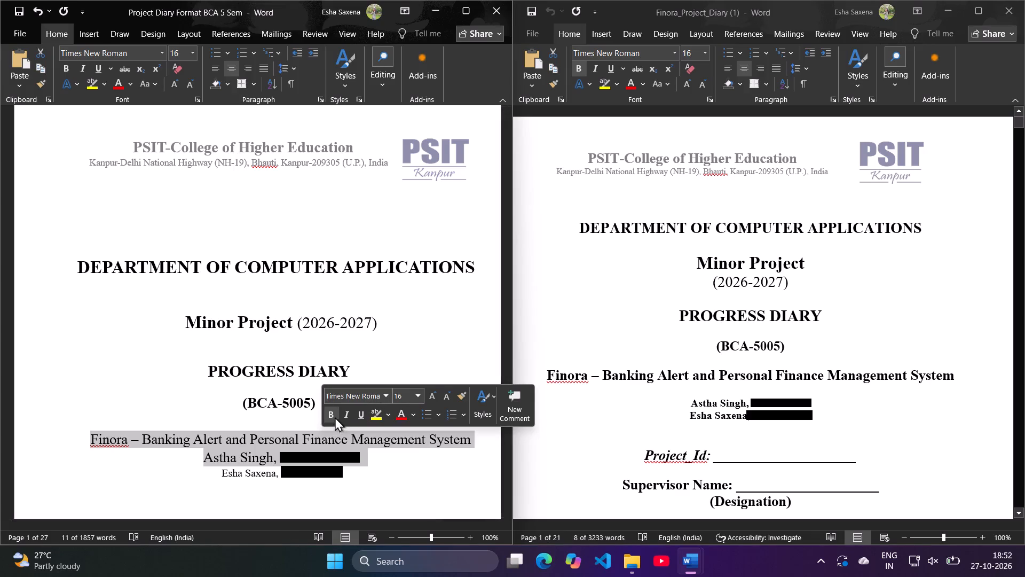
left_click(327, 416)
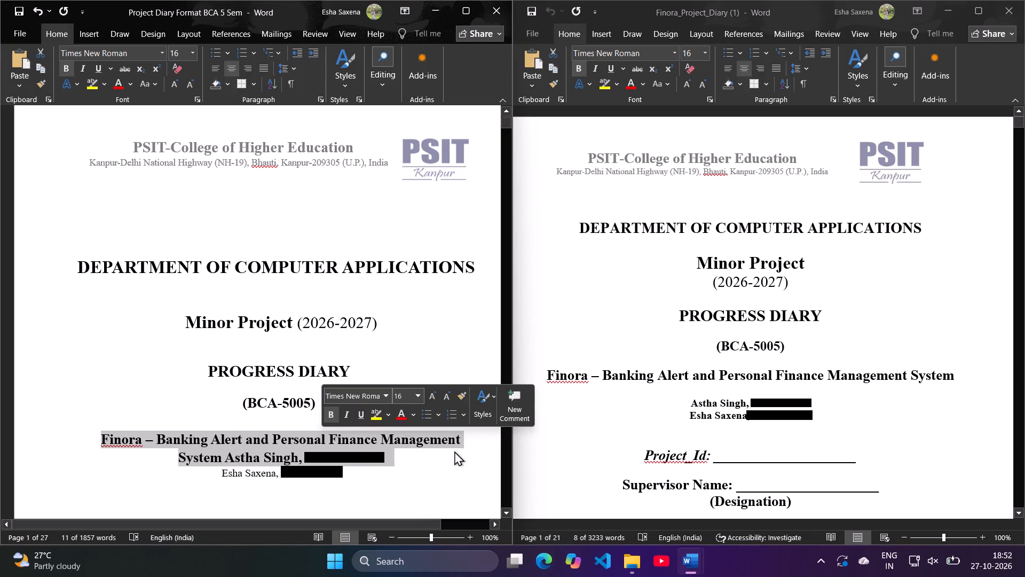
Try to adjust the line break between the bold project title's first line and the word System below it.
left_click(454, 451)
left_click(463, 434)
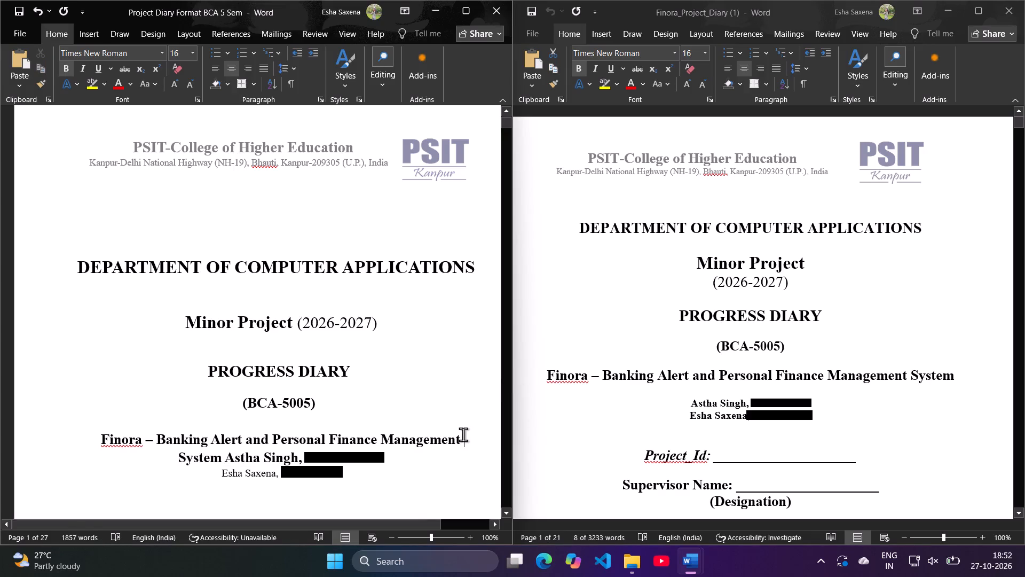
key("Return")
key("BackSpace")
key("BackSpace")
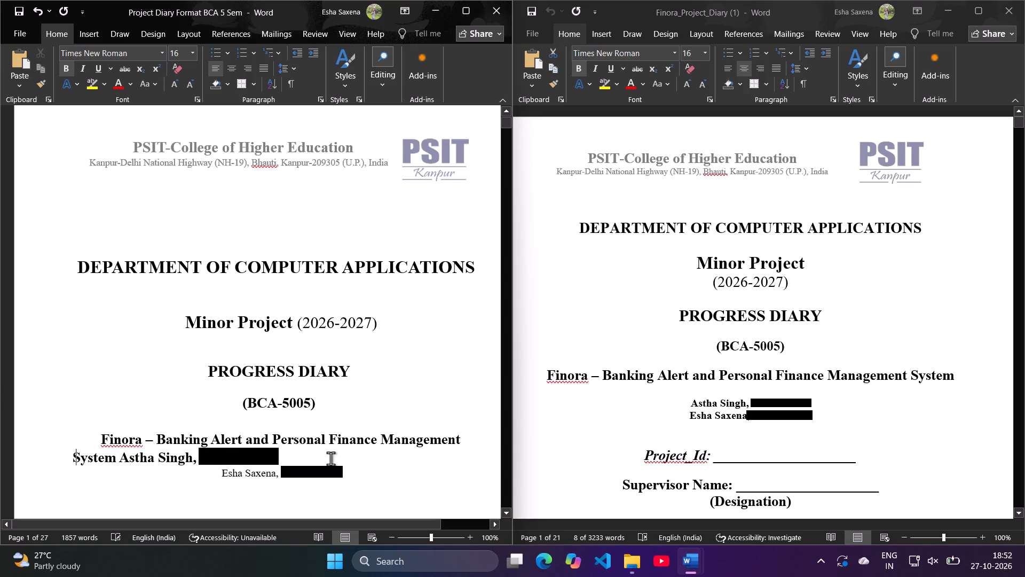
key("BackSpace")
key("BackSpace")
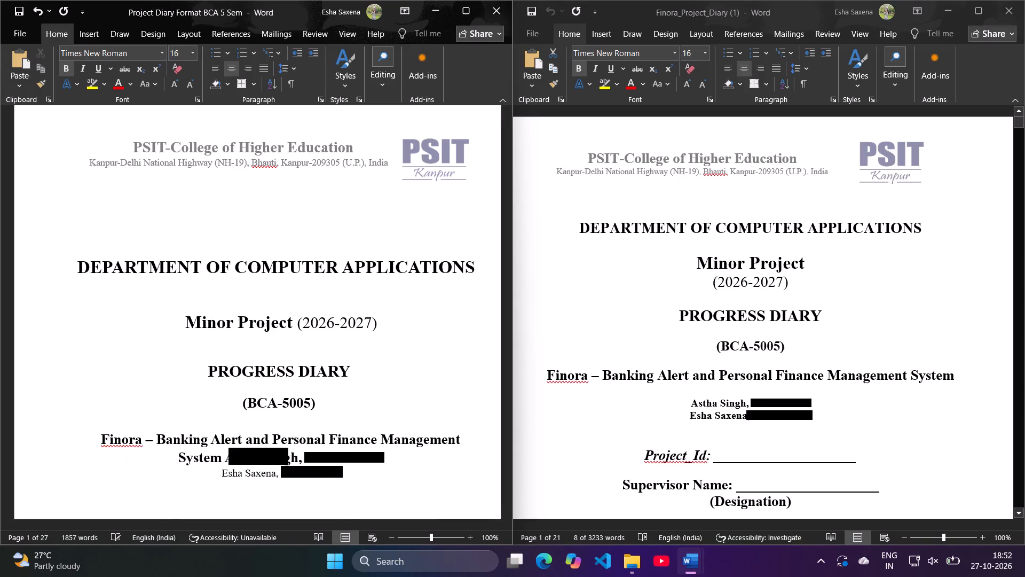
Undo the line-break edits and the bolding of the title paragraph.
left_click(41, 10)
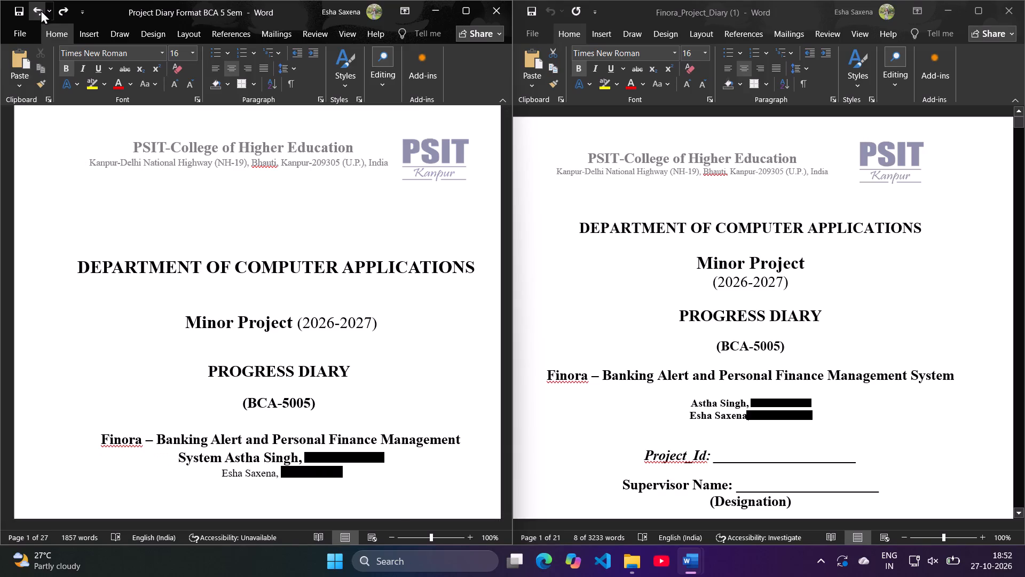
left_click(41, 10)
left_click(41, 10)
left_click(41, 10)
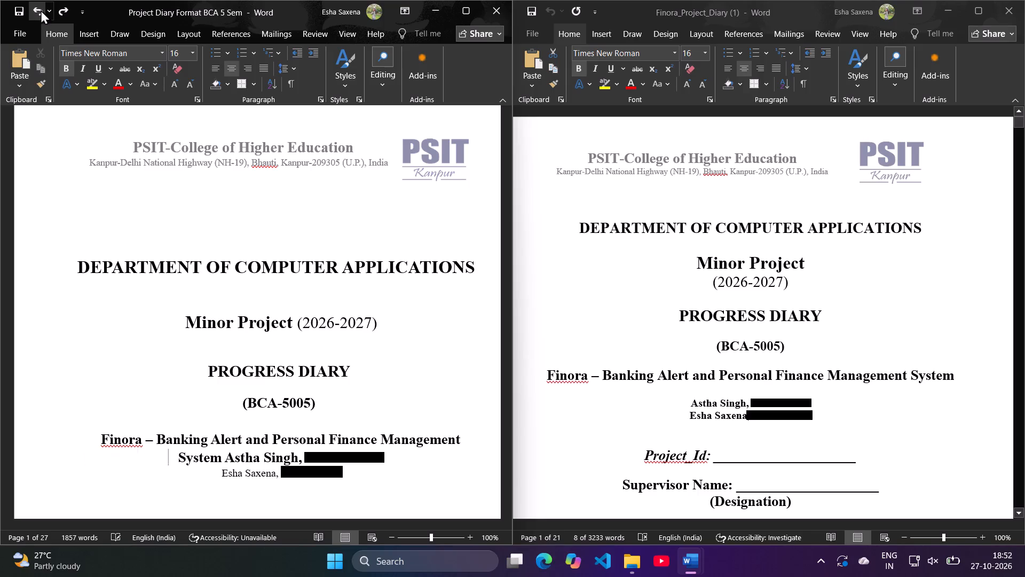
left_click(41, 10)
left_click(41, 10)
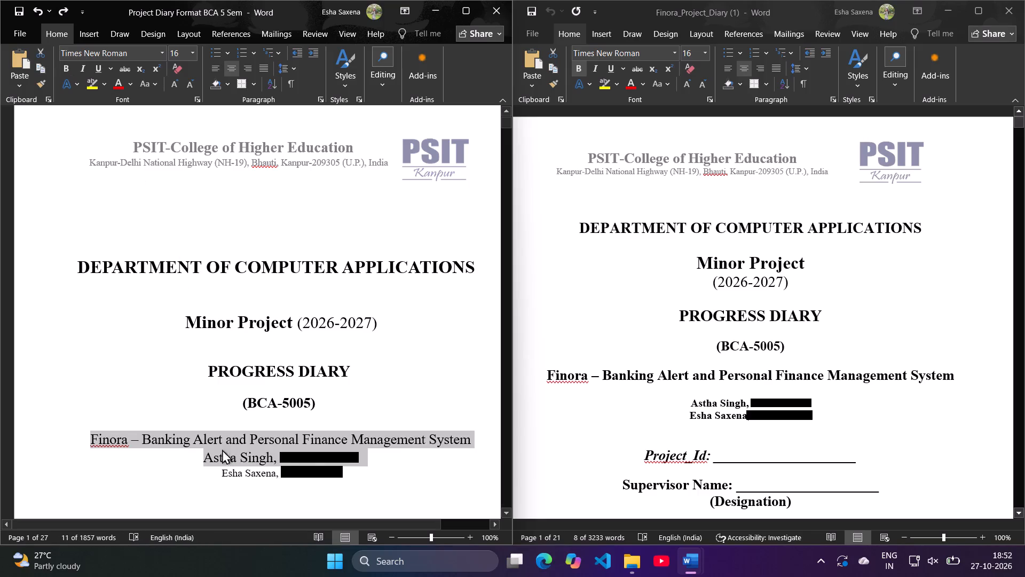
Separate the first student's entry from the project title, leaving a blank line between them on the format document's cover page.
left_click(478, 442)
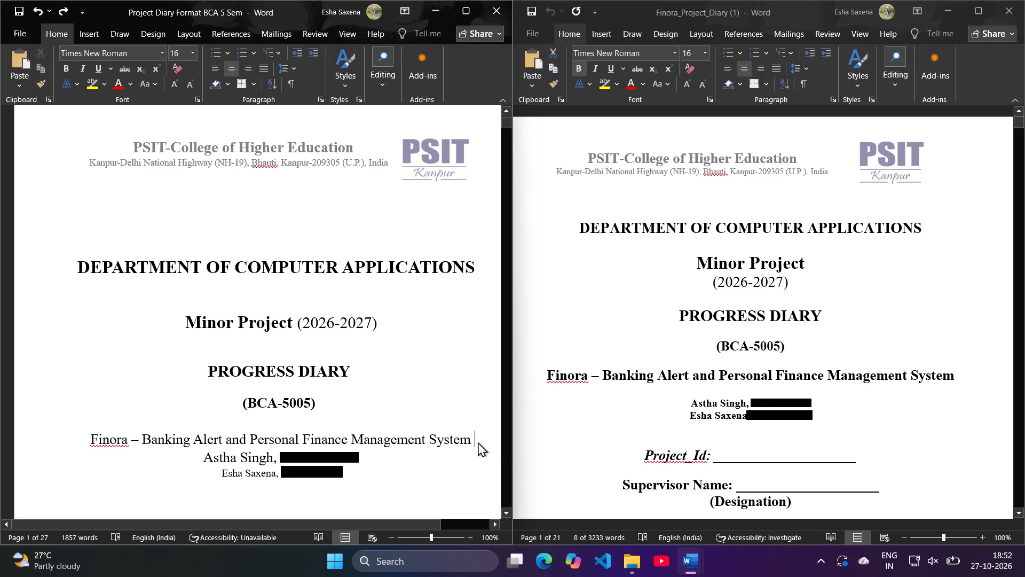
key("Return")
key("Return")
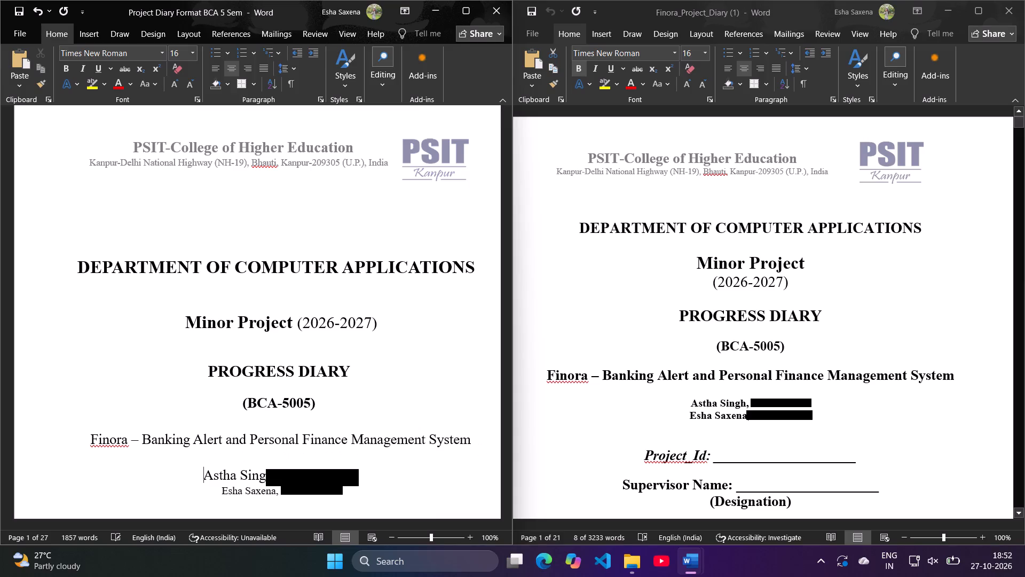
Set the first student's line on the format document's cover page to font size 12.
triple_click(269, 477)
left_click(269, 477)
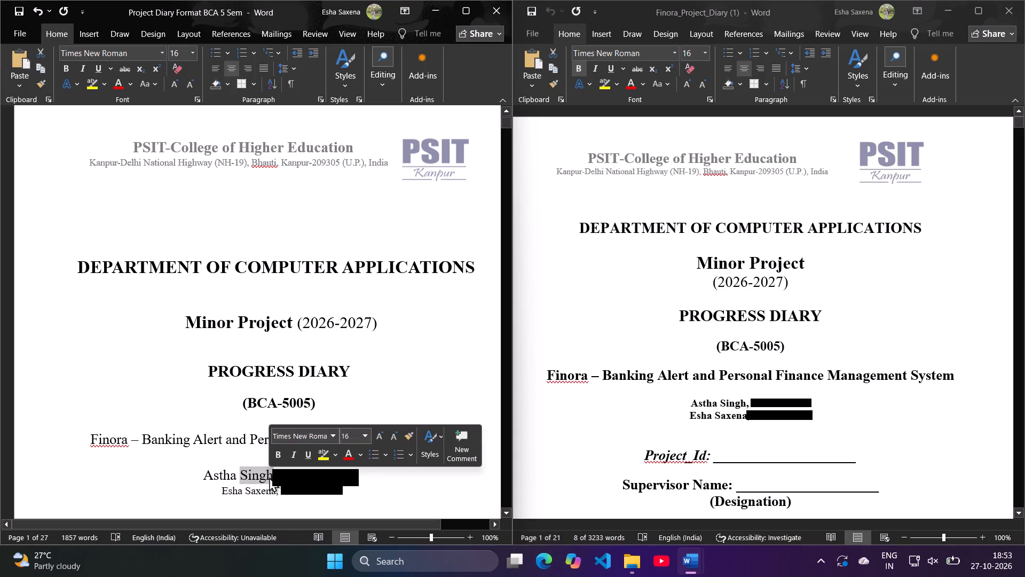
double_click(350, 491)
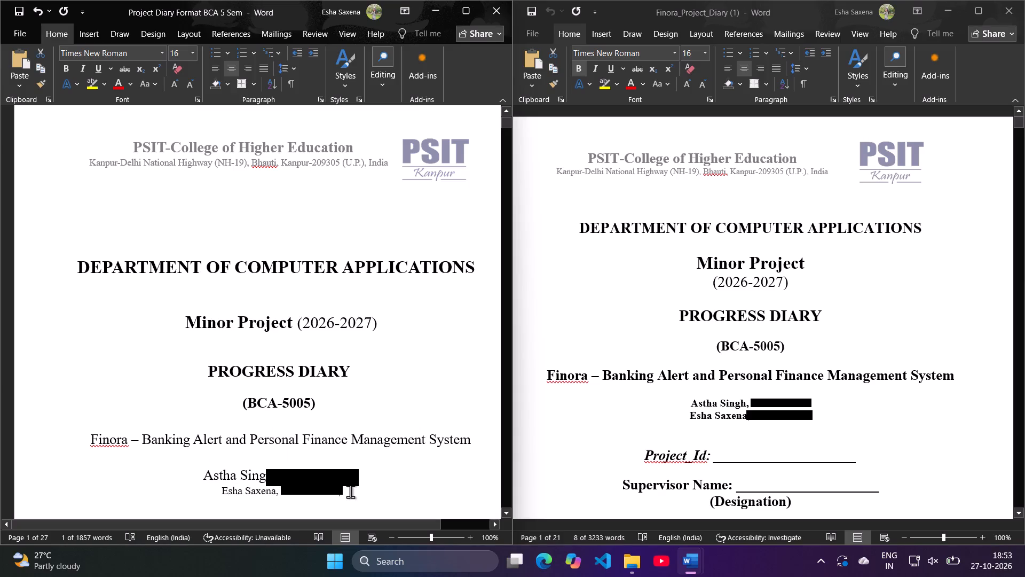
triple_click(327, 477)
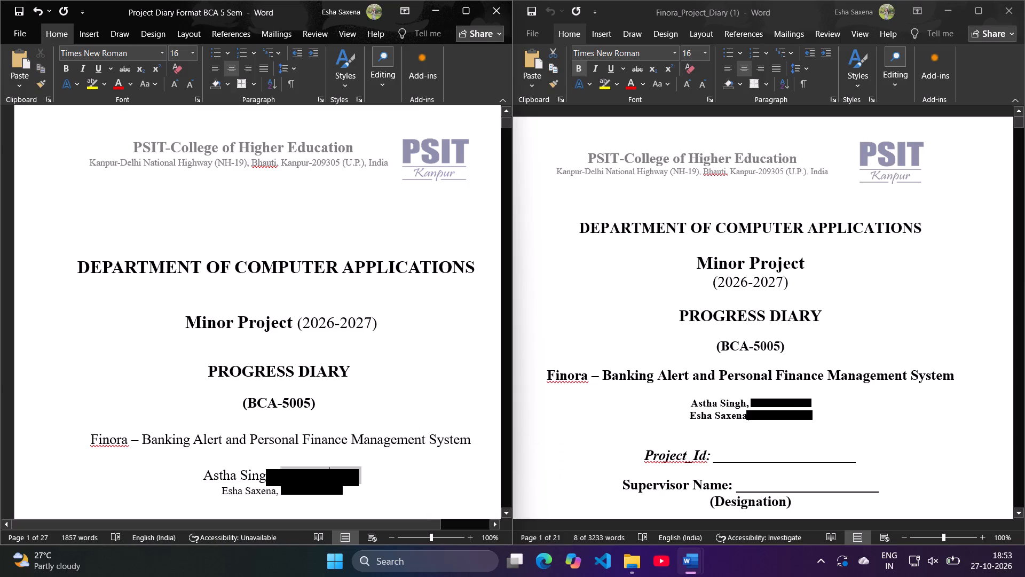
left_click(426, 433)
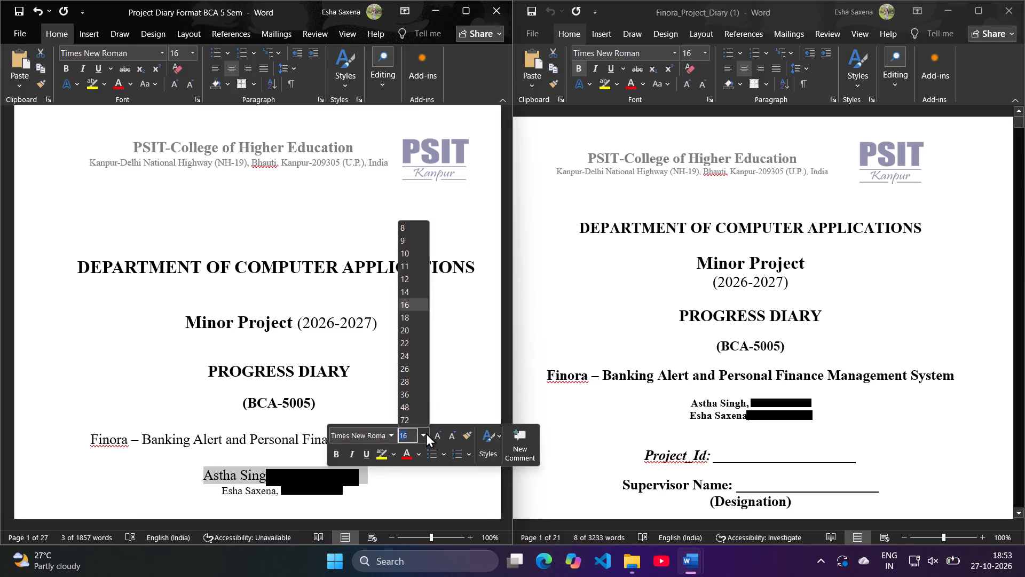
left_click(419, 275)
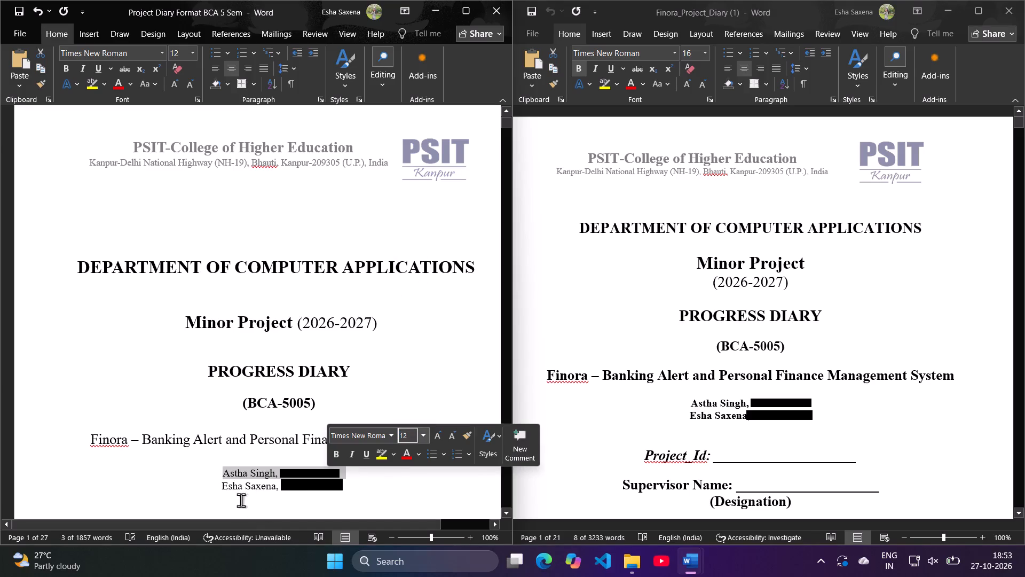
Bold the two student lines and the project title on the format document's cover page, matching the Finora diary.
left_click(218, 470)
left_click_drag(218, 470, 322, 488)
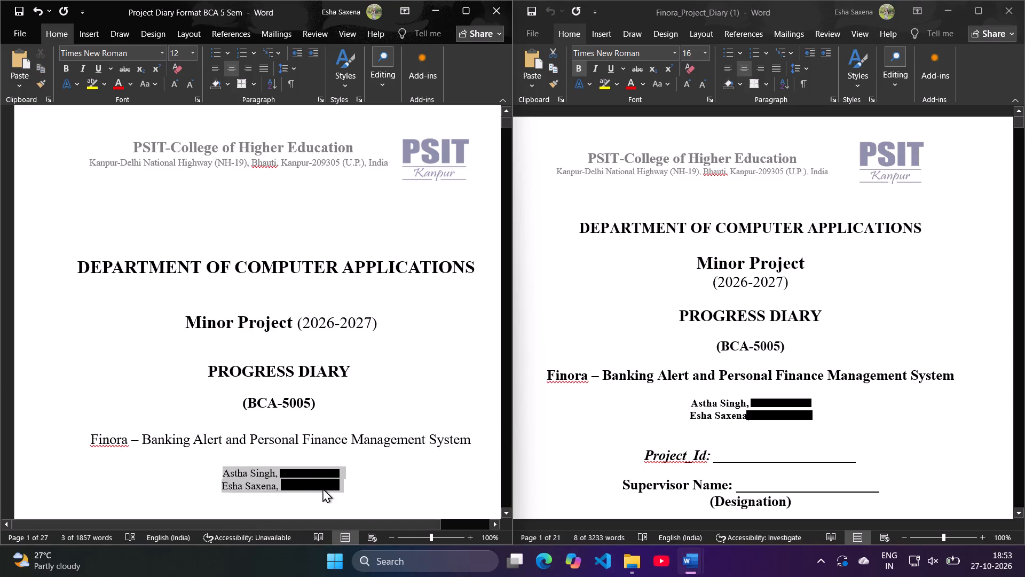
left_click_drag(322, 488, 348, 488)
left_click(357, 467)
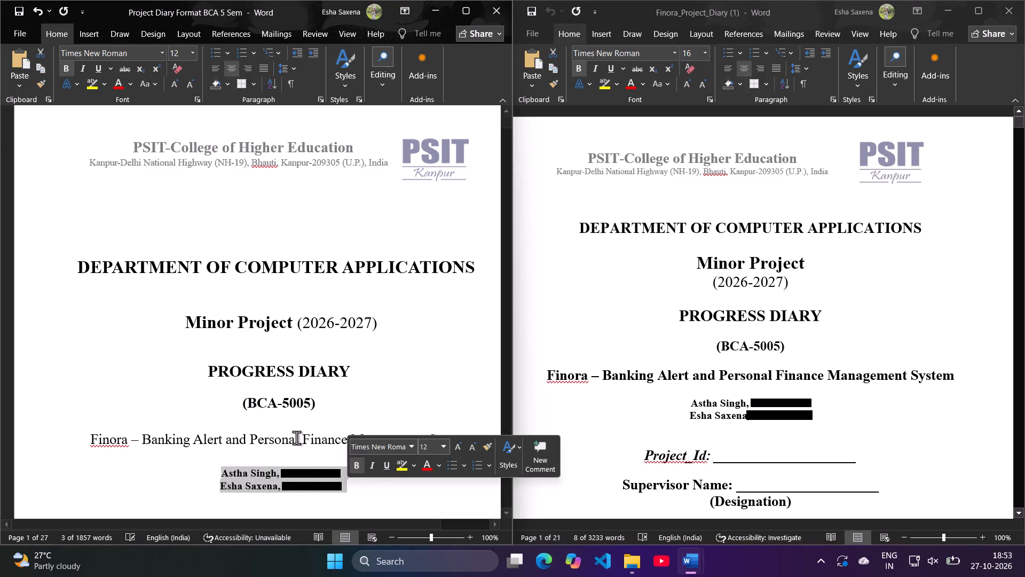
triple_click(295, 438)
left_click(295, 438)
triple_click(295, 438)
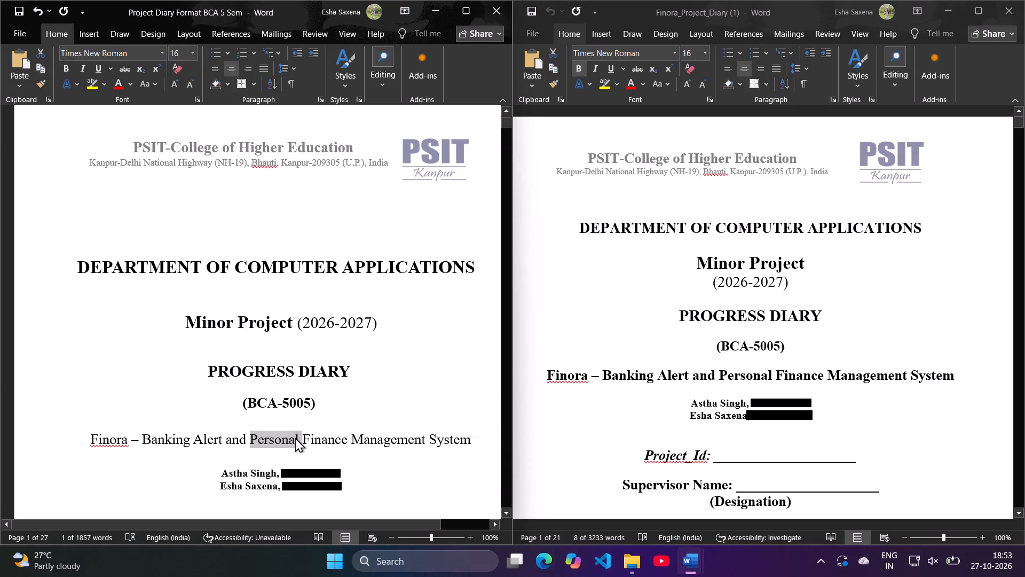
left_click(305, 418)
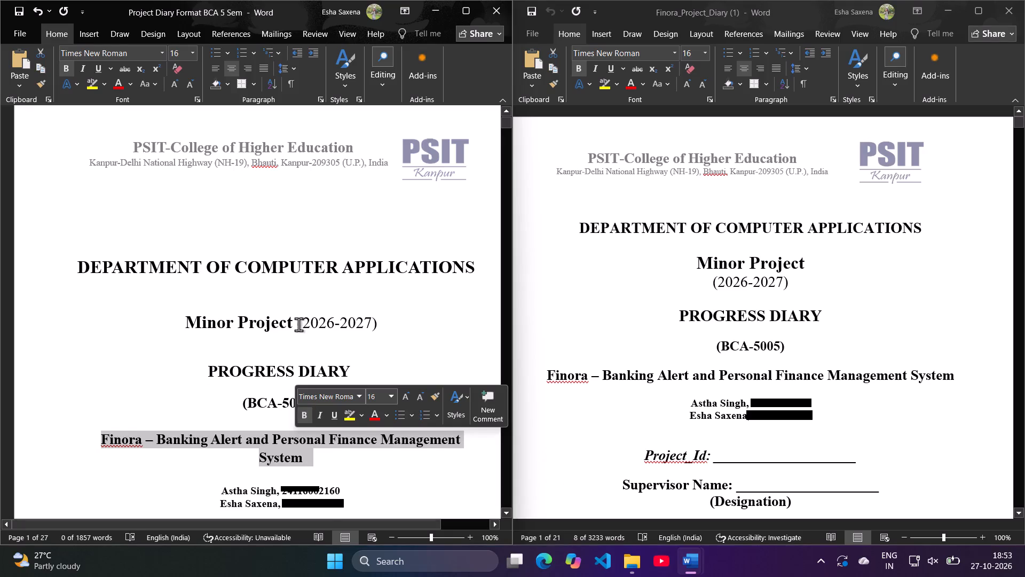
Move (2026-2027) onto its own line below the Minor Project heading.
left_click(298, 324)
key("Return")
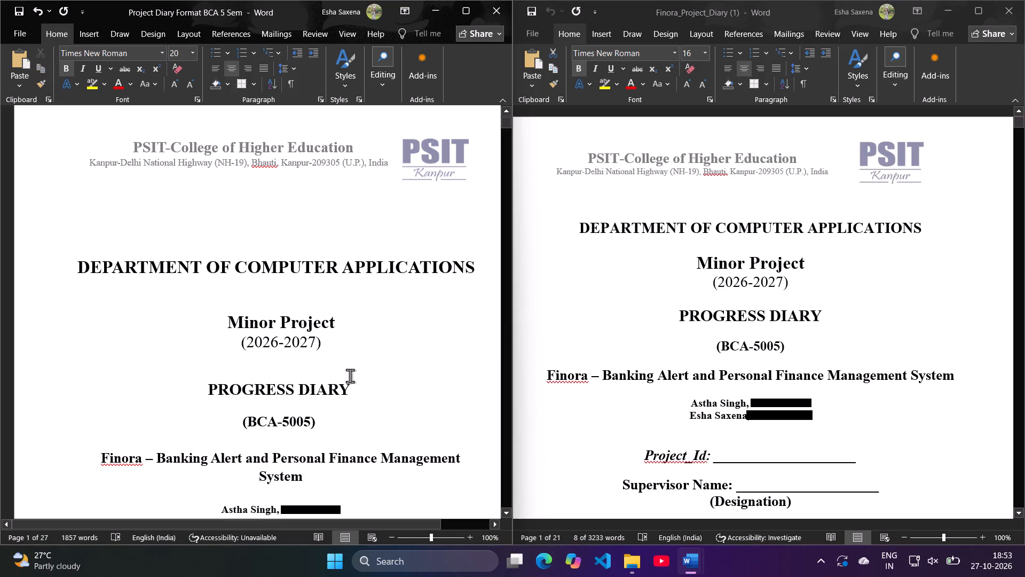
Remove blank space above the DEPARTMENT OF COMPUTER APPLICATIONS heading on the format document's cover page.
left_click(319, 238)
key("BackSpace")
key("BackSpace")
key("BackSpace")
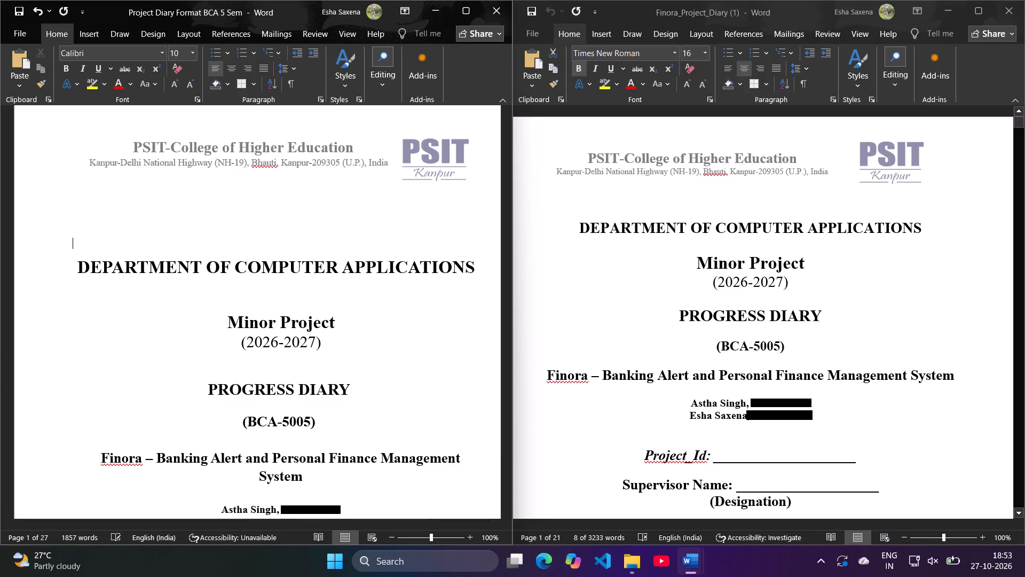
key("BackSpace")
Left-align the Project_Id line on the format document's cover page and indent it with 23 leading spaces.
scroll(394, 362, "down", 1)
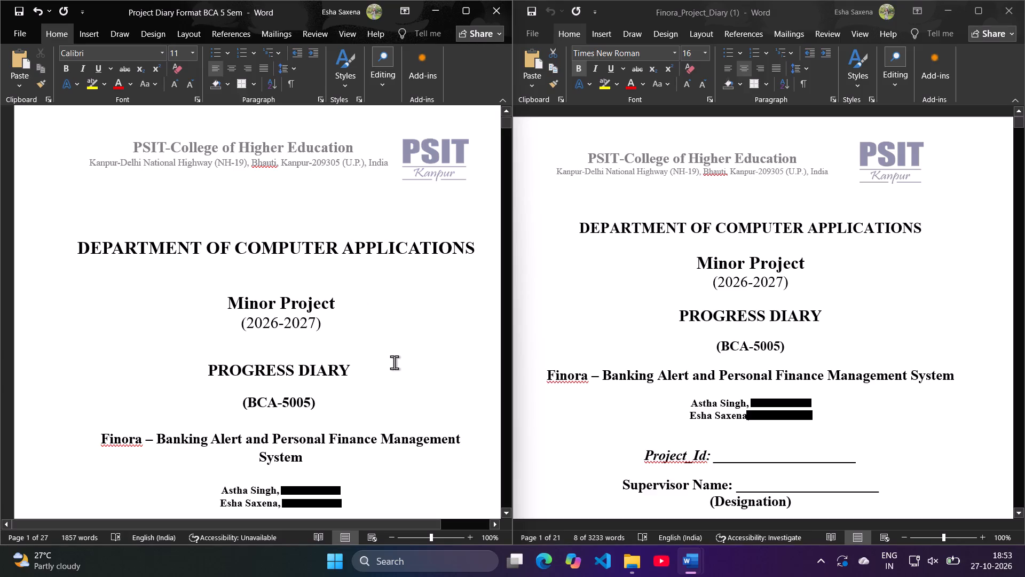
scroll(394, 362, "down", 1)
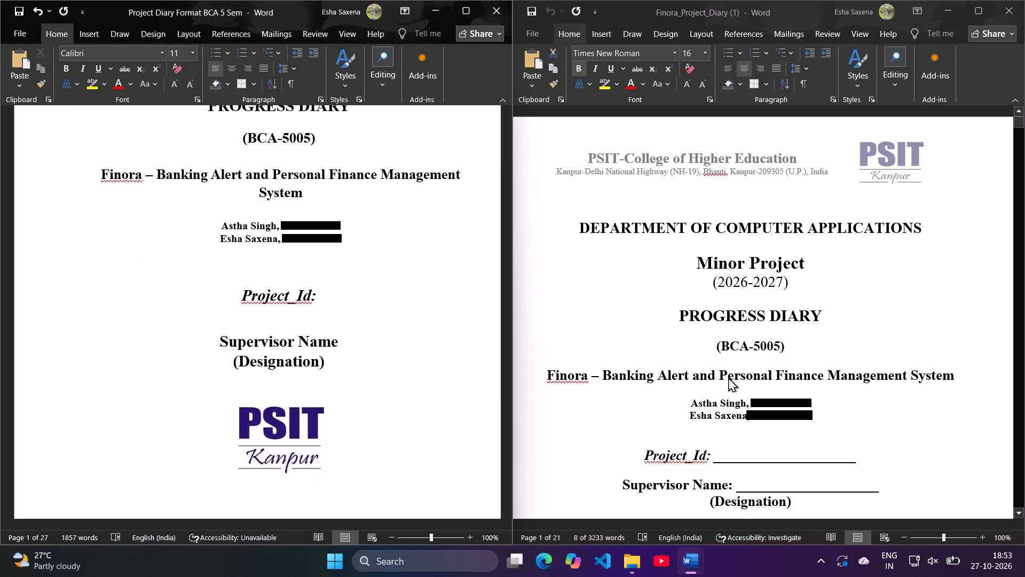
left_click(325, 291)
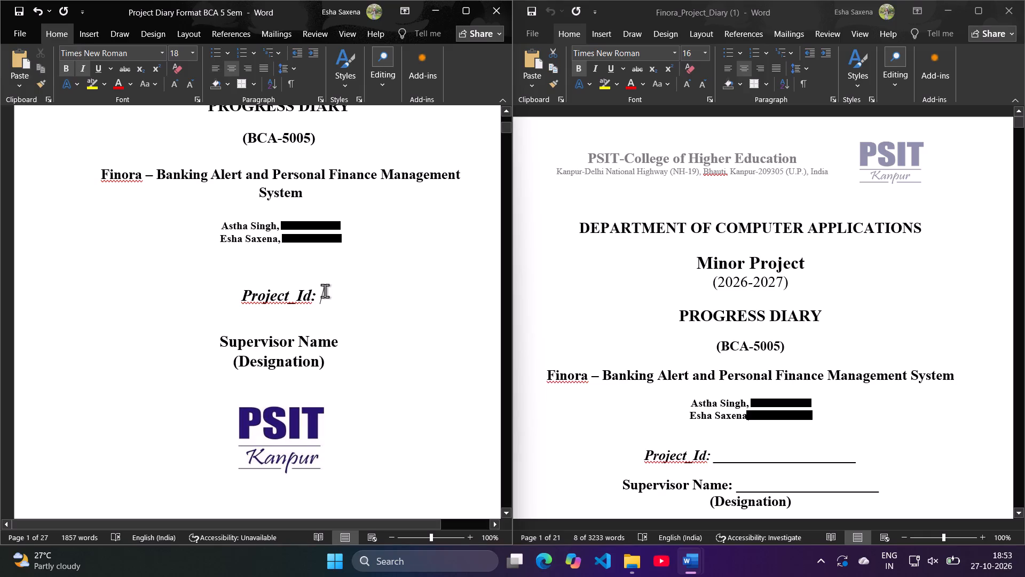
key("space")
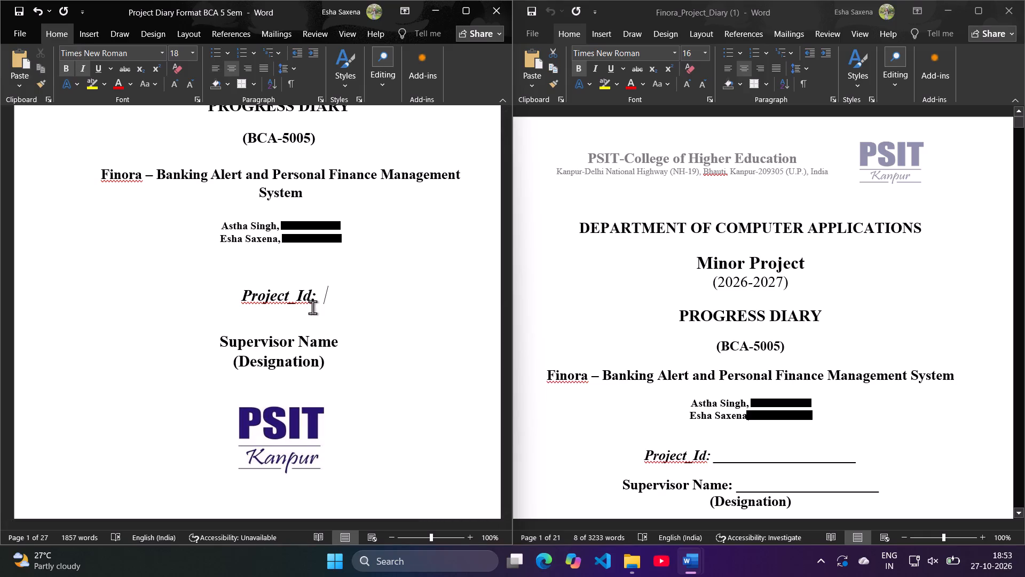
left_click(233, 292)
key("BackSpace")
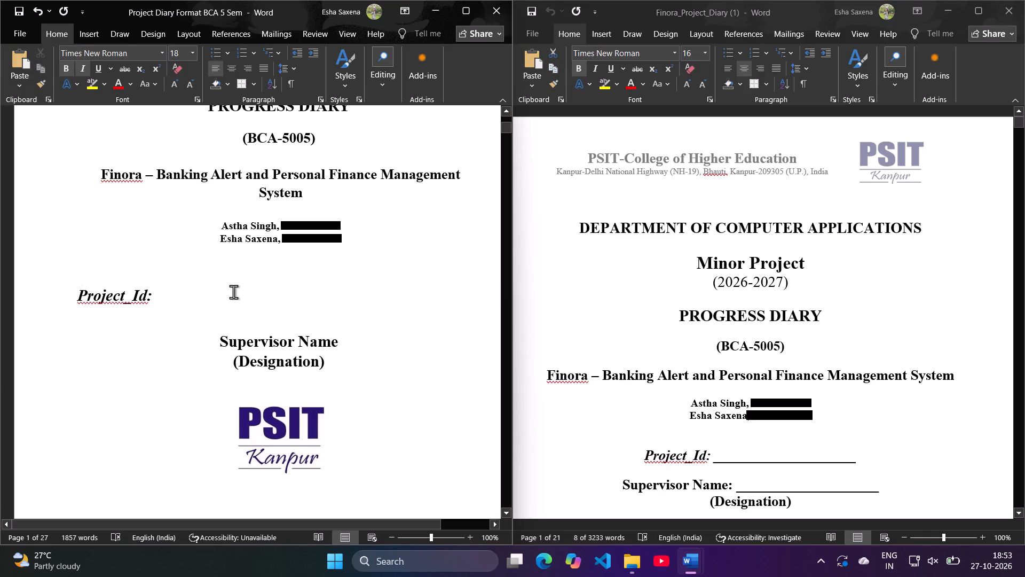
key("space")
key("space")
key("space")
key("space")
key("space")
key("space")
key("space")
key("space")
key("space")
key("space")
key("space")
key("space")
key("space")
key("space")
key("space")
key("space")
key("space")
key("space")
key("space")
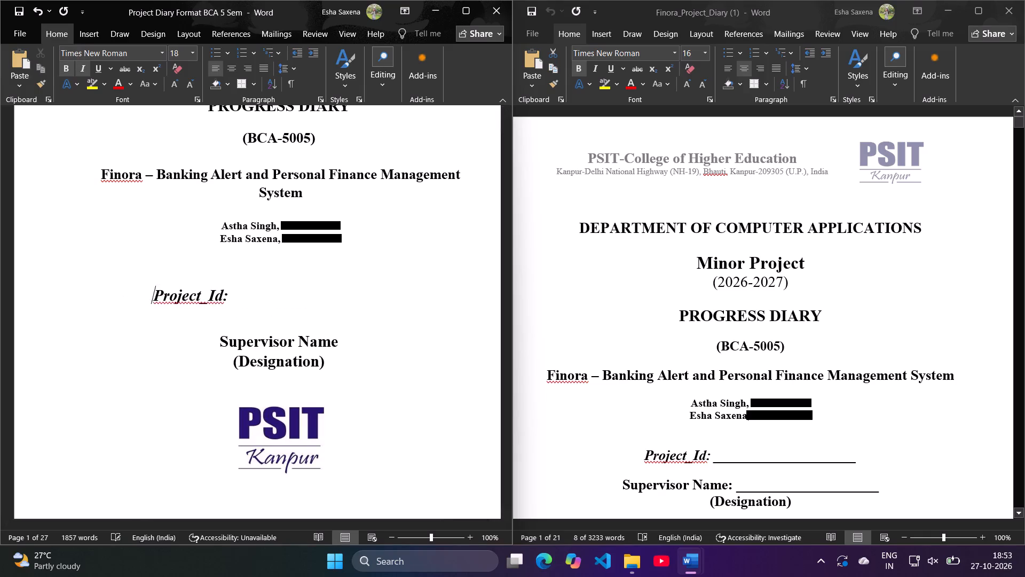
key("space")
key("space")
key("space")
key("space")
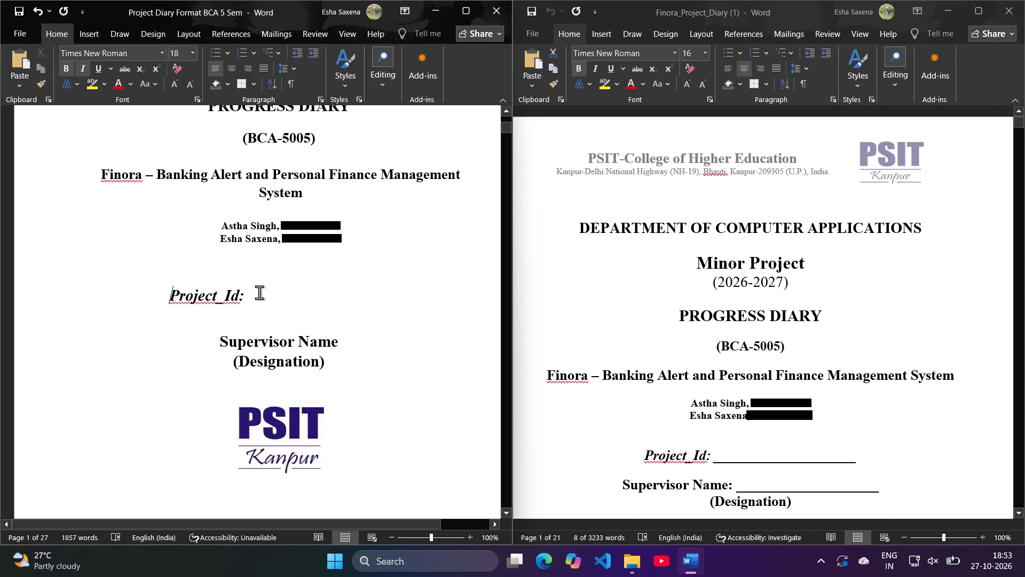
Add a fill-in blank of 16 underscores after Project_Id:, separated from the colon by a single space.
left_click(258, 292)
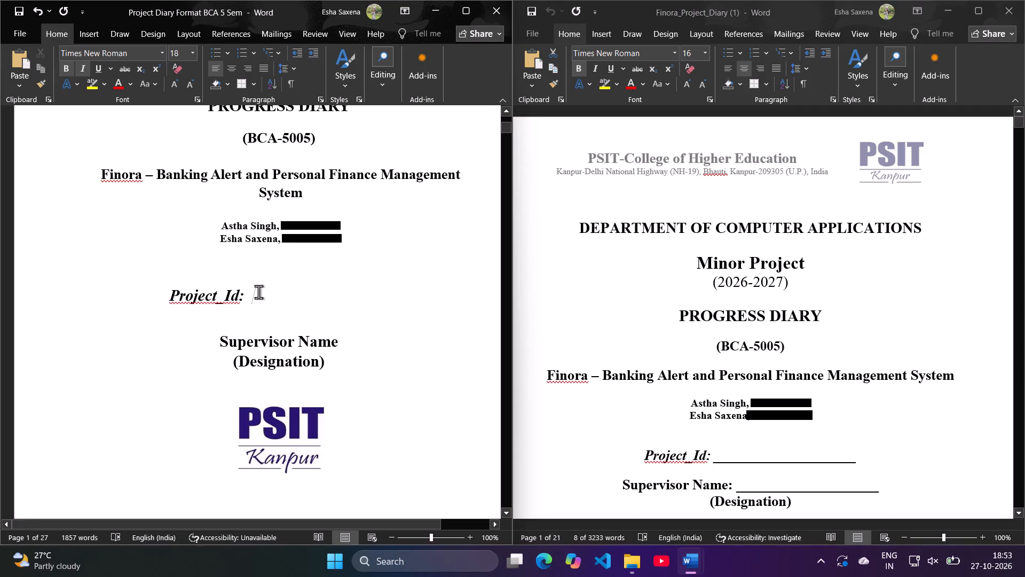
left_click(258, 292, "shift")
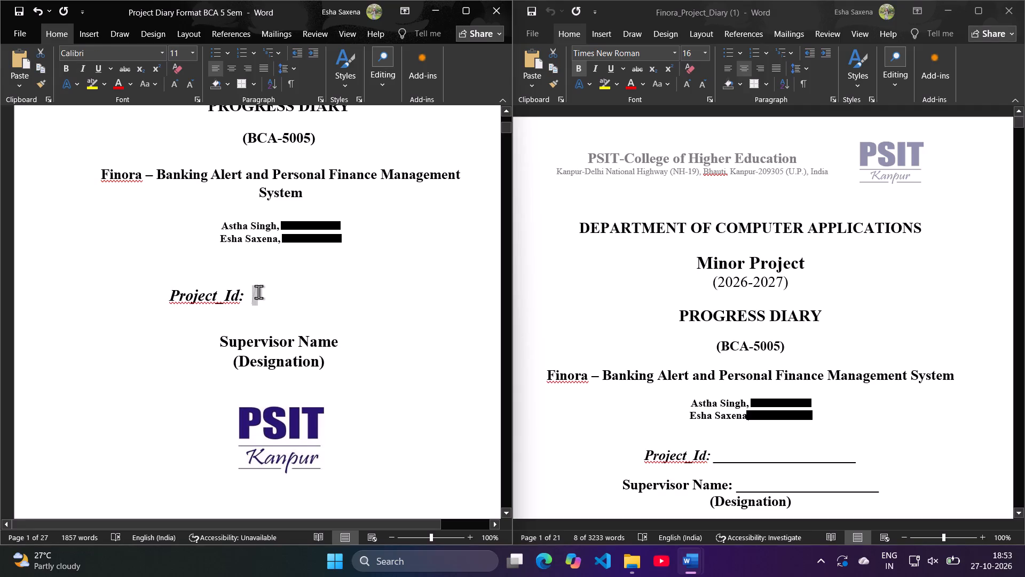
key("shift+underscore")
key("shift+underscore")
key("shift+underscore")
key("shift+underscore")
key("shift+underscore")
key("shift+underscore")
key("shift+underscore")
key("shift+underscore")
key("shift+underscore")
key("shift+underscore")
key("shift+underscore")
key("shift+underscore")
key("shift+underscore")
key("shift+underscore")
key("shift+underscore")
key("shift+underscore")
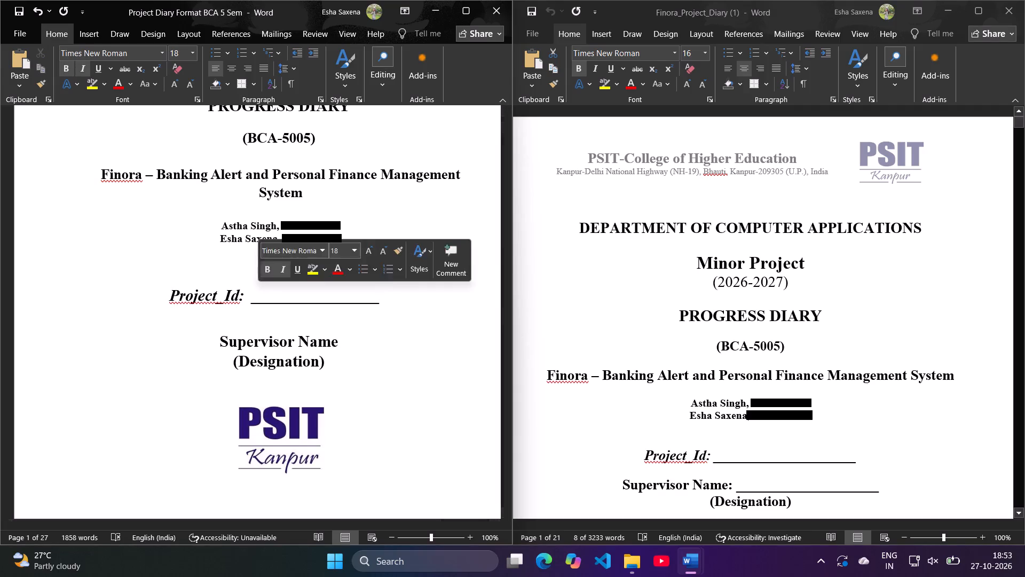
left_click(247, 300)
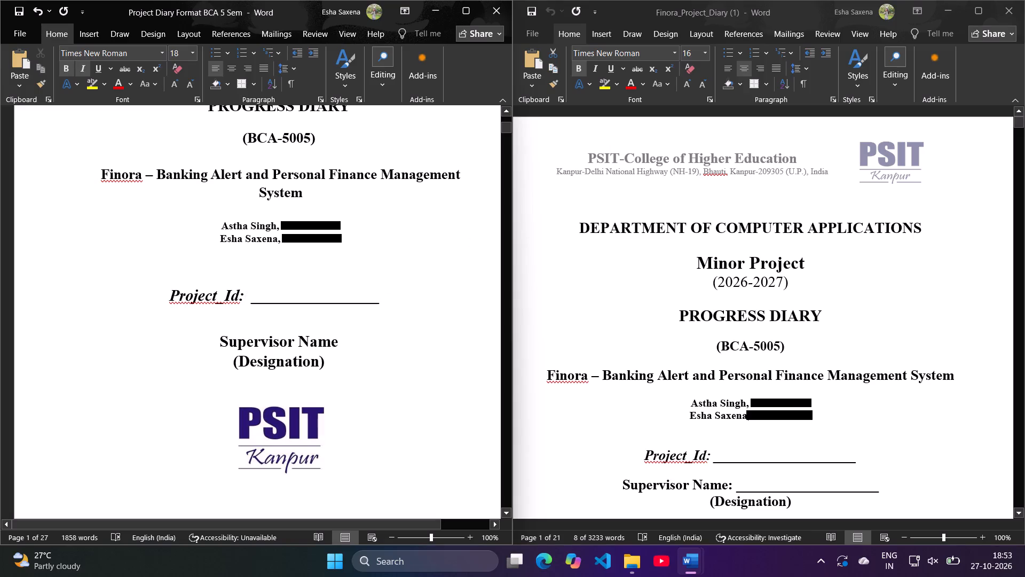
left_click(249, 298)
left_click(249, 298)
key("BackSpace")
Delete the Supervisor Name and (Designation) placeholder lines from the format document's cover page.
left_click_drag(219, 339, 233, 338)
left_click_drag(233, 338, 335, 369)
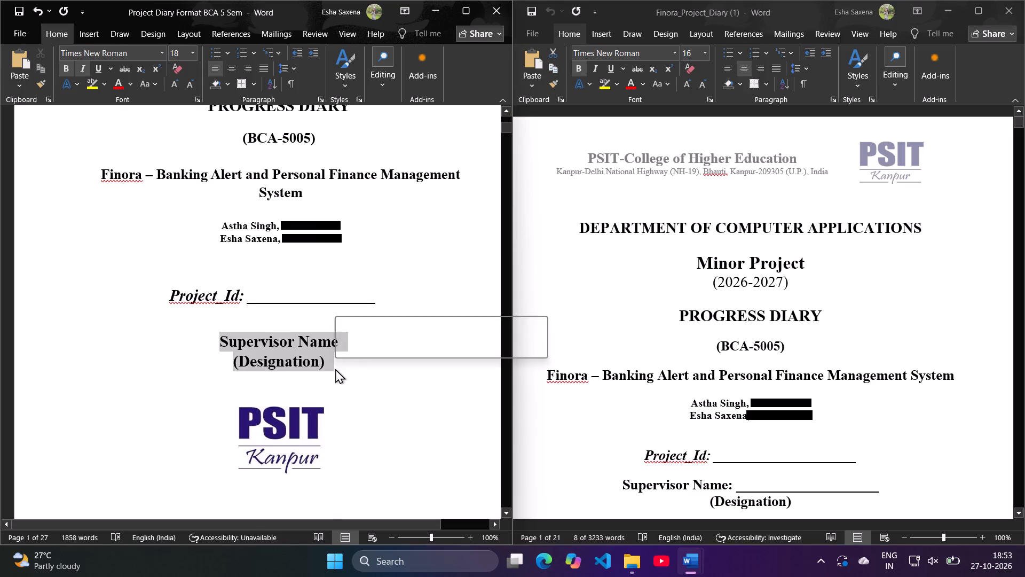
key("BackSpace")
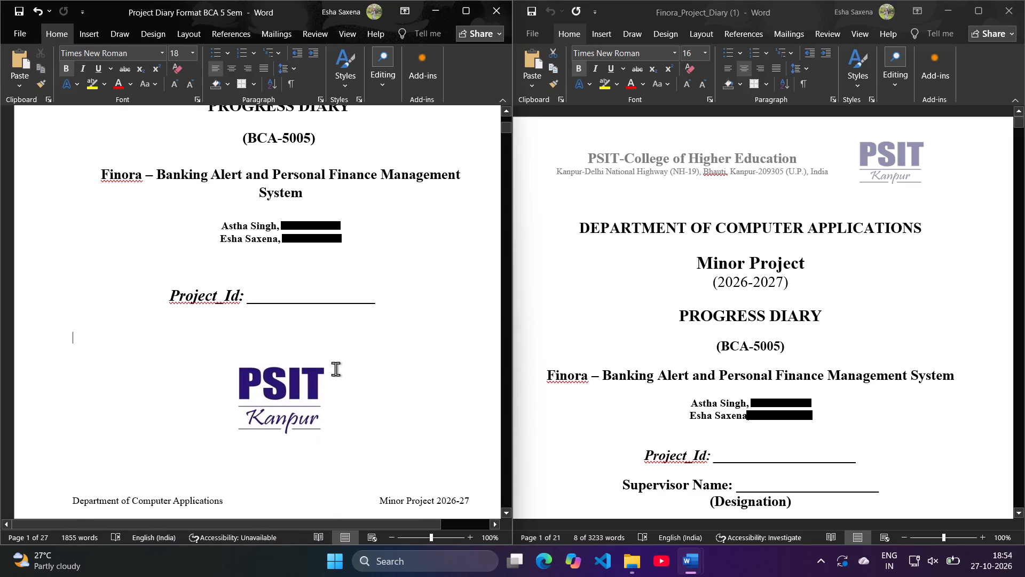
Enter the supervisor's full name with the title Ms. below the Project_Id line, indented with leading spaces toward the page centre.
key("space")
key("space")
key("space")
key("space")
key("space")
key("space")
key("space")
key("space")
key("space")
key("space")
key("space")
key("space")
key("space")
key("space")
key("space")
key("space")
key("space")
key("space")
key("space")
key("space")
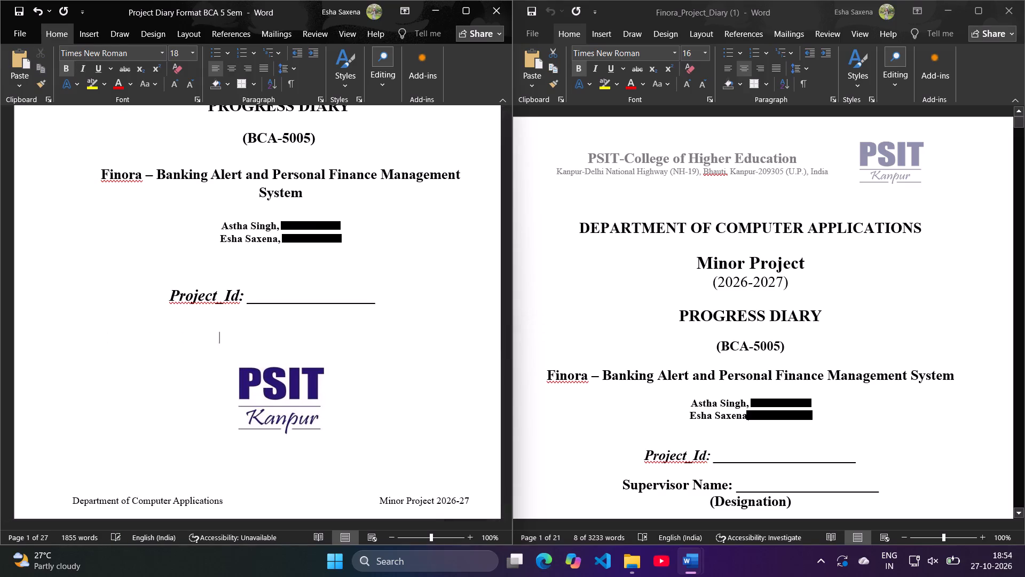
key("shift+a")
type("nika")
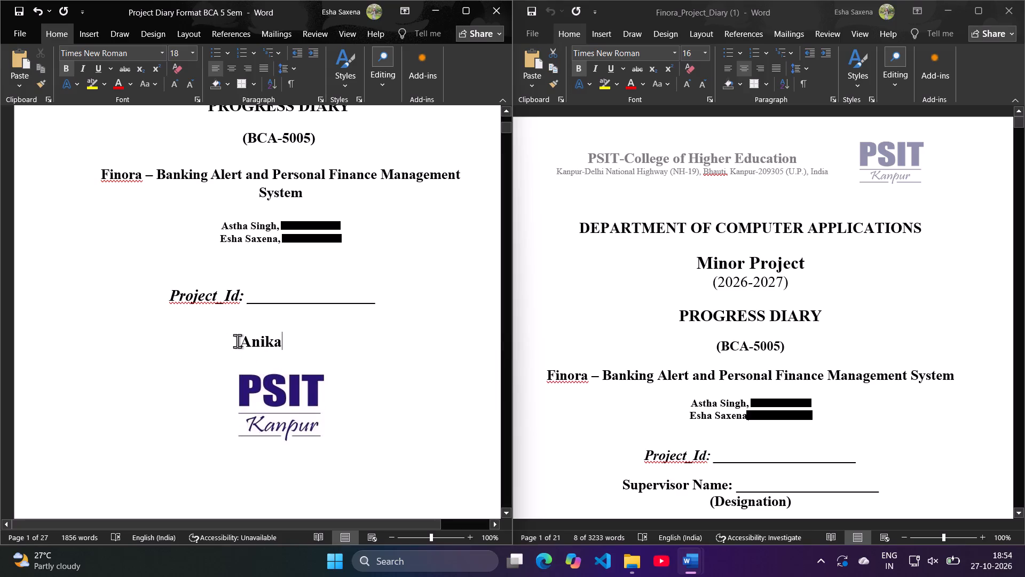
left_click(237, 341)
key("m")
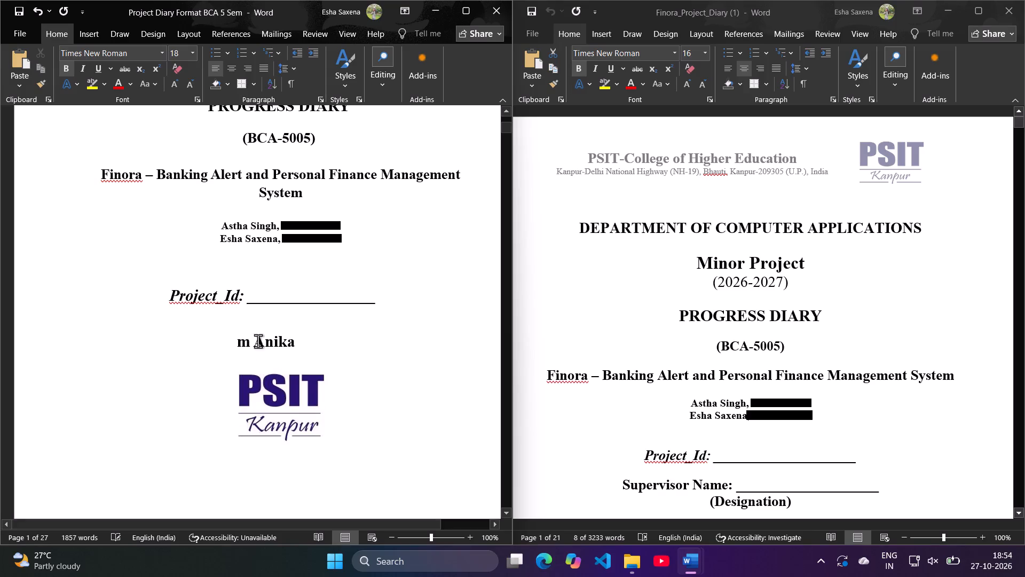
key("BackSpace")
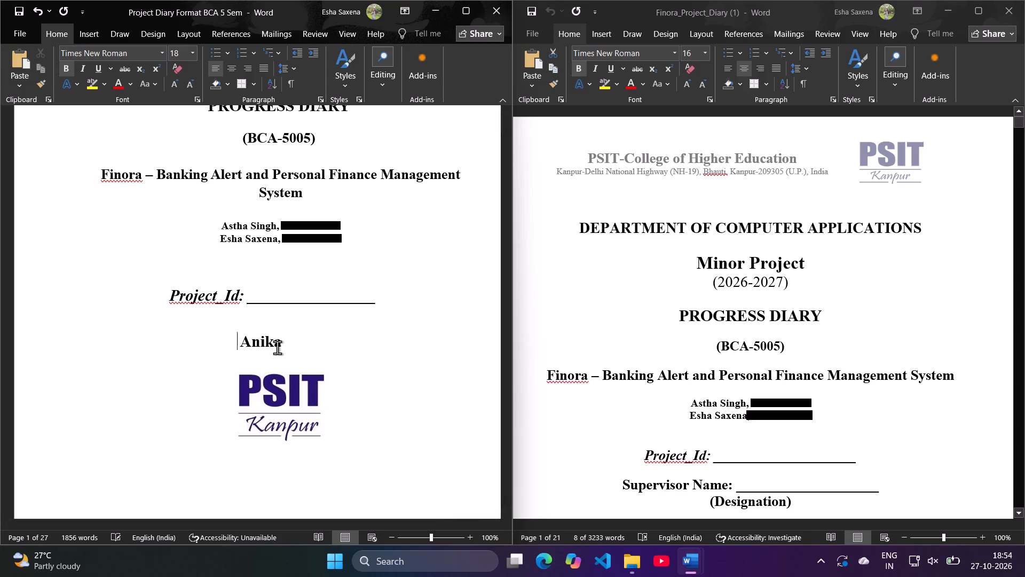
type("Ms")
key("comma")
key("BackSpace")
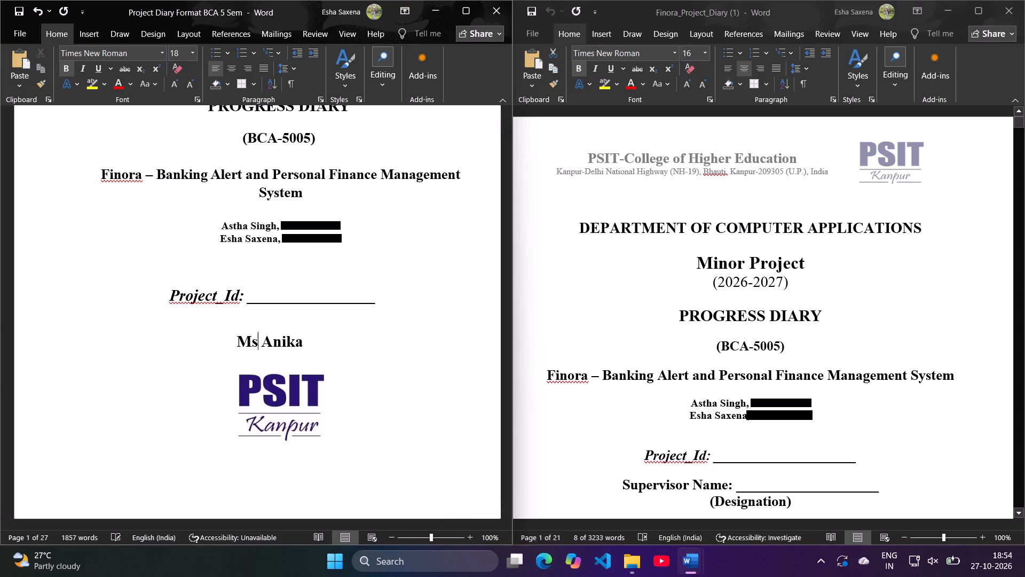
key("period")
left_click(318, 340)
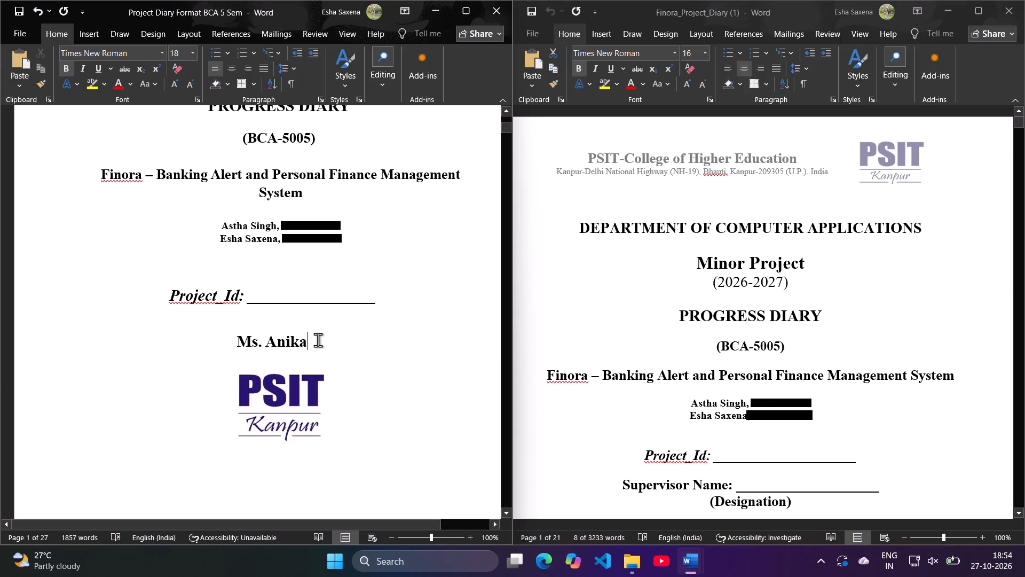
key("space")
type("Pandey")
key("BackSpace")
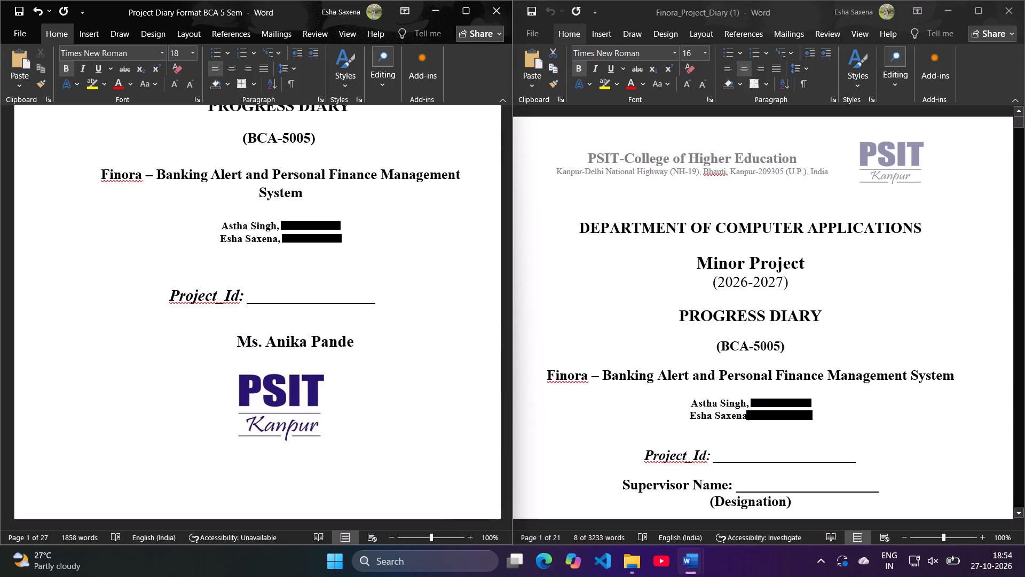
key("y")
Set the font size of the supervisor's name line to 16.
double_click(320, 175)
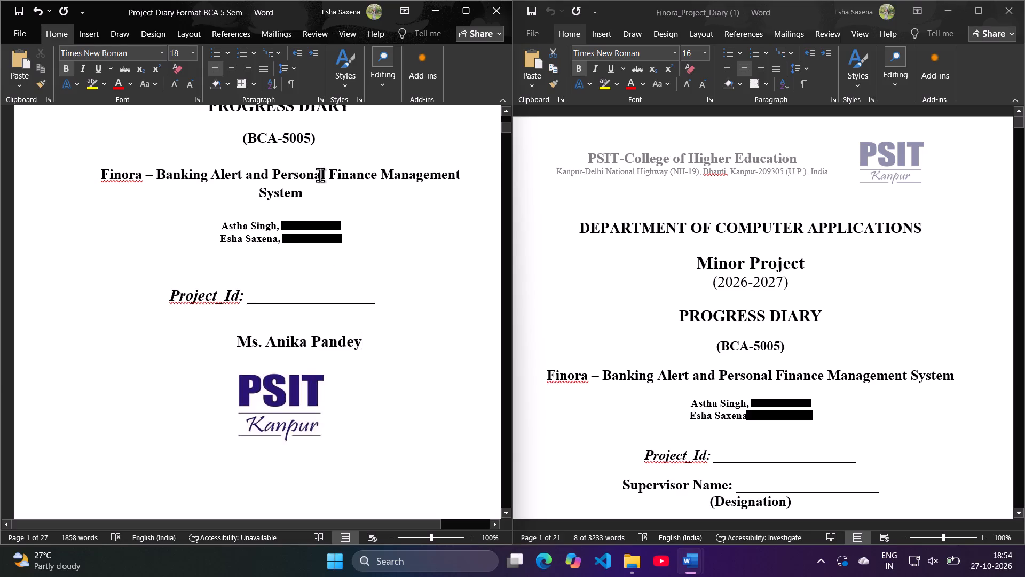
triple_click(292, 337)
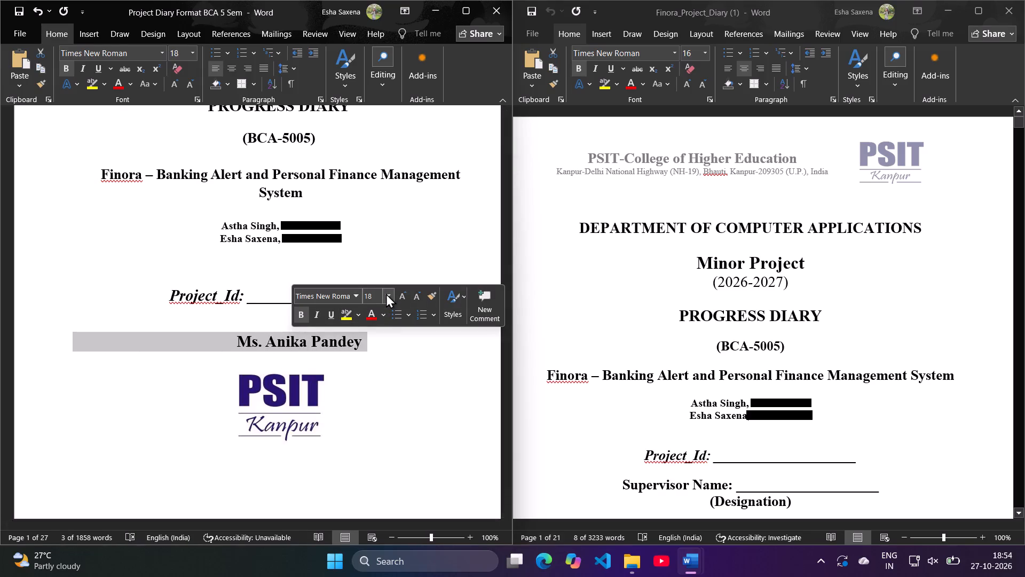
left_click(387, 293)
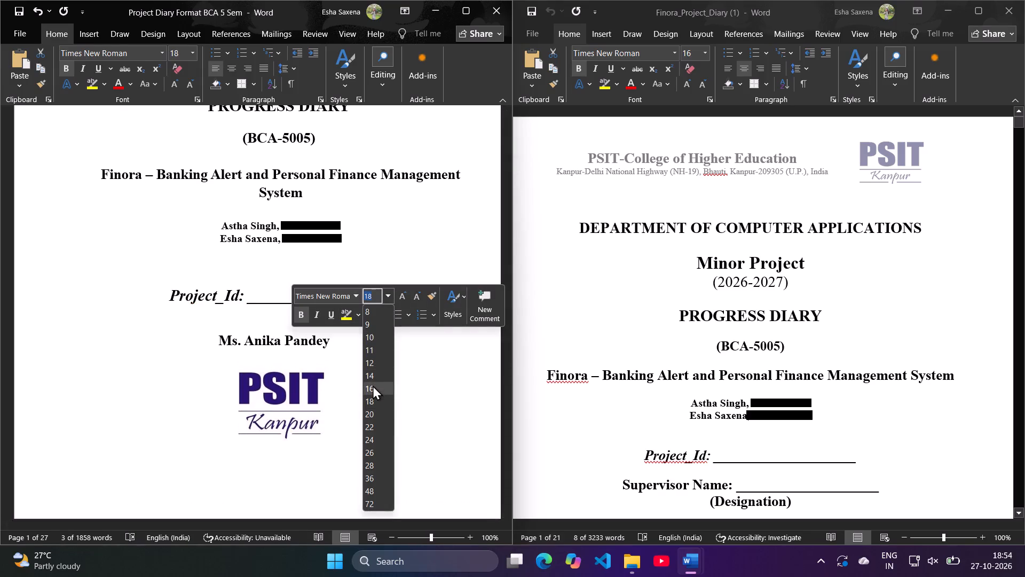
left_click(373, 385)
left_click(347, 347)
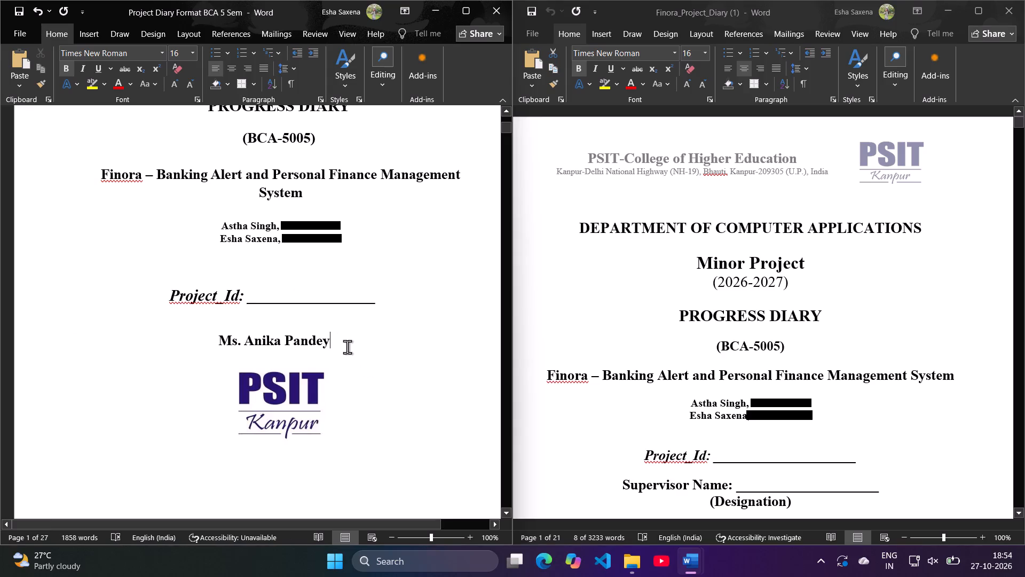
Add the designation (Assistant Professor) on a new line below the supervisor's name, indented with leading spaces.
key("Return")
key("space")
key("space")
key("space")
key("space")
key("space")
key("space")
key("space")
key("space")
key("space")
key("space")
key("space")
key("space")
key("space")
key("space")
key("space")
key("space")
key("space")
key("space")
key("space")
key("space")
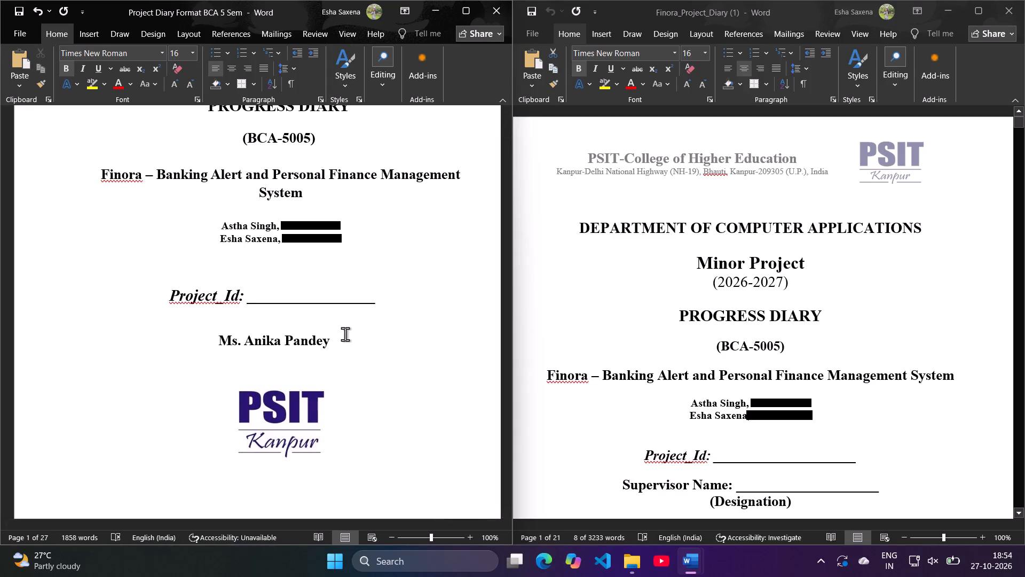
key("shift+parenleft")
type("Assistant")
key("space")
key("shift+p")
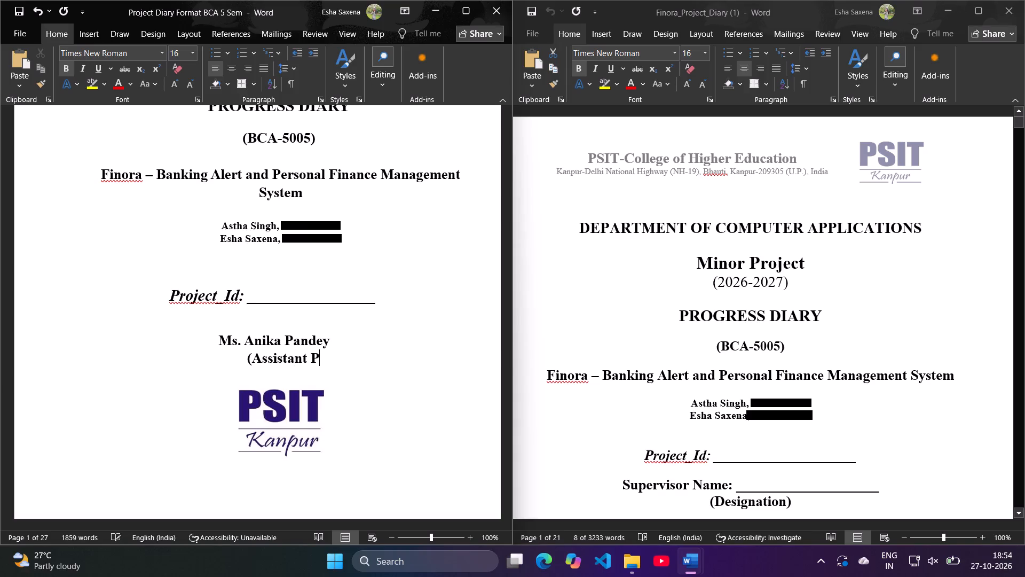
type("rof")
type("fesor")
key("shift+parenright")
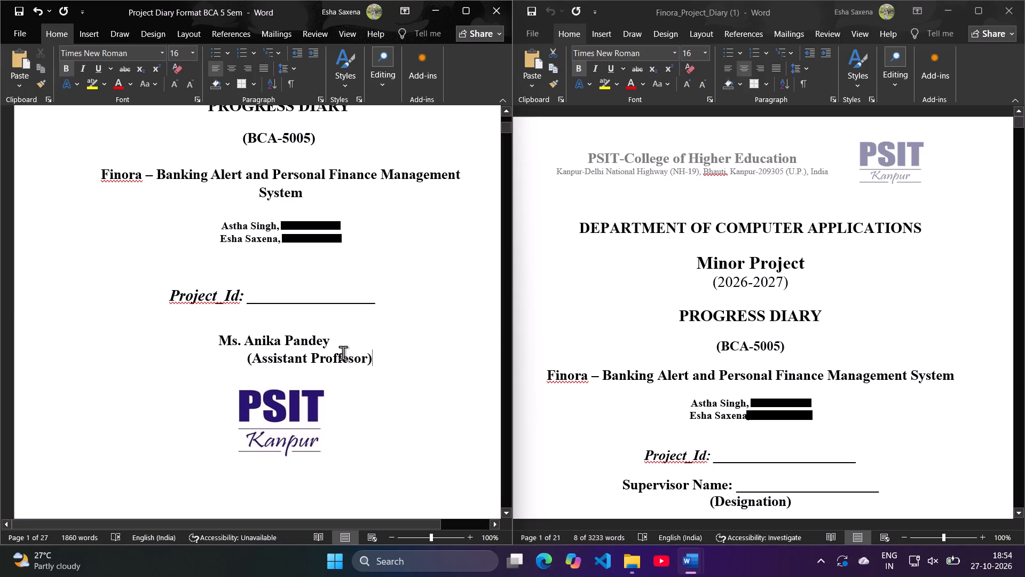
left_click(343, 353)
key("BackSpace")
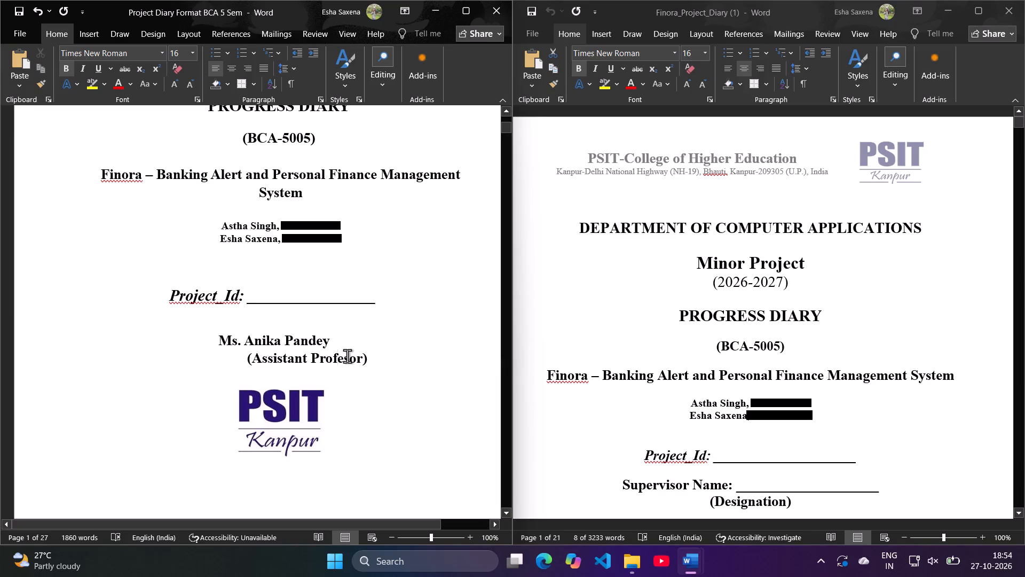
left_click(347, 356)
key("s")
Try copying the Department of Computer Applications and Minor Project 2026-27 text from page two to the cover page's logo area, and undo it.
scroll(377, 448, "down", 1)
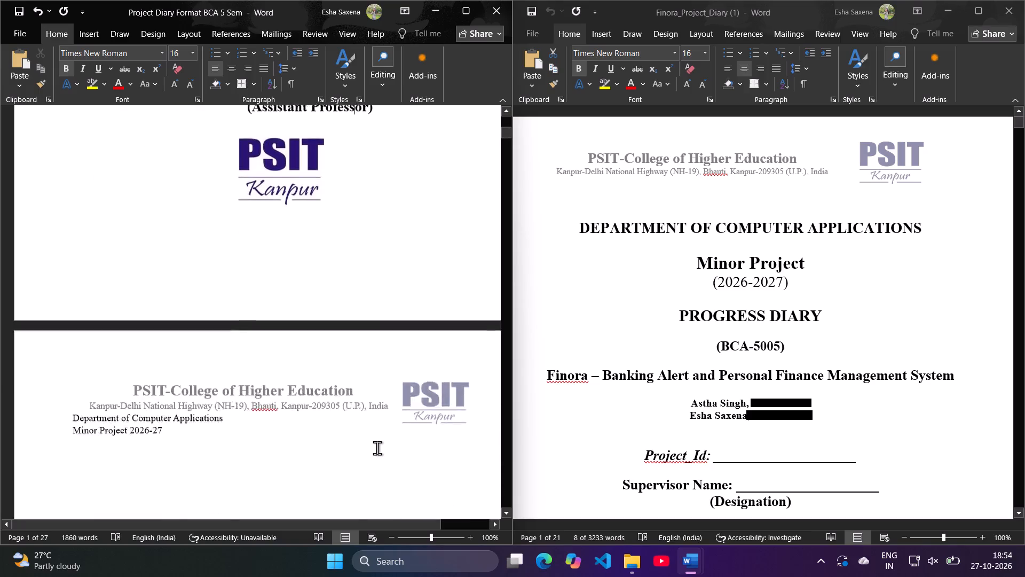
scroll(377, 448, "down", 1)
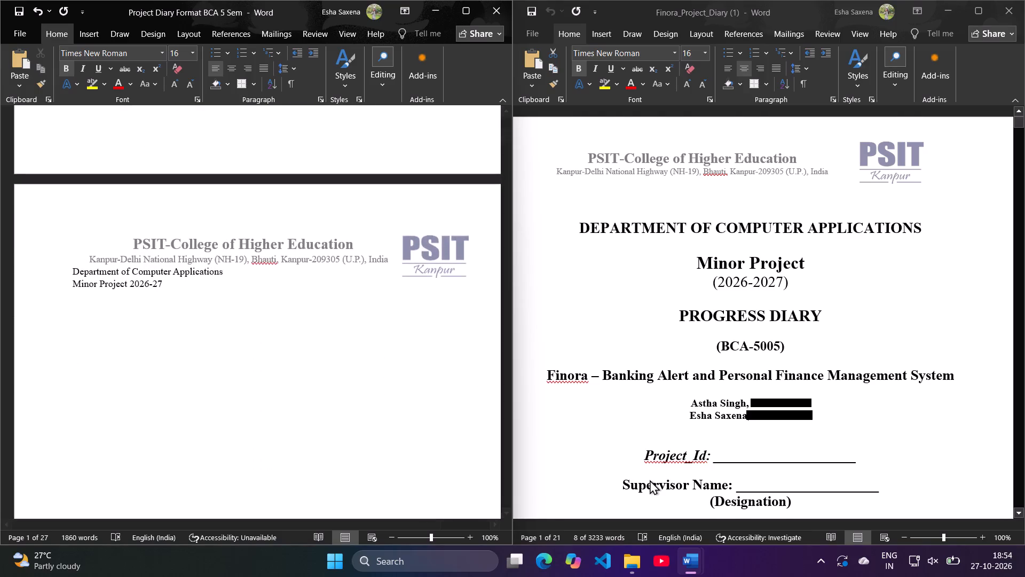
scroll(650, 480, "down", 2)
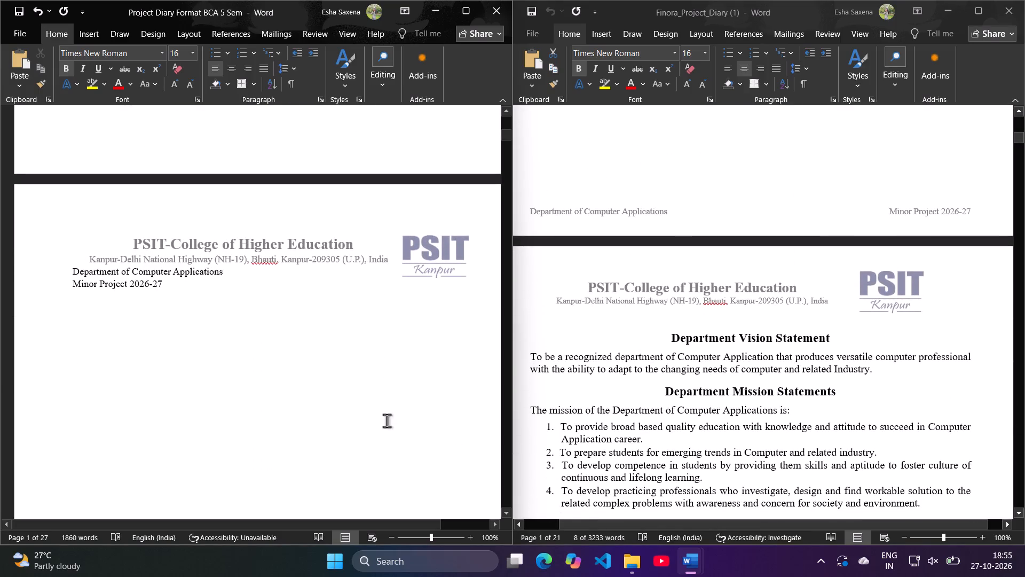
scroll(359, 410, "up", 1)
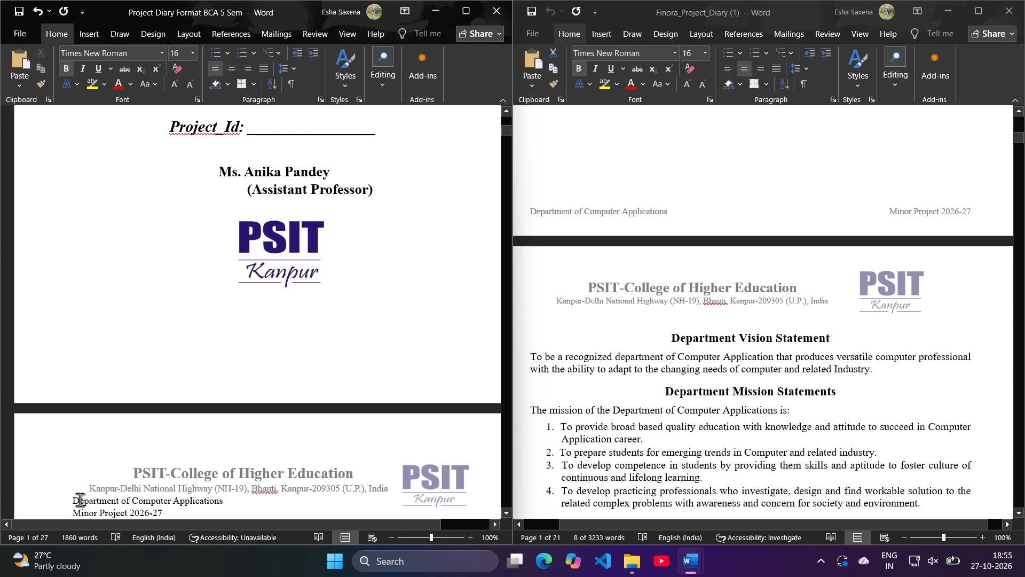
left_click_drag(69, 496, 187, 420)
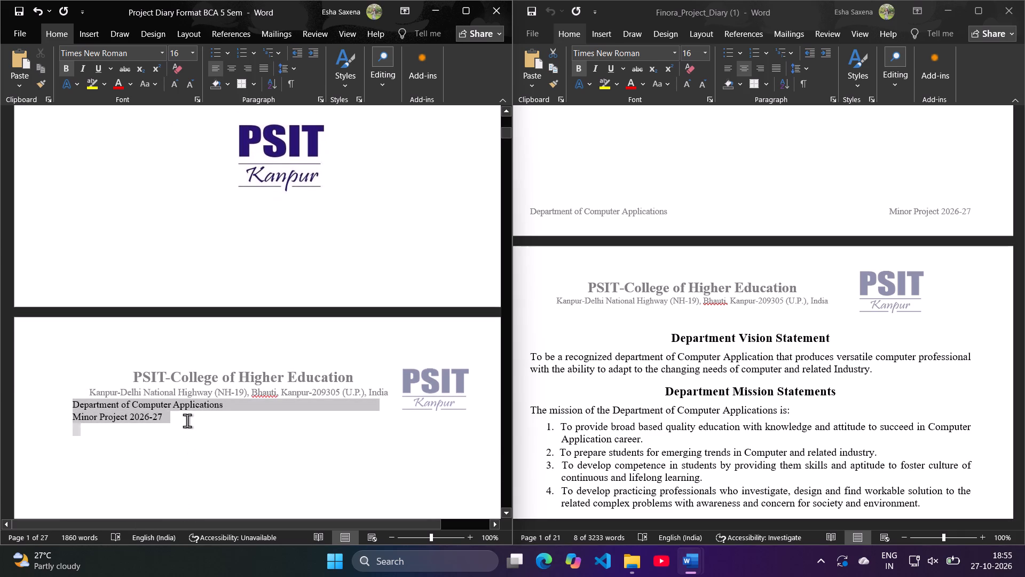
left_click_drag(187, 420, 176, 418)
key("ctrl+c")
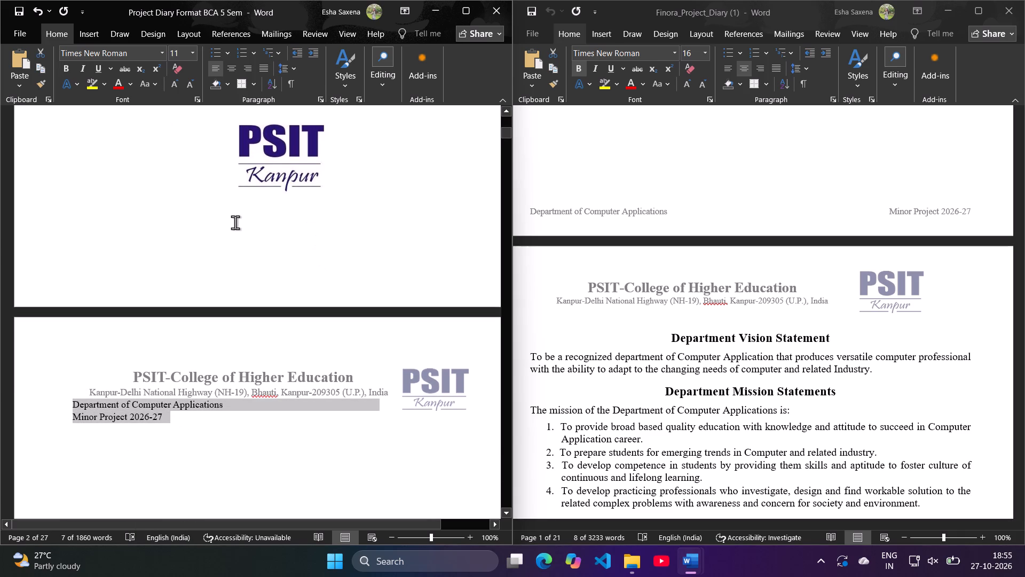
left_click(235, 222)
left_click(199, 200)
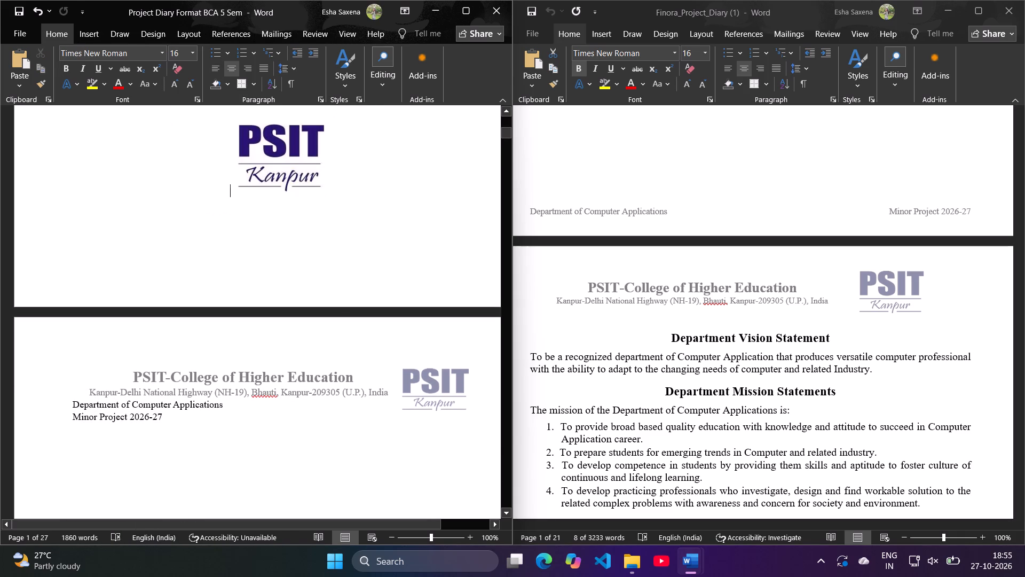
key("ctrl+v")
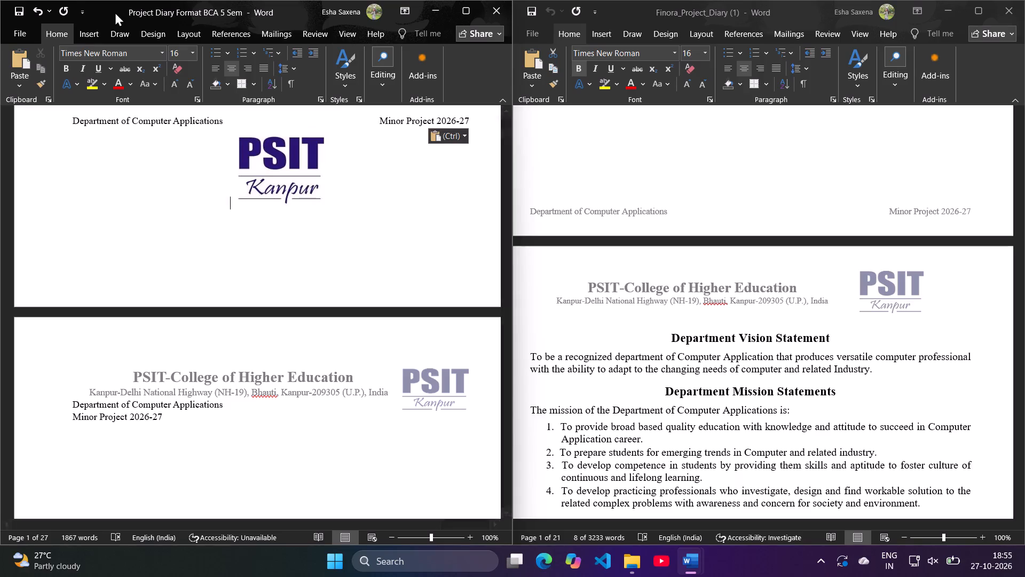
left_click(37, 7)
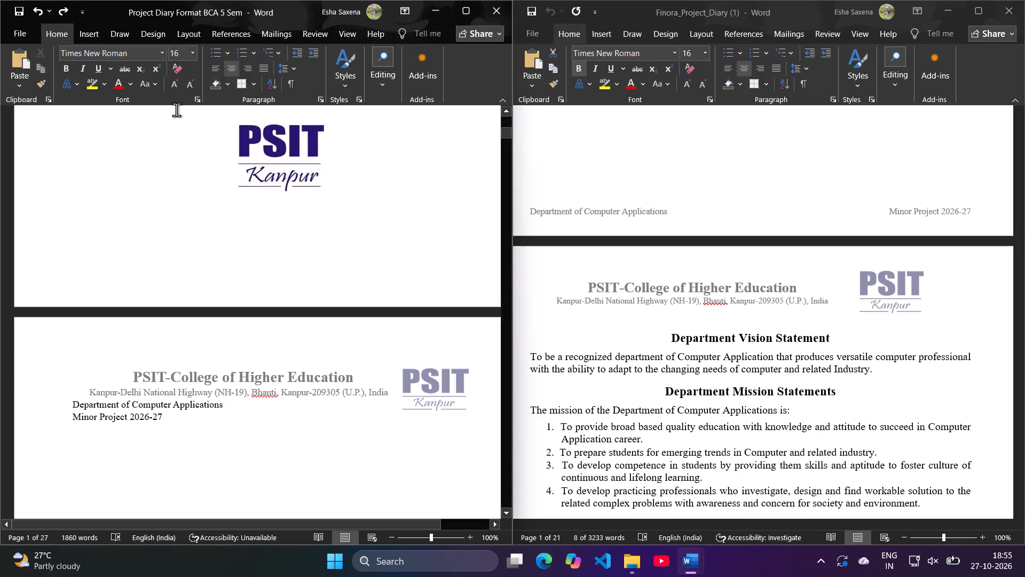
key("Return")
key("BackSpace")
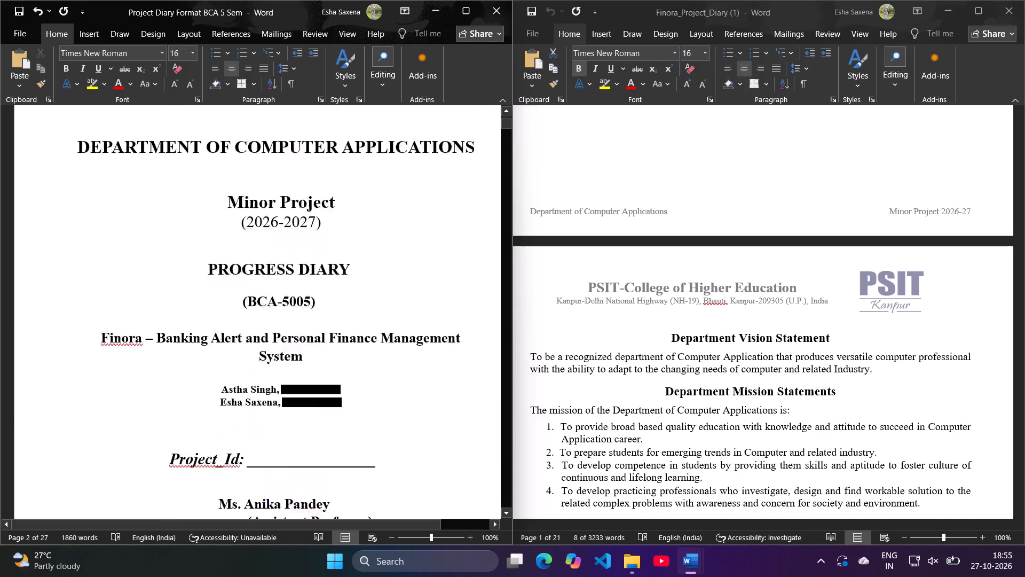
Shrink the PSIT logo below the supervisor lines so the Department of Computer Applications and Minor Project 2026-27 line fits on the cover page.
left_click(261, 440)
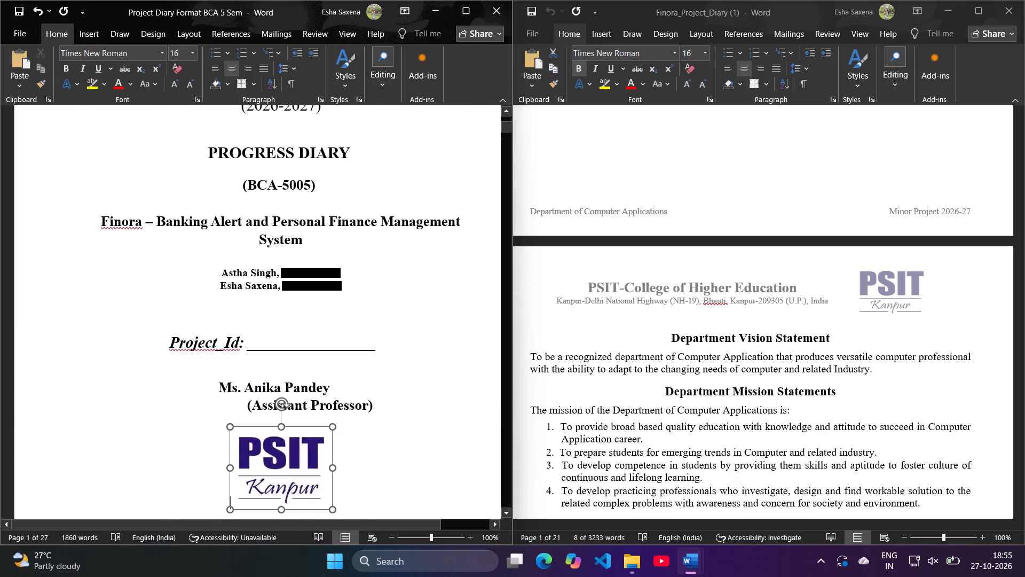
left_click_drag(333, 507, 314, 485)
left_click(367, 477)
scroll(367, 477, "down", 1)
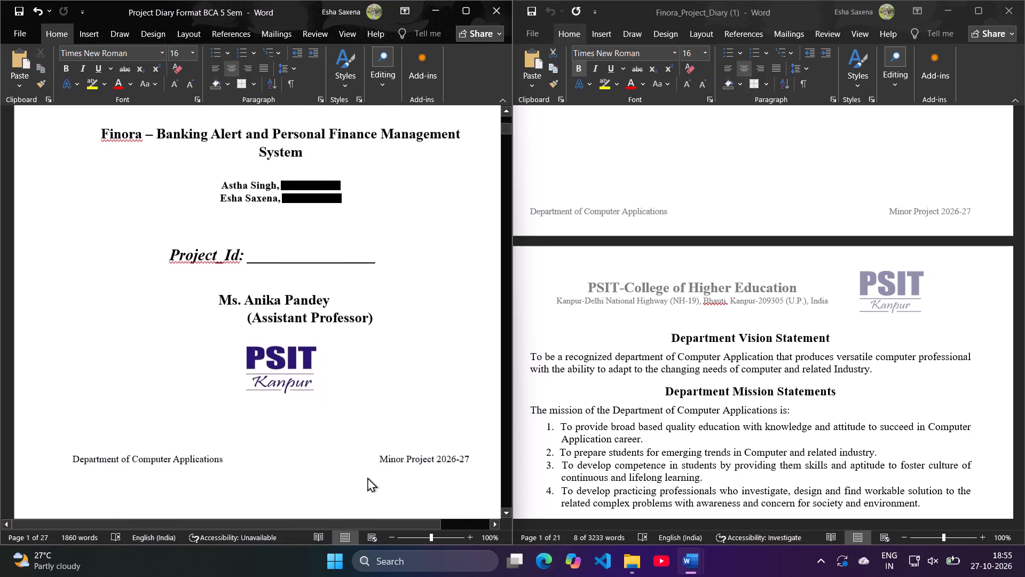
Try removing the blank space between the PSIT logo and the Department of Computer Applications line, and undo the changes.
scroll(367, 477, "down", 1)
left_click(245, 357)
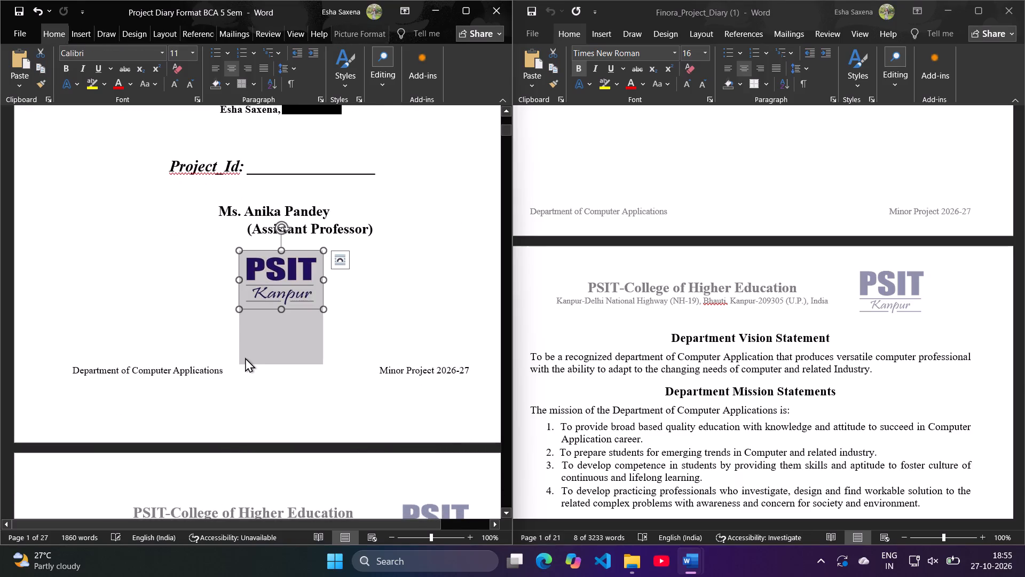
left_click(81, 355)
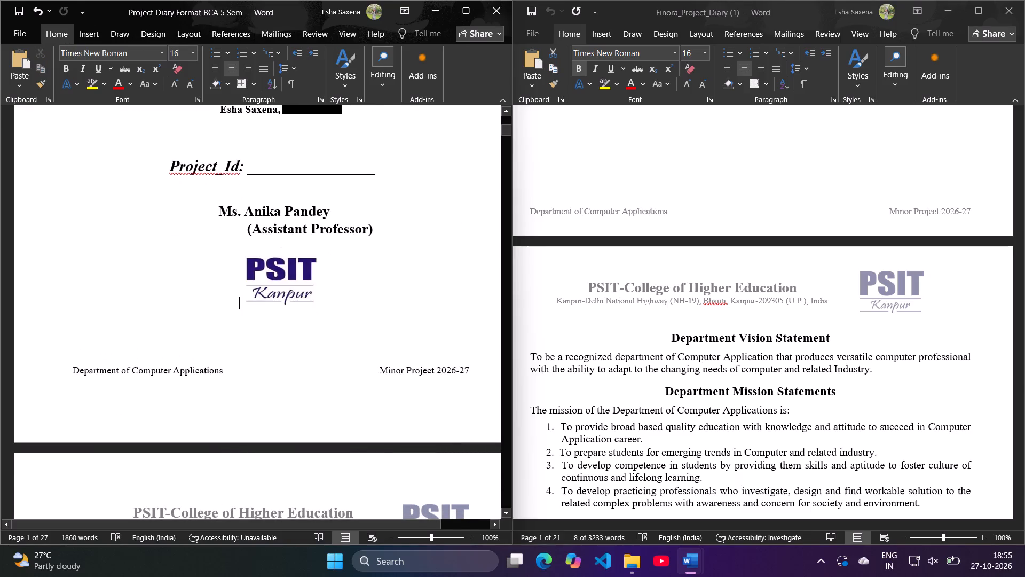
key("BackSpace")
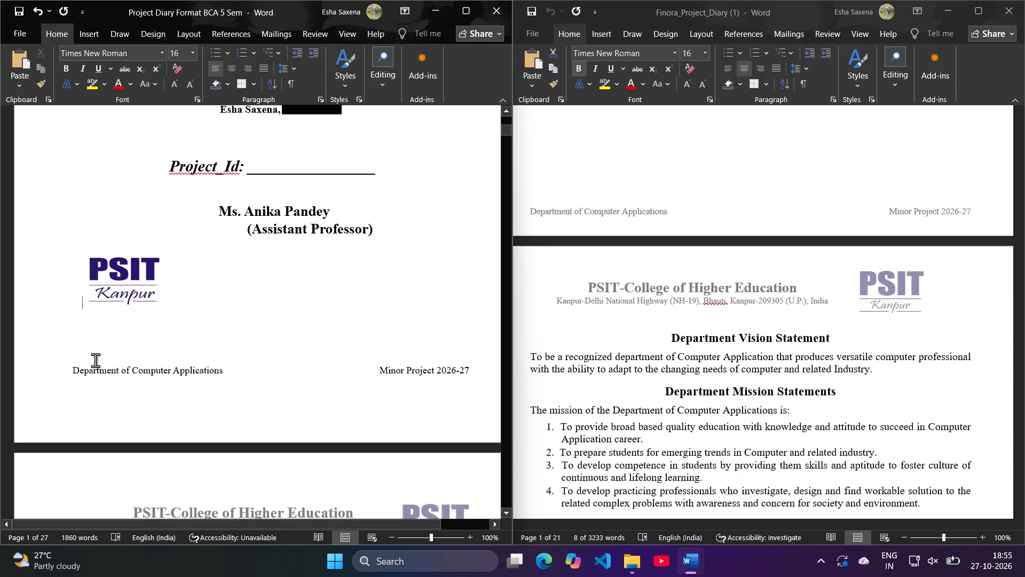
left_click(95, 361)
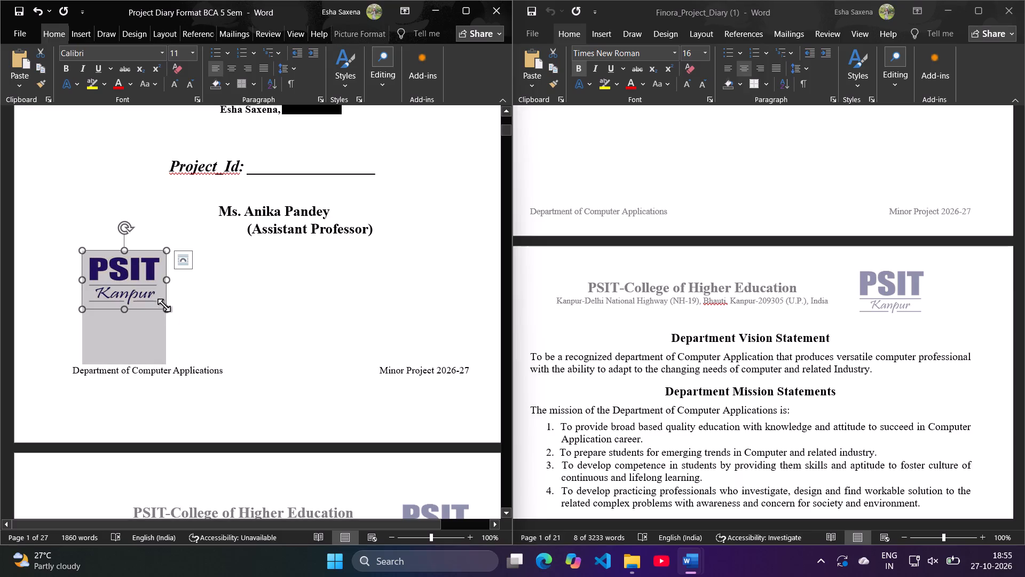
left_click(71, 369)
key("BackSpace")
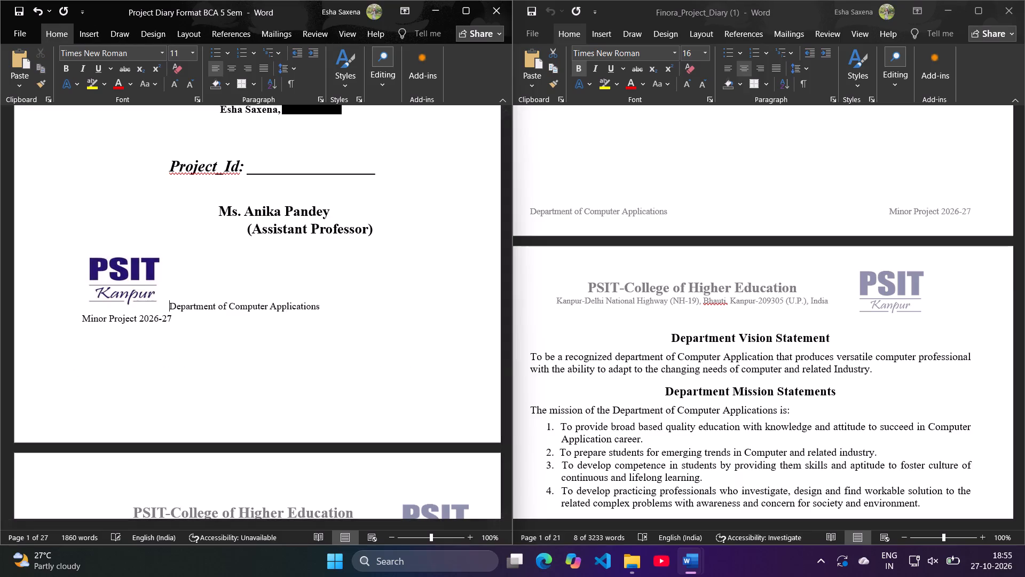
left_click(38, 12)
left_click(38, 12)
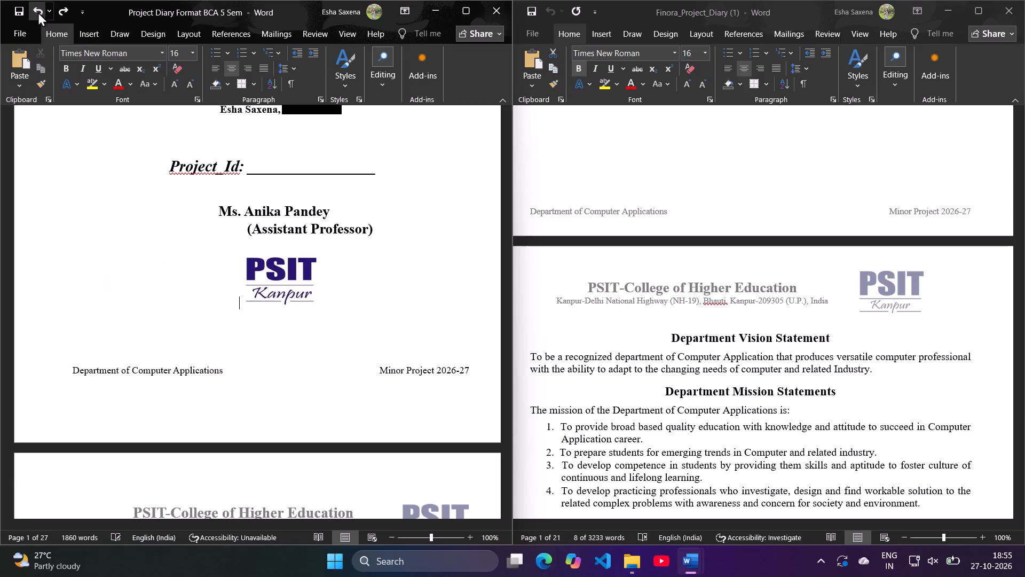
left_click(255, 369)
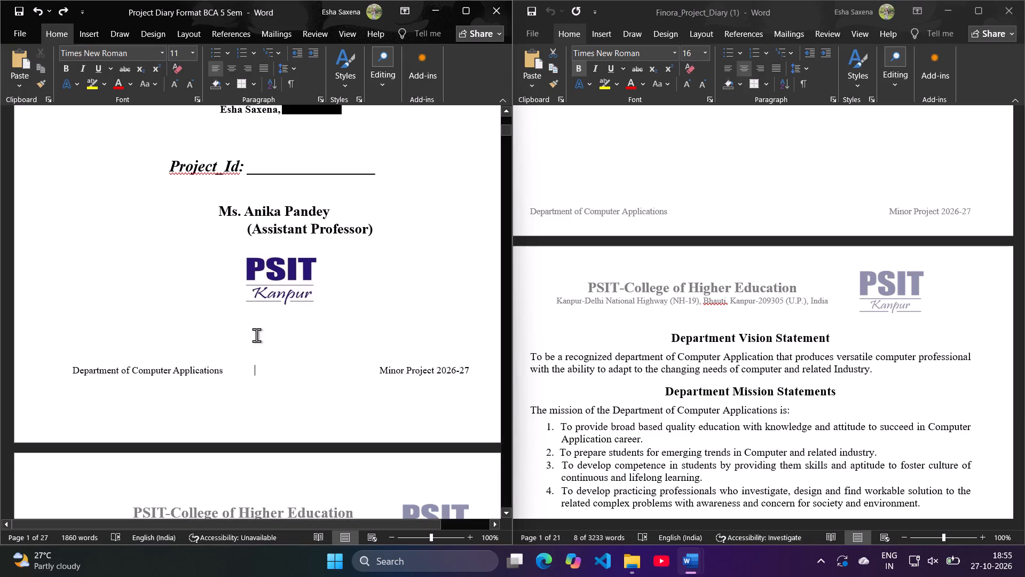
Close the gap between Department of Computer Applications and Minor Project 2026-27 on the cover page, leaving a single space.
left_click(231, 371)
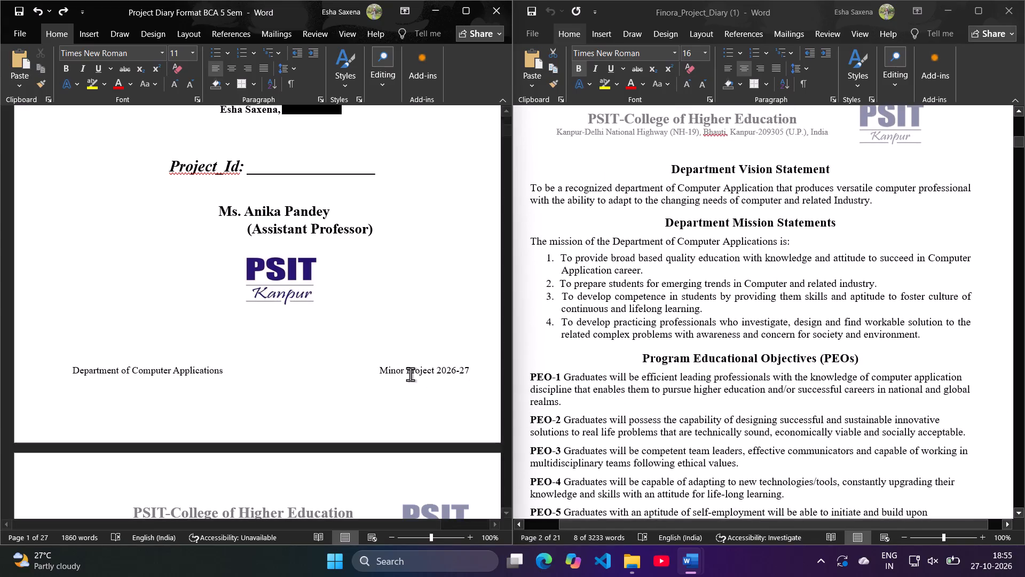
left_click(370, 369)
key("BackSpace")
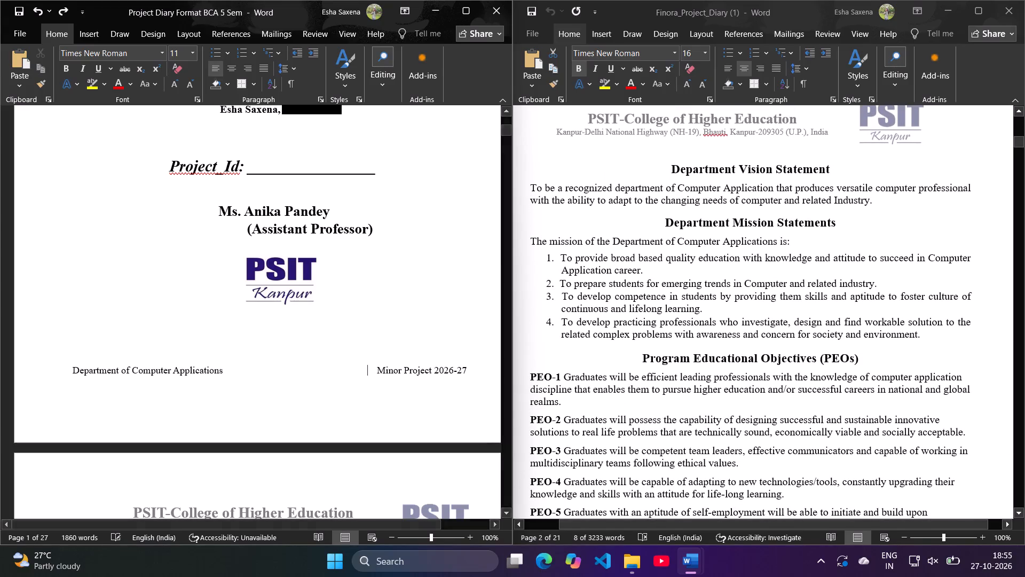
key("BackSpace")
key("BackSpace")
key("BackSpace")
key("BackSpace")
key("BackSpace")
key("BackSpace")
key("BackSpace")
key("BackSpace")
key("BackSpace")
key("BackSpace")
key("BackSpace")
key("BackSpace")
key("BackSpace")
key("BackSpace")
key("BackSpace")
key("BackSpace")
key("BackSpace")
key("BackSpace")
key("BackSpace")
key("BackSpace")
key("BackSpace")
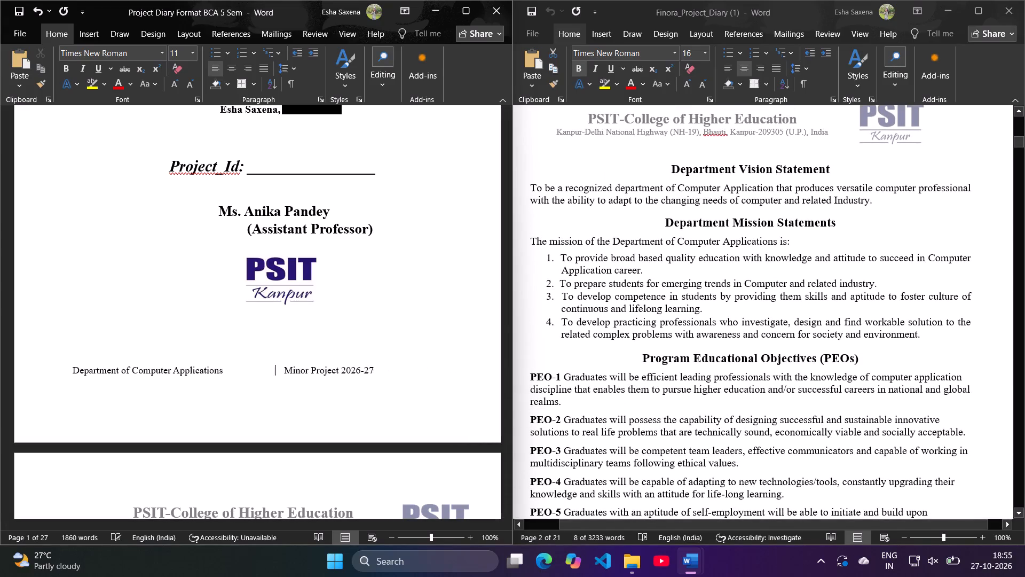
key("BackSpace")
key("BackSpace")
key("BackSpace")
key("BackSpace")
key("BackSpace")
key("BackSpace")
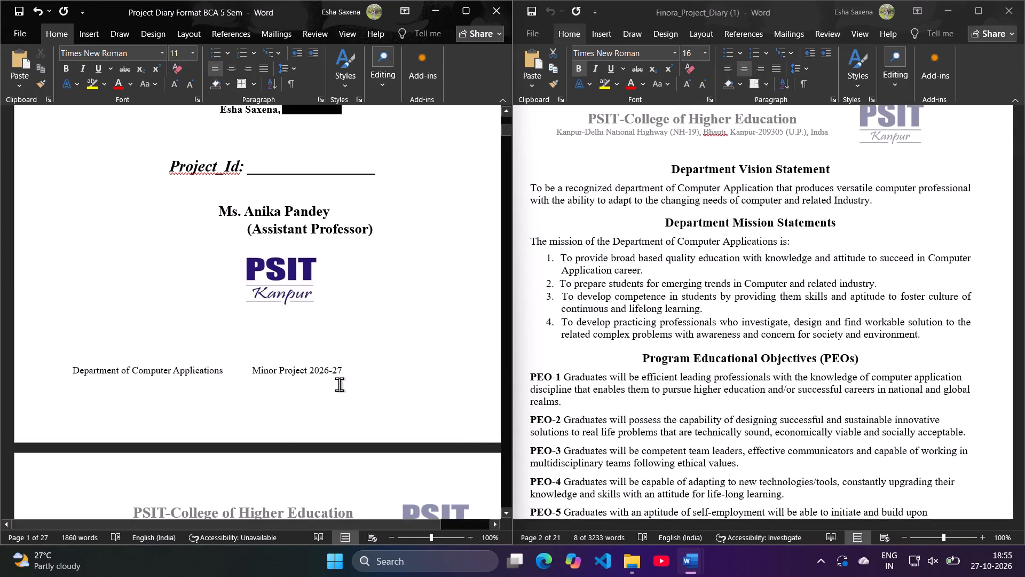
left_click(249, 367)
key("BackSpace")
key("BackSpace")
key("BackSpace")
key("BackSpace")
key("BackSpace")
key("BackSpace")
key("BackSpace")
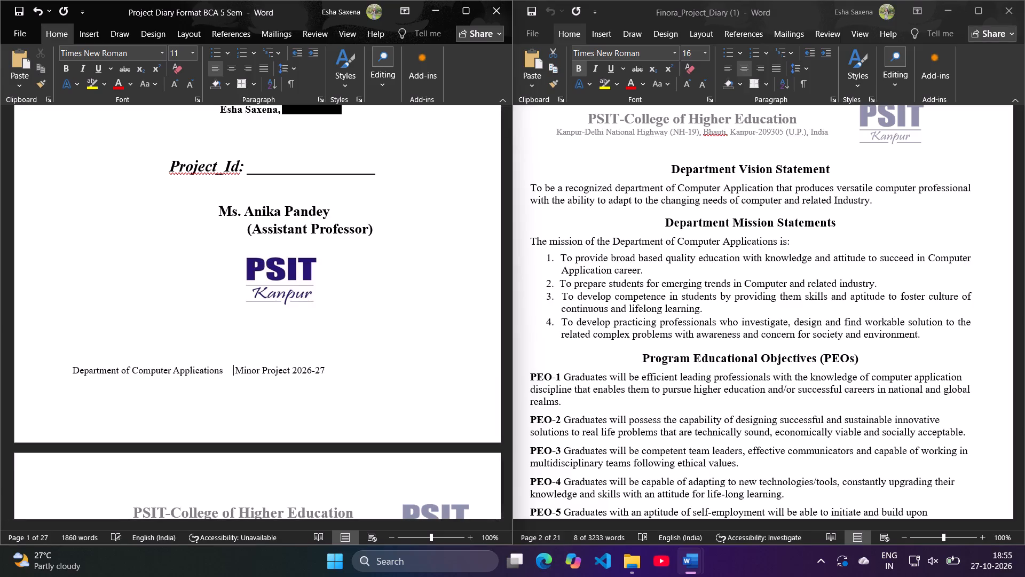
key("BackSpace")
key("BackSpace")
key("BackSpace")
key("BackSpace")
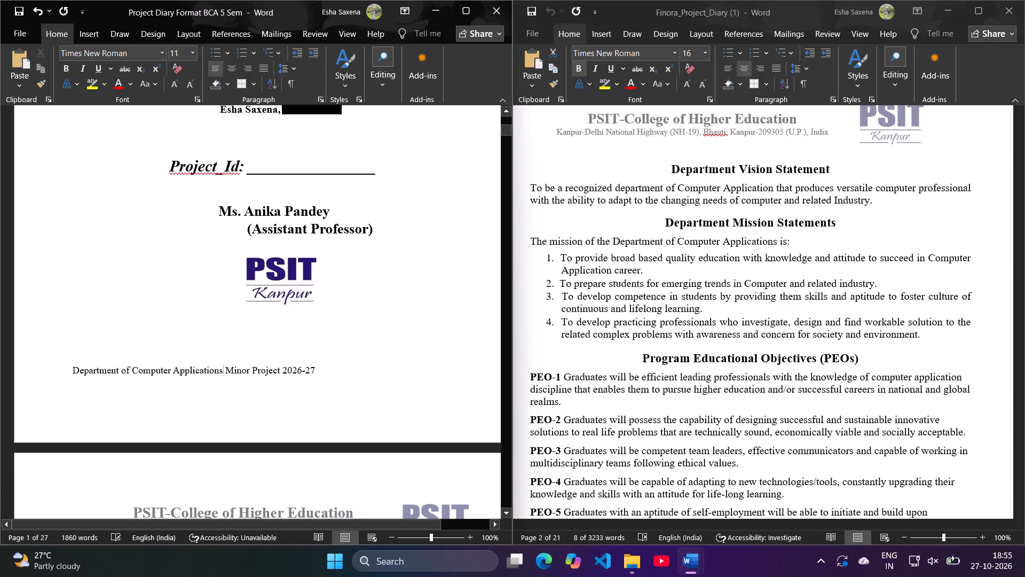
Centre the Department of Computer Applications Minor Project 2026-27 line below the PSIT logo by joining it to the logo's paragraph and splitting it again.
left_click(145, 361)
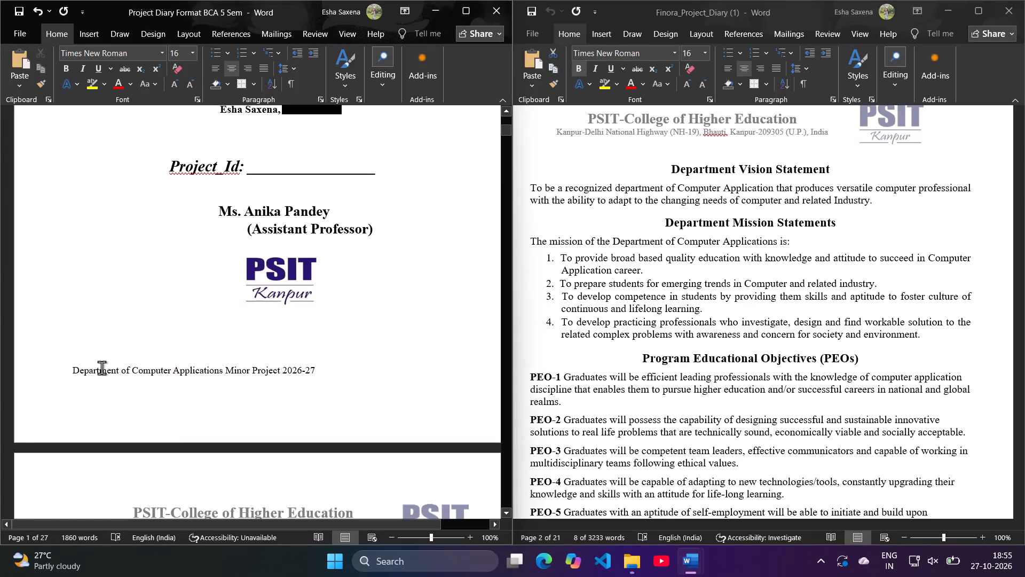
left_click(69, 365)
key("BackSpace")
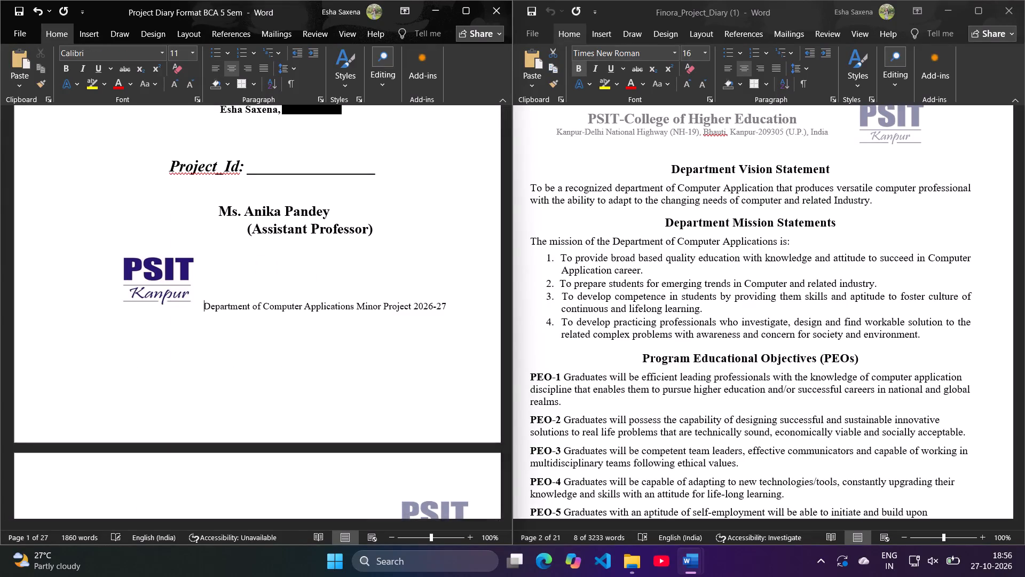
key("Return")
Enlarge the PSIT logo slightly below the supervisor lines on the cover page.
left_click(283, 287)
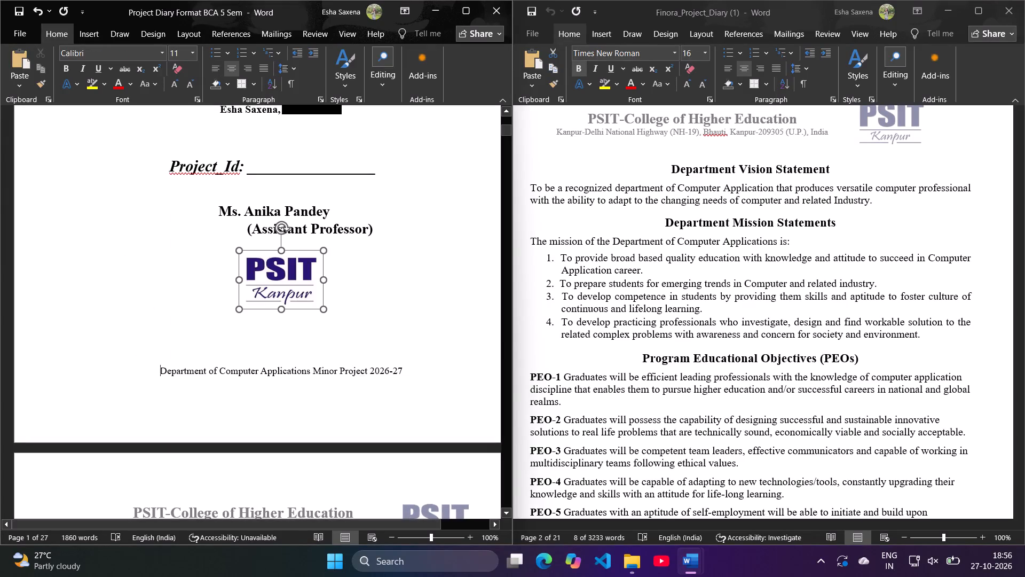
left_click_drag(286, 310, 265, 272)
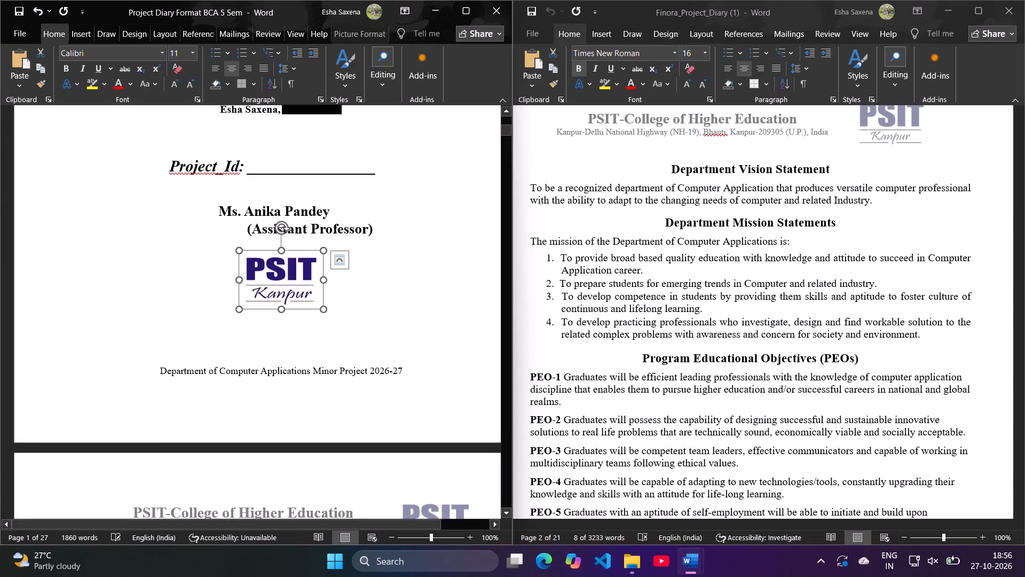
left_click(265, 272)
left_click_drag(323, 310, 329, 329)
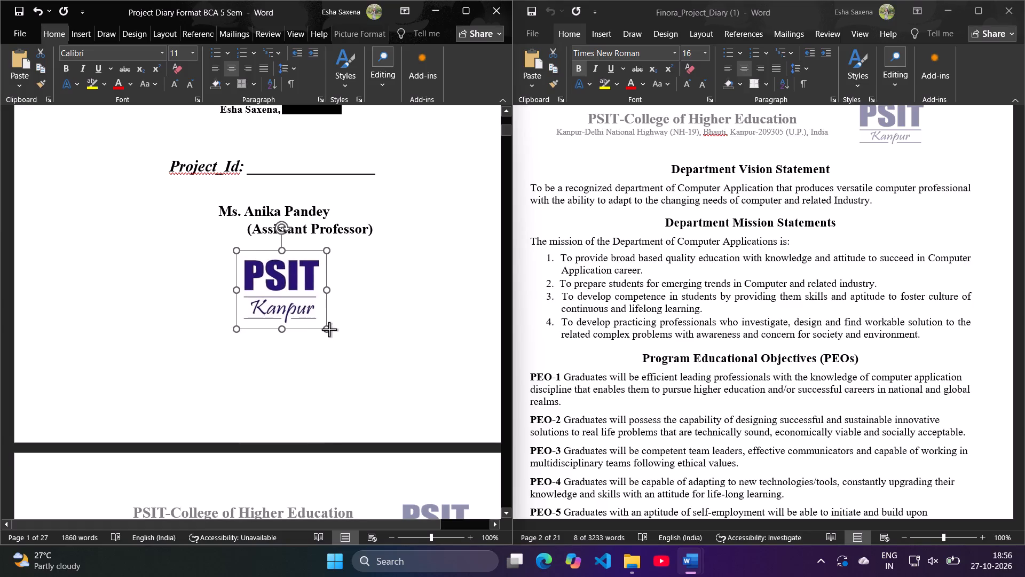
left_click_drag(329, 329, 331, 327)
left_click(357, 340)
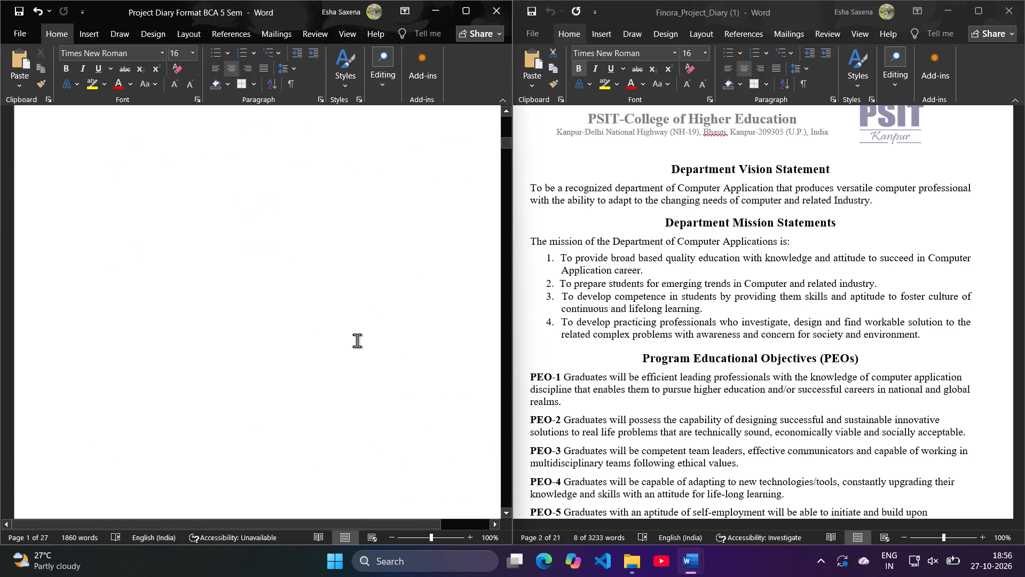
Compare the vision and mission, outcomes, report title, declaration and certificate pages of the format with those in the Finora diary.
scroll(357, 340, "down", 1)
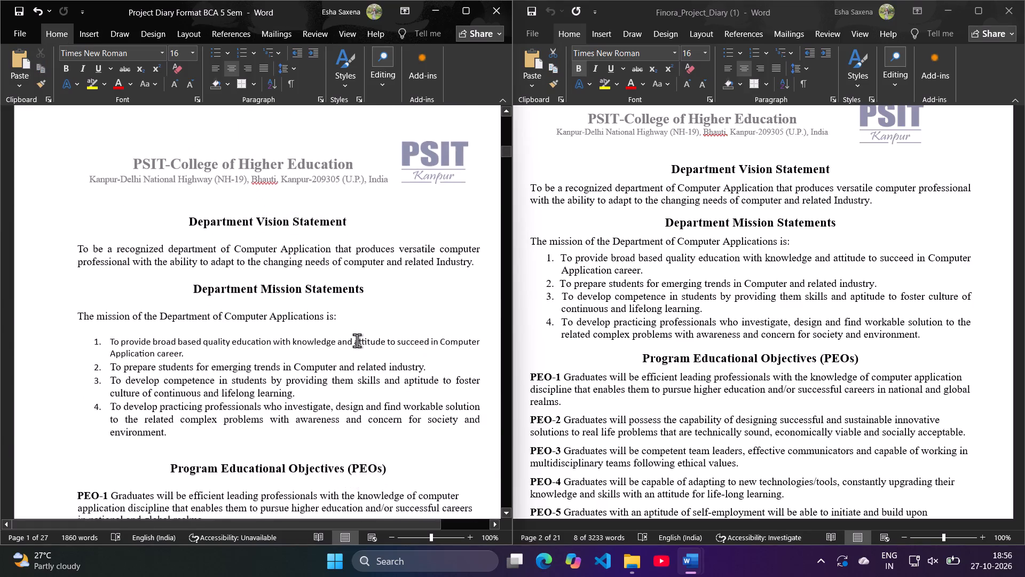
scroll(357, 340, "down", 2)
scroll(637, 354, "down", 1)
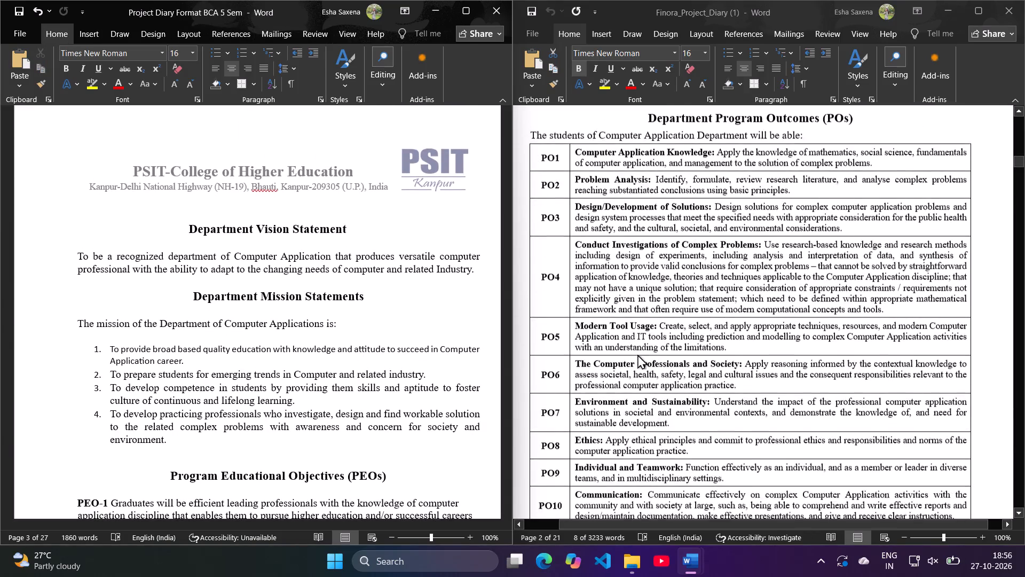
scroll(637, 354, "down", 2)
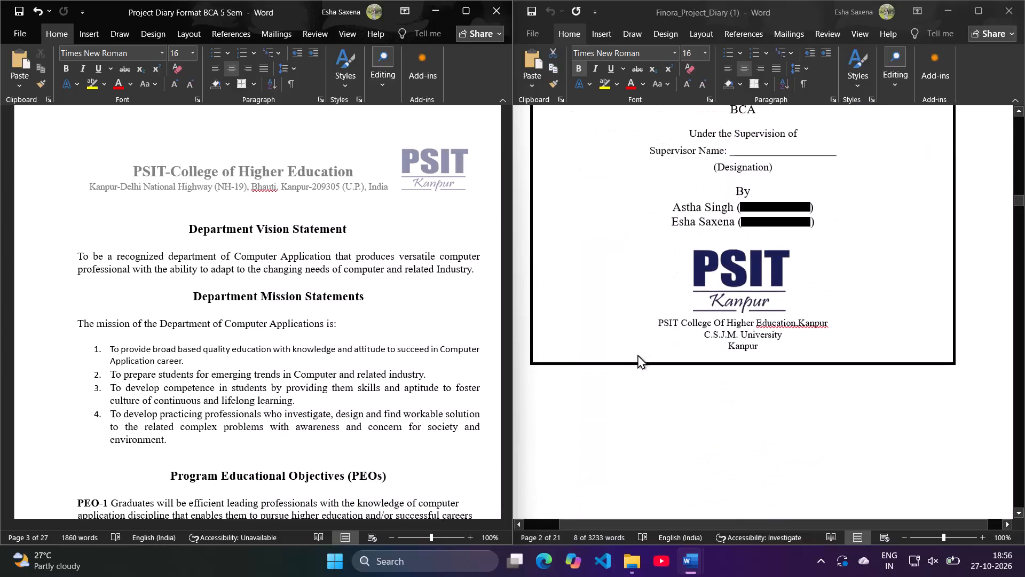
scroll(434, 401, "down", 2)
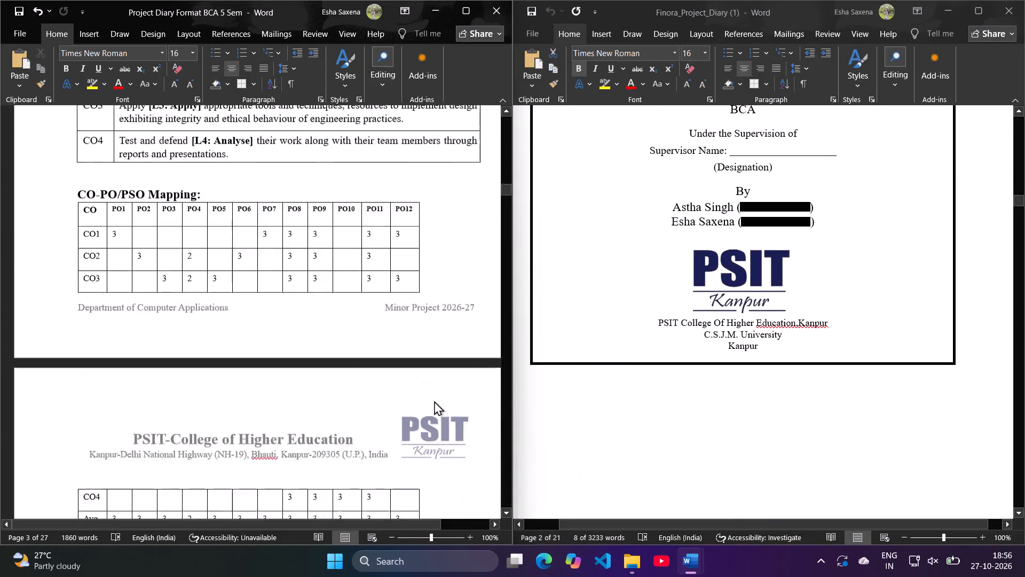
scroll(434, 401, "down", 1)
scroll(434, 401, "up", 1)
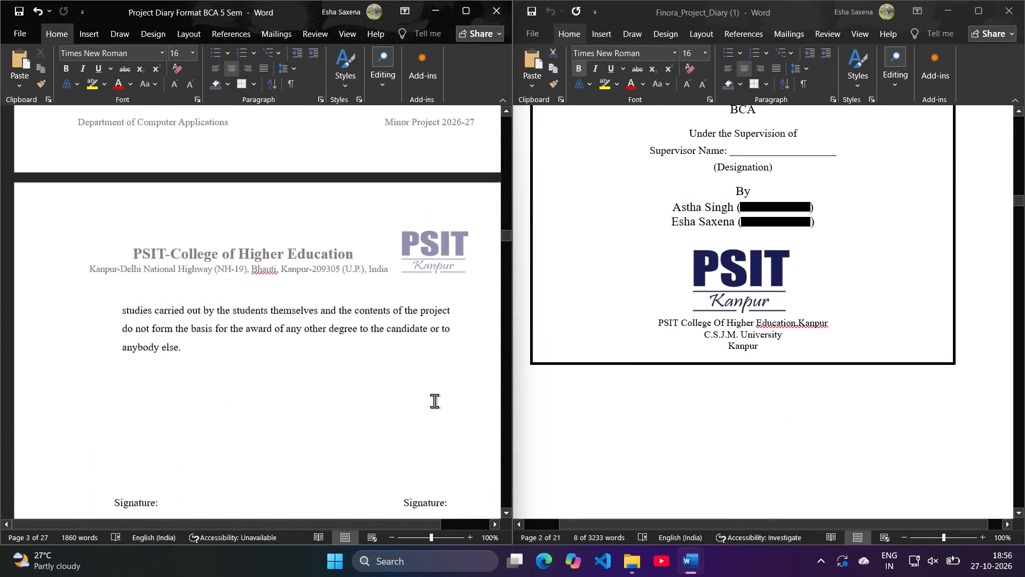
scroll(434, 401, "up", 1)
left_click(322, 402)
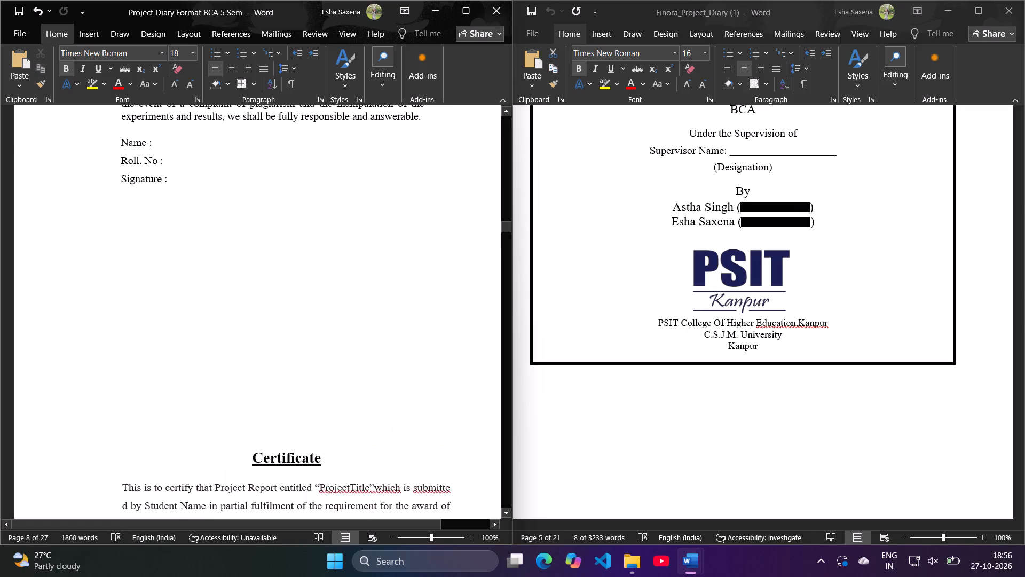
scroll(322, 402, "up", 1)
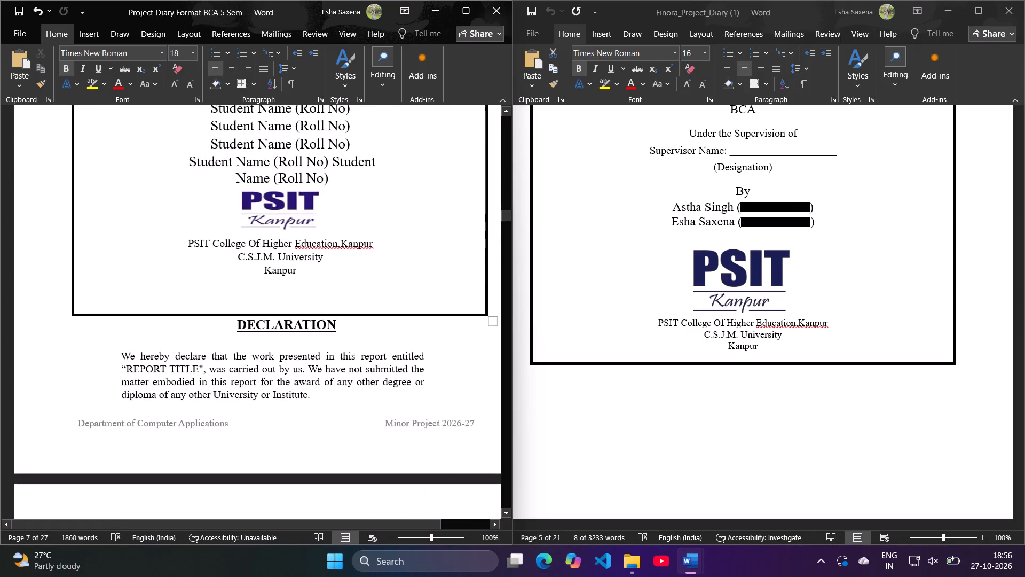
scroll(343, 297, "up", 1)
scroll(719, 364, "up", 1)
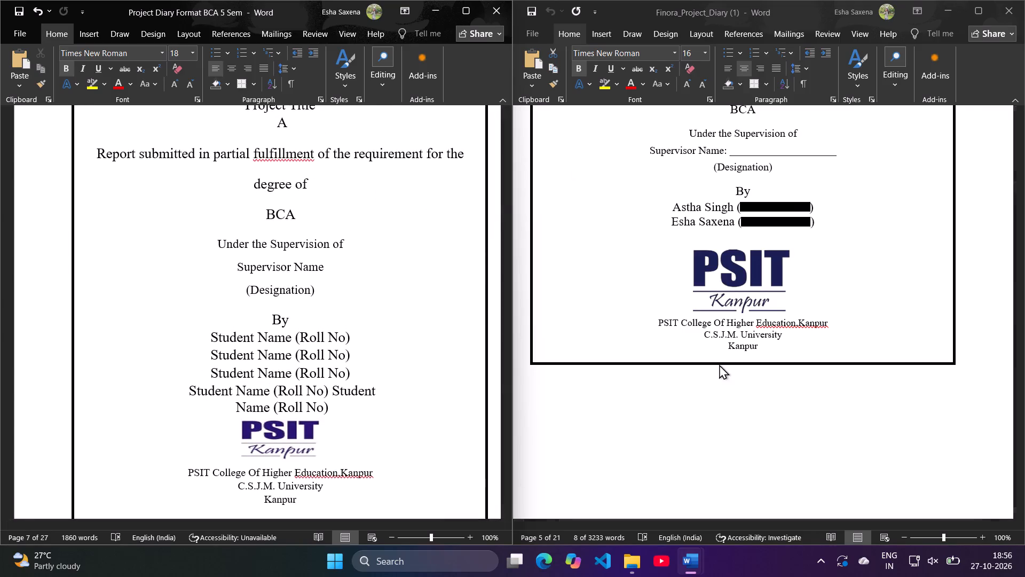
scroll(719, 364, "up", 1)
Compare the weekly progress pages and the project supervisor's grading page in the format and the Finora diary.
scroll(719, 364, "down", 9)
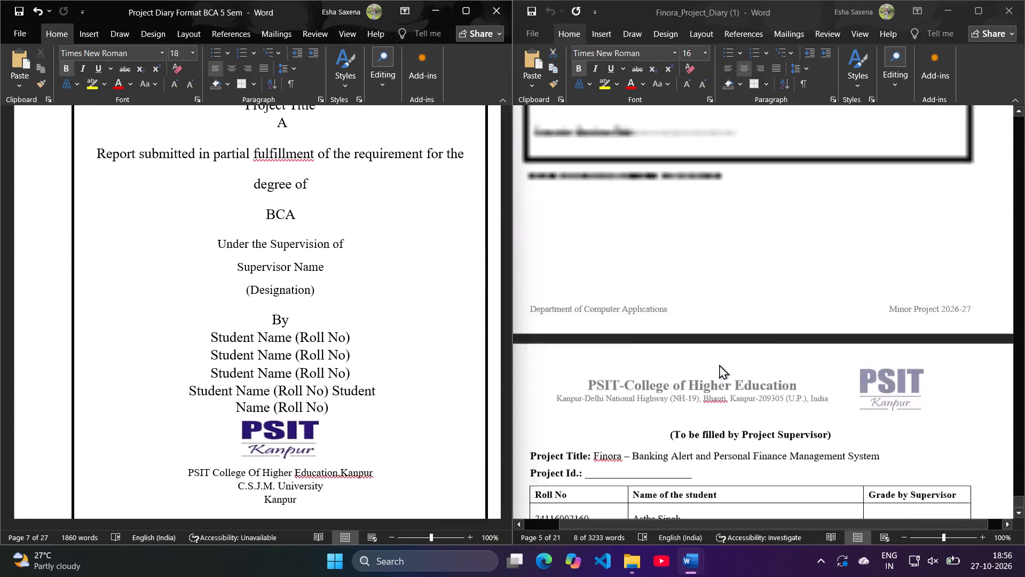
scroll(646, 258, "up", 1)
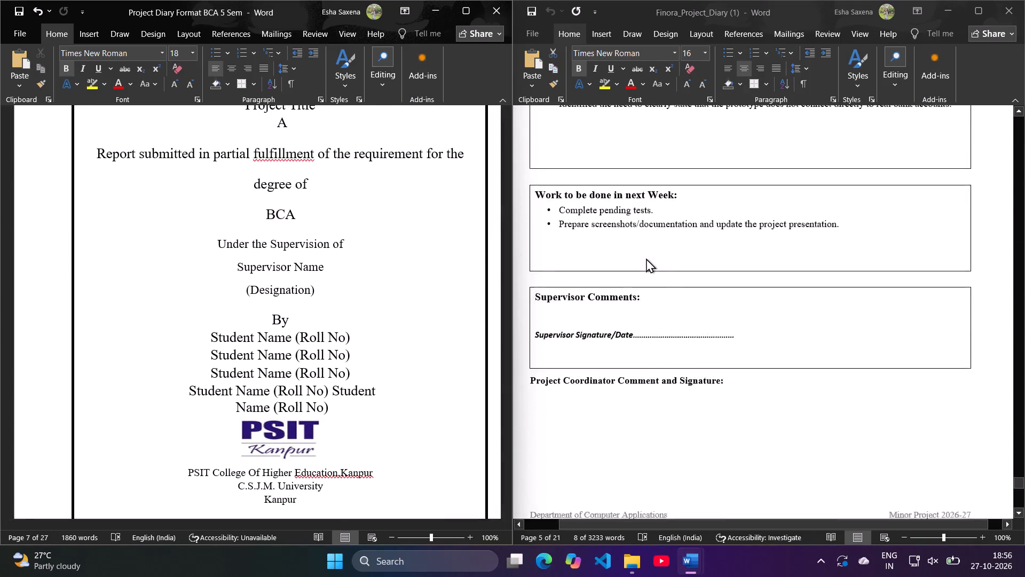
scroll(646, 258, "up", 1)
scroll(286, 340, "down", 15)
scroll(286, 340, "down", 8)
scroll(286, 340, "up", 1)
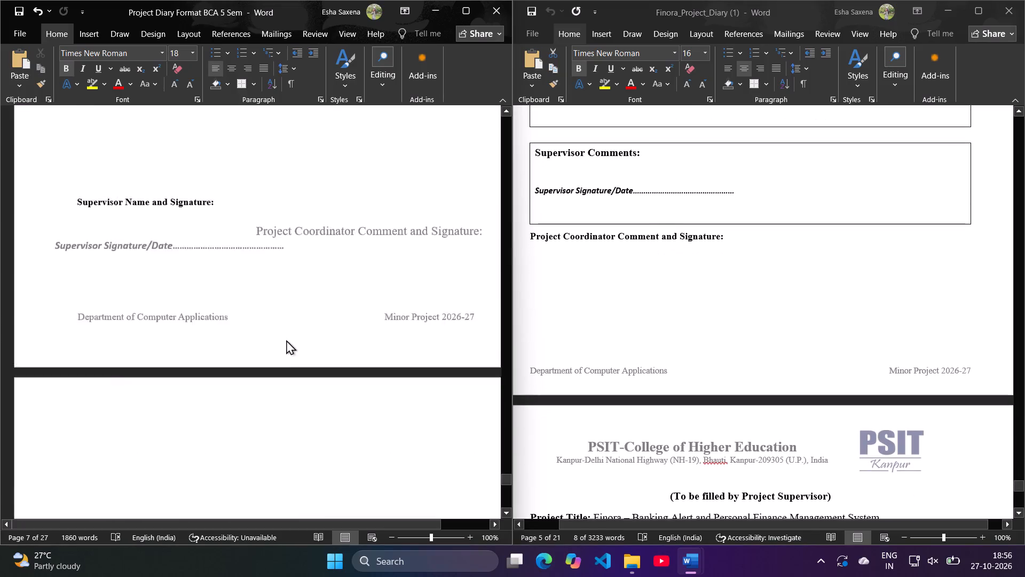
scroll(286, 340, "up", 1)
scroll(735, 448, "down", 4)
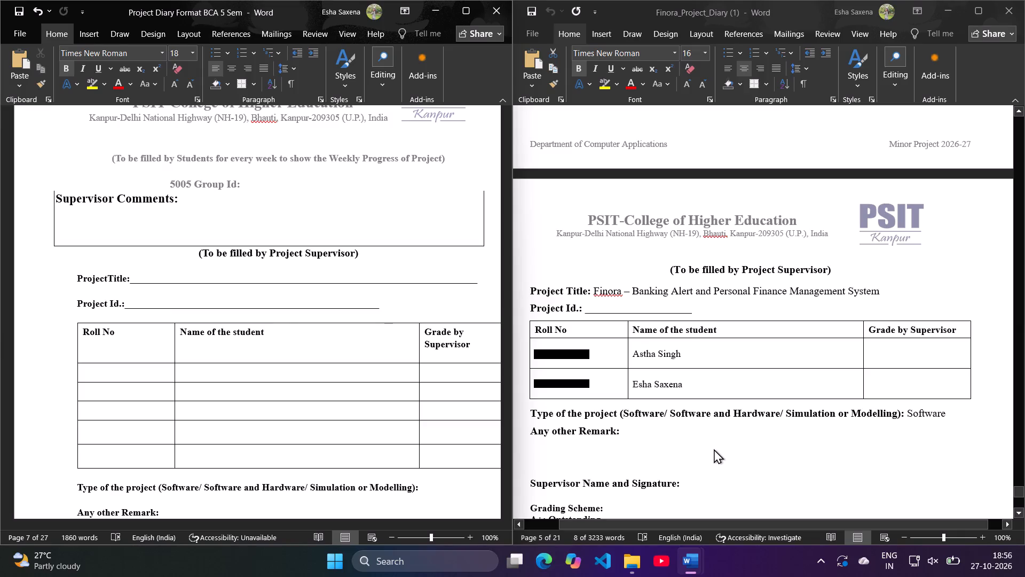
scroll(370, 306, "up", 1)
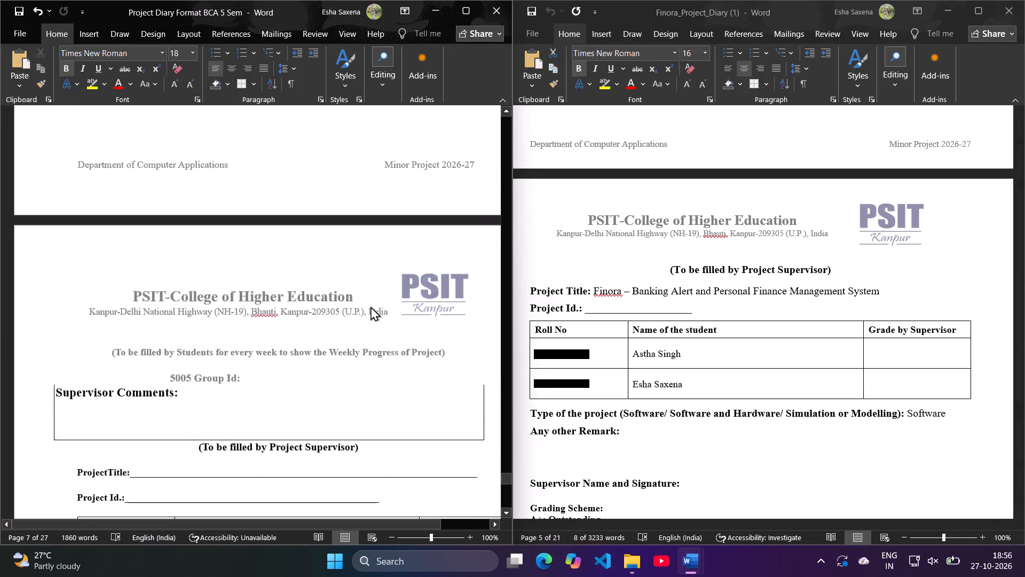
scroll(370, 306, "up", 1)
scroll(794, 271, "up", 1)
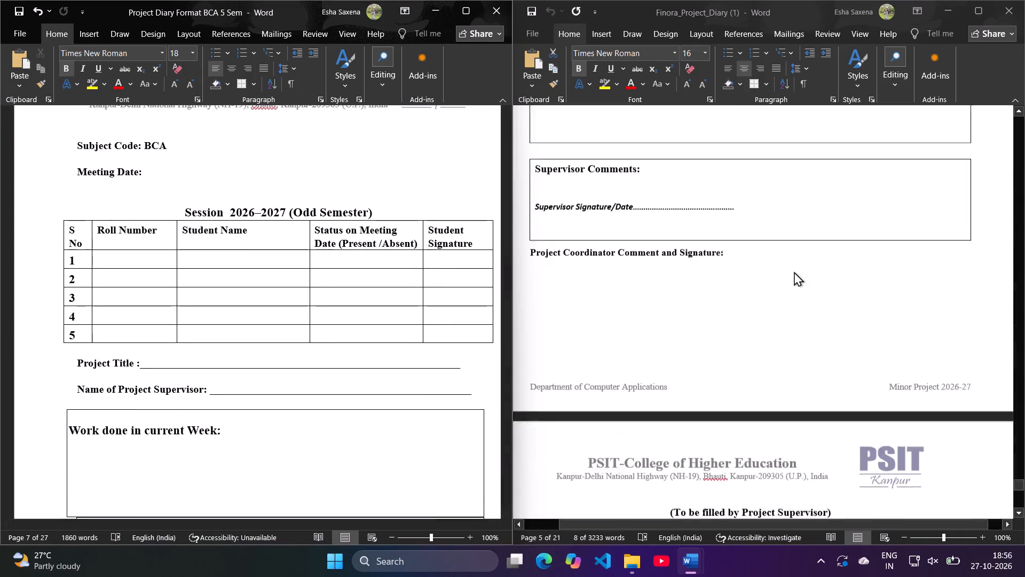
scroll(794, 271, "up", 2)
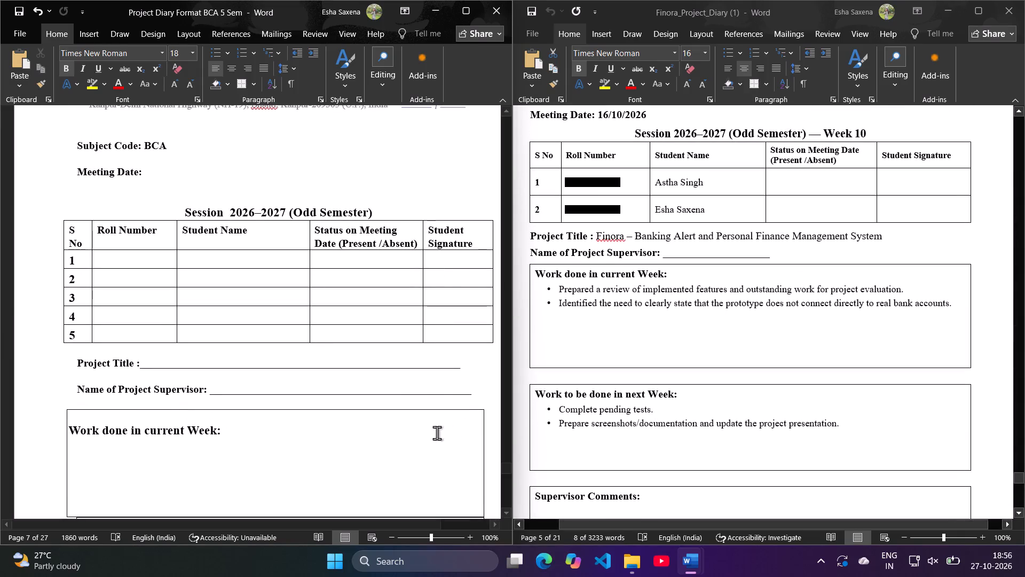
Delete the two bullet items under Work to be done in next Week for Week 10 in the Finora diary.
left_click(549, 407)
left_click_drag(549, 407, 831, 424)
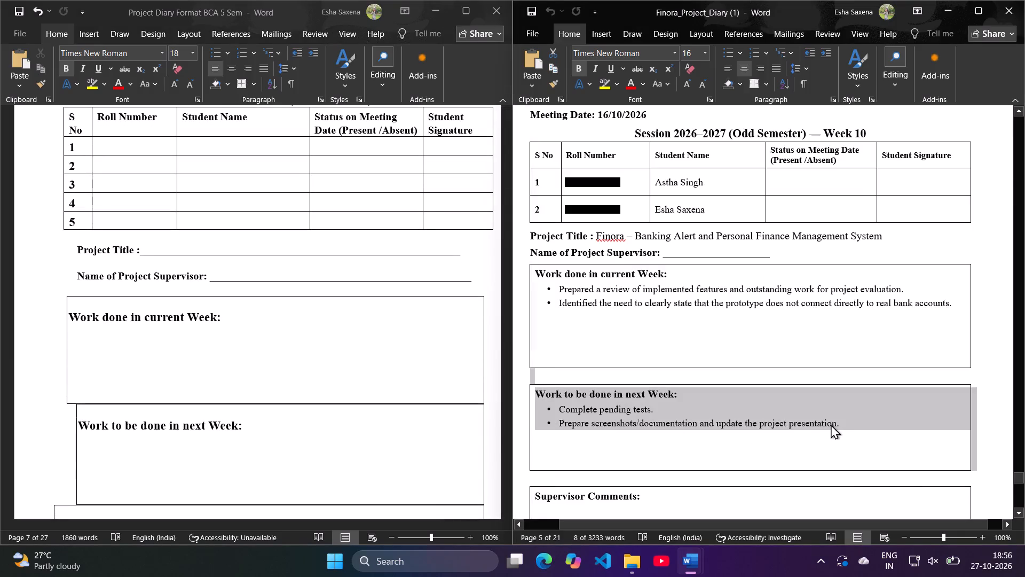
left_click_drag(831, 424, 834, 424)
left_click(834, 424)
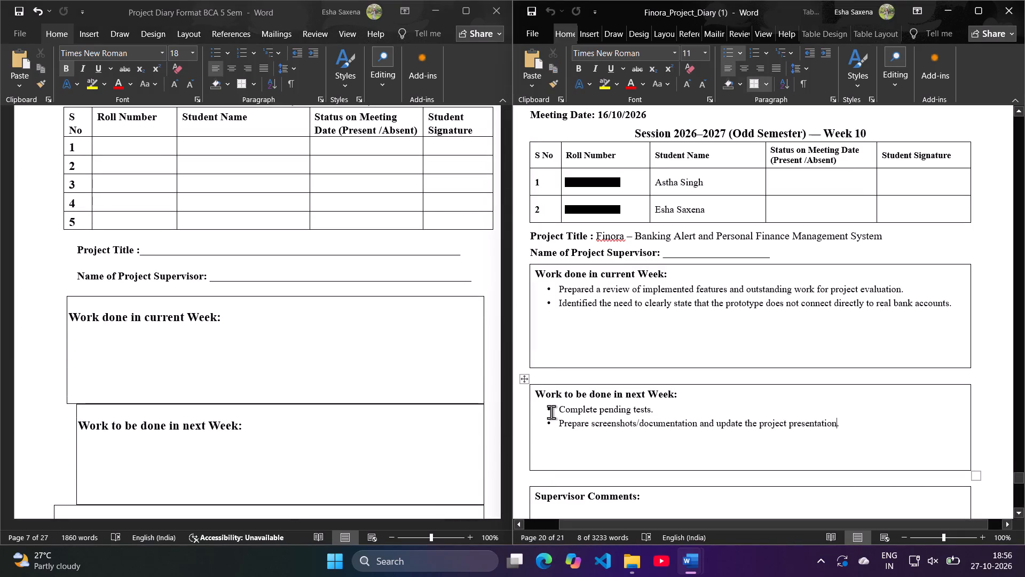
left_click_drag(551, 412, 831, 450)
key("BackSpace")
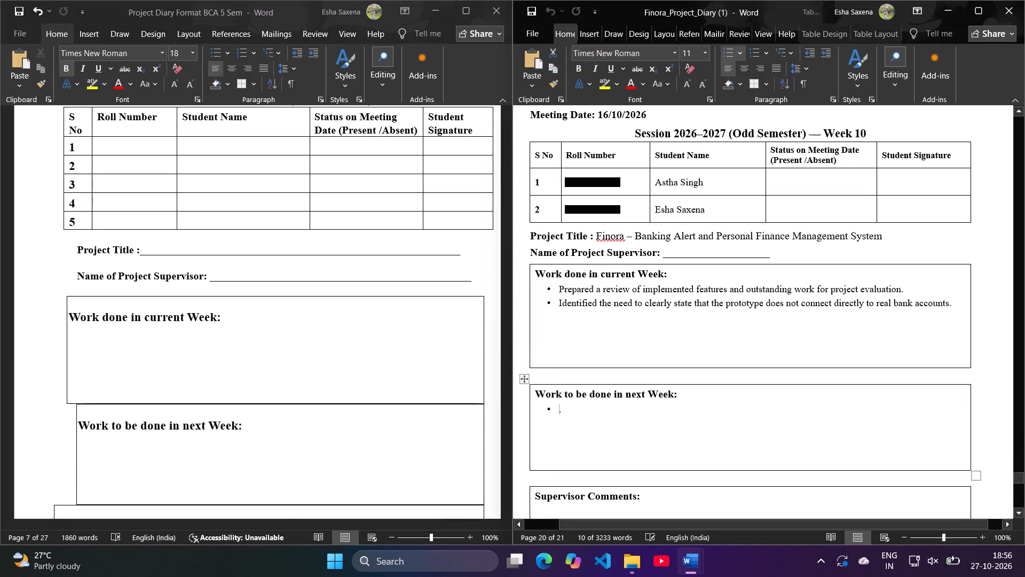
key("BackSpace")
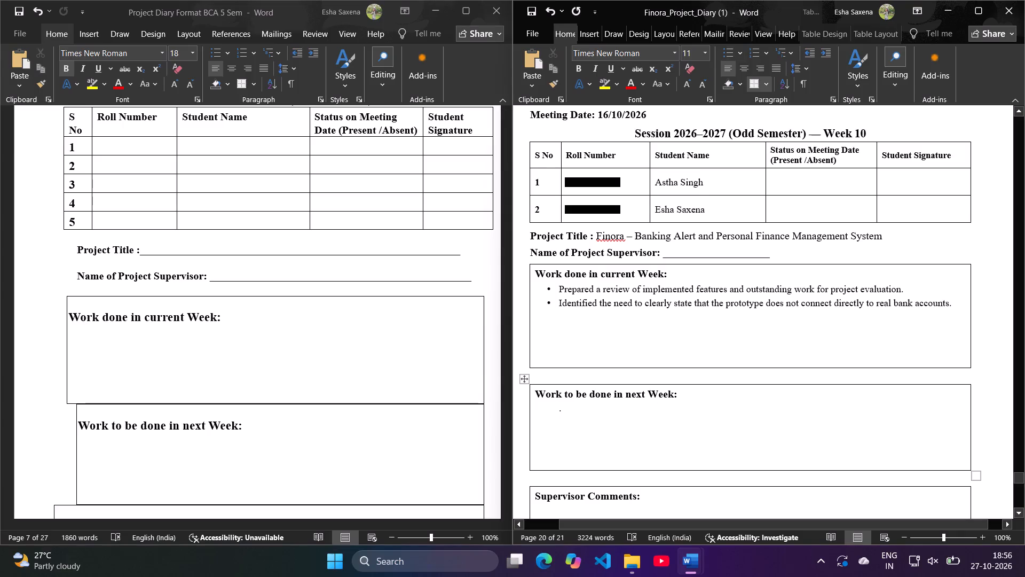
Delete the two bullet items under Work done in current Week for Week 10 in the Finora diary.
scroll(628, 418, "down", 1)
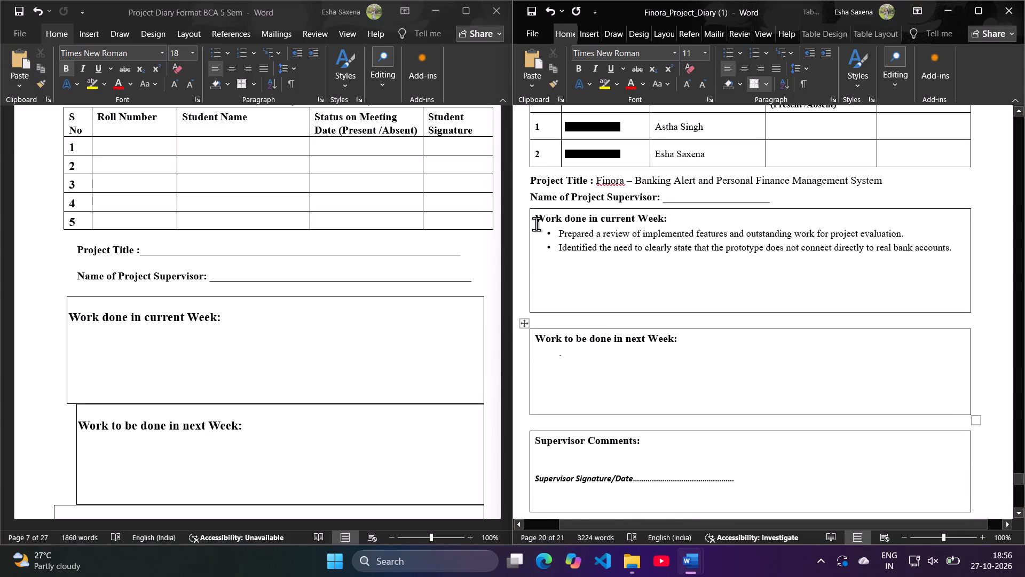
left_click(536, 224)
left_click_drag(536, 224, 549, 234)
double_click(549, 234)
left_click_drag(549, 234, 604, 258)
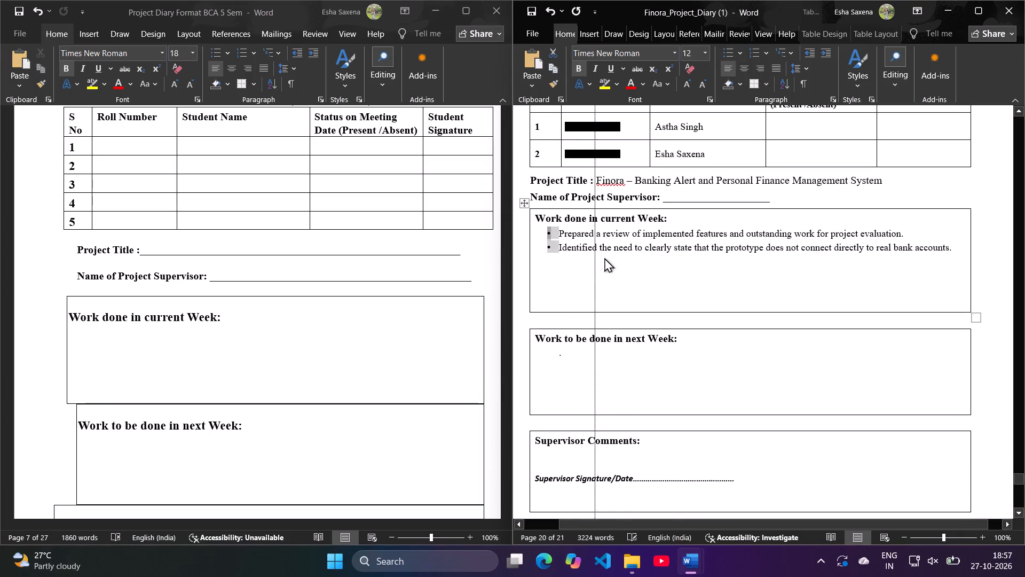
left_click_drag(604, 258, 524, 244)
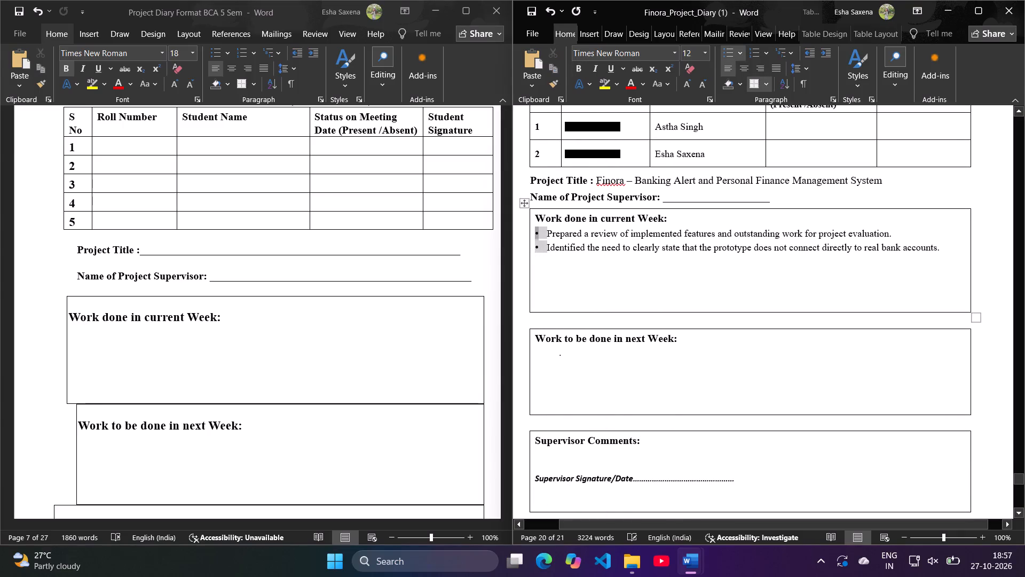
left_click(943, 239)
left_click_drag(943, 239, 942, 239)
left_click_drag(942, 239, 878, 238)
key("BackSpace")
key("BackSpace")
key("BackSpace")
key("BackSpace")
key("BackSpace")
key("BackSpace")
key("BackSpace")
key("BackSpace")
key("BackSpace")
key("BackSpace")
key("BackSpace")
key("BackSpace")
key("BackSpace")
key("BackSpace")
key("BackSpace")
key("BackSpace")
key("BackSpace")
key("BackSpace")
key("BackSpace")
key("BackSpace")
key("BackSpace")
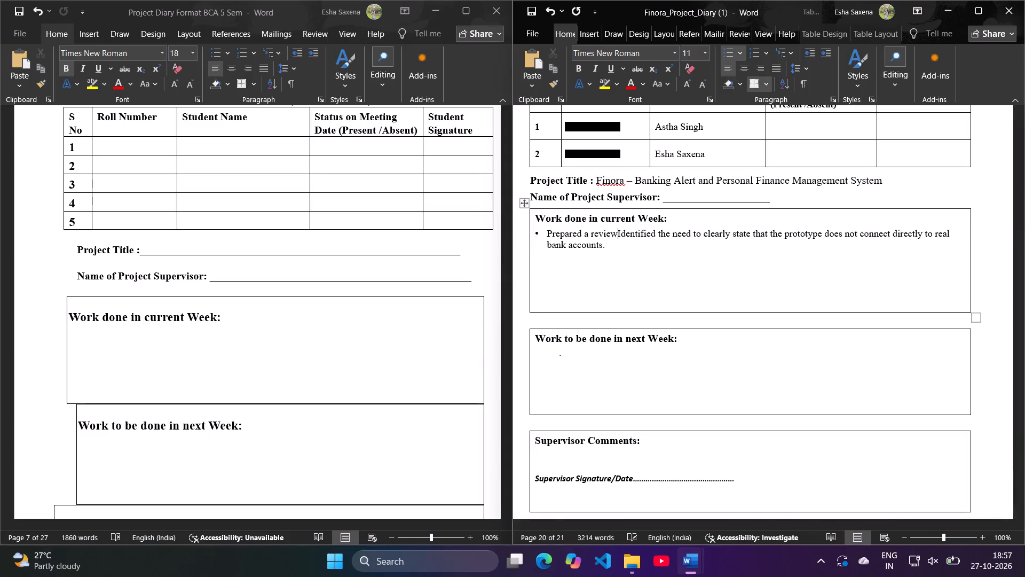
left_click(748, 251)
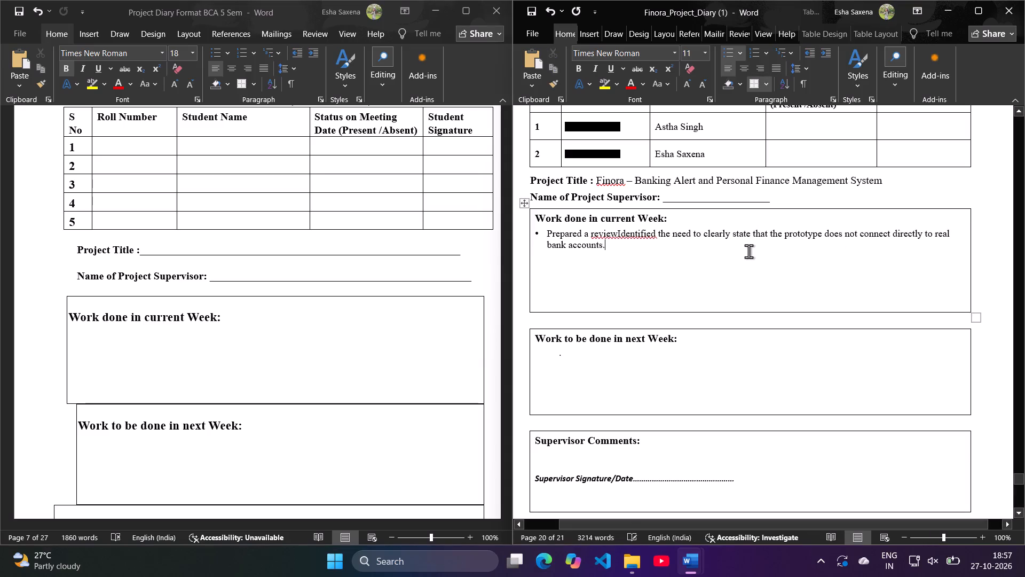
key("BackSpace")
key("BackSpace")
key("BackSpace")
key("BackSpace")
key("BackSpace")
key("BackSpace")
key("BackSpace")
key("BackSpace")
key("BackSpace")
key("BackSpace")
key("BackSpace")
key("BackSpace")
key("BackSpace")
key("BackSpace")
key("BackSpace")
key("BackSpace")
key("BackSpace")
key("BackSpace")
key("BackSpace")
key("BackSpace")
key("BackSpace")
key("BackSpace")
key("BackSpace")
key("BackSpace")
key("BackSpace")
key("BackSpace")
key("BackSpace")
key("BackSpace")
key("BackSpace")
key("BackSpace")
key("BackSpace")
key("BackSpace")
key("BackSpace")
key("BackSpace")
key("BackSpace")
key("BackSpace")
key("BackSpace")
key("BackSpace")
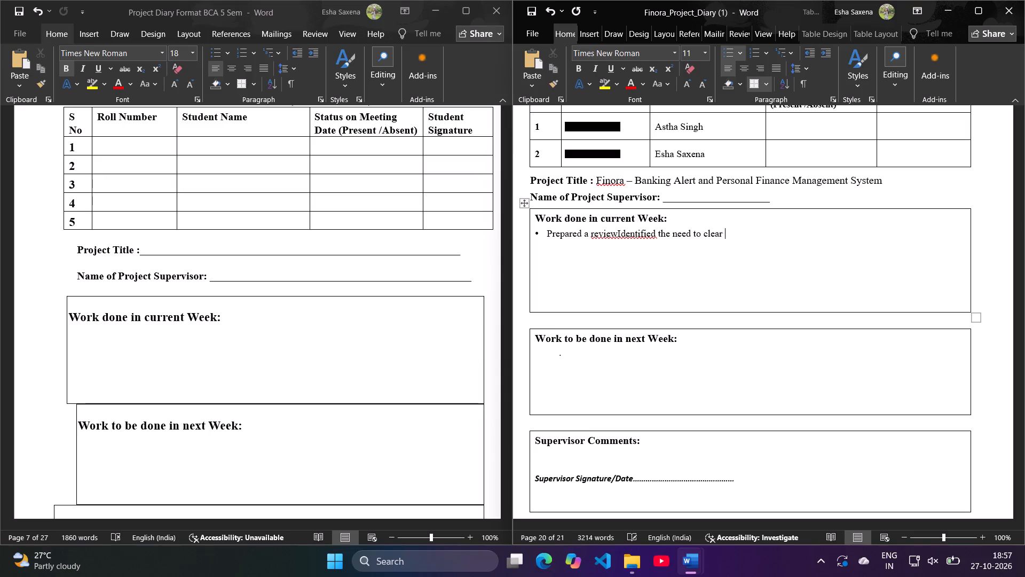
key("BackSpace")
key("BackSpace")
key("BackSpace")
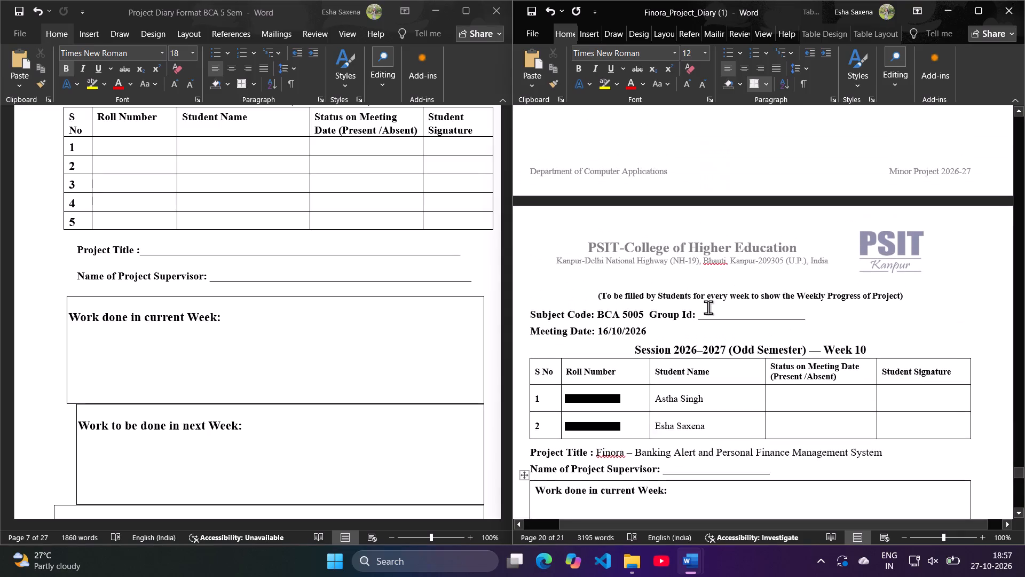
Clear the meeting date on the Week 10 page, keeping the Meeting Date label.
left_click_drag(652, 328, 598, 325)
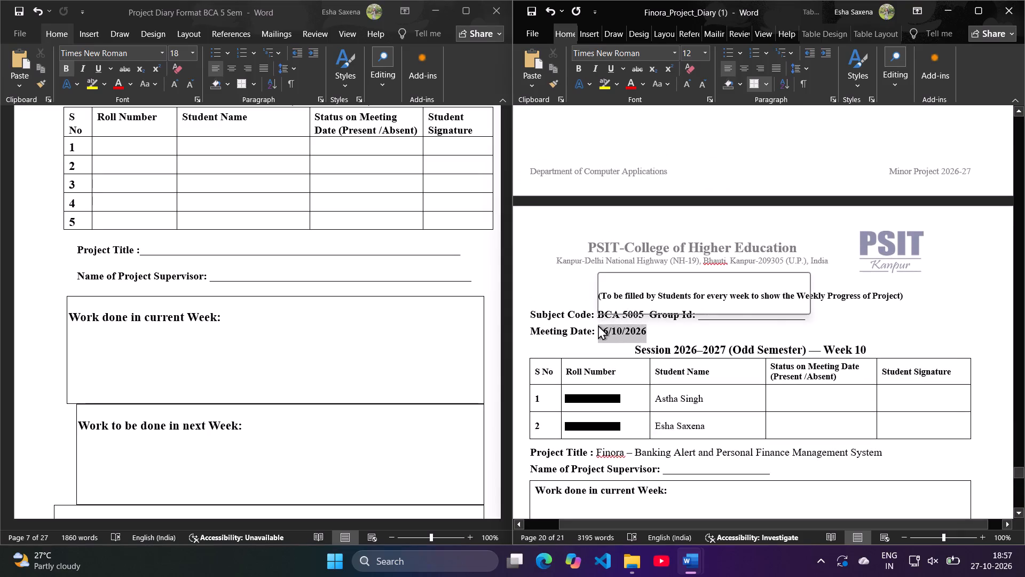
key("BackSpace")
Delete the bullet items under both Work done in current Week and Work to be done in next Week for Week 9.
scroll(648, 346, "up", 1)
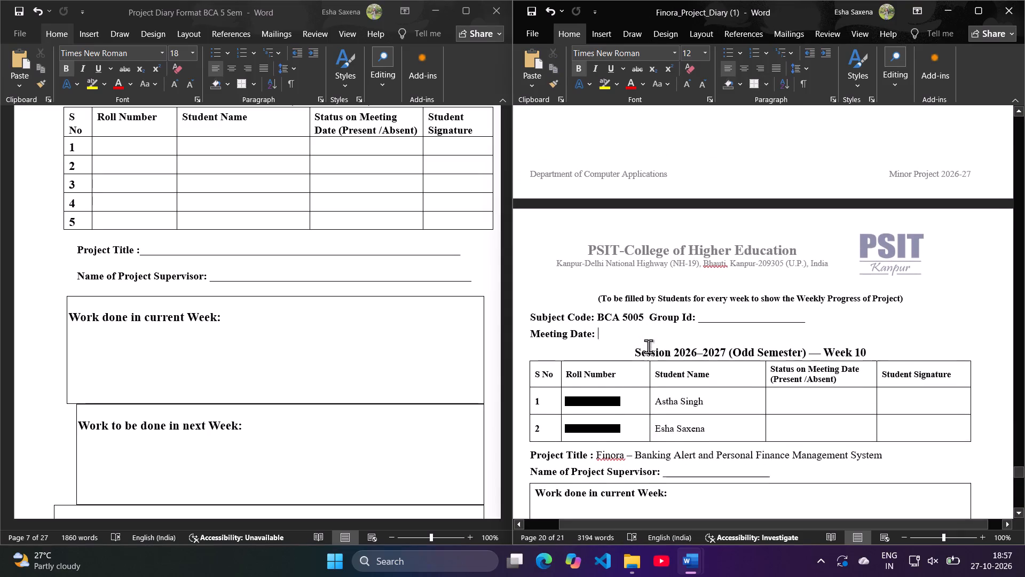
scroll(648, 346, "up", 1)
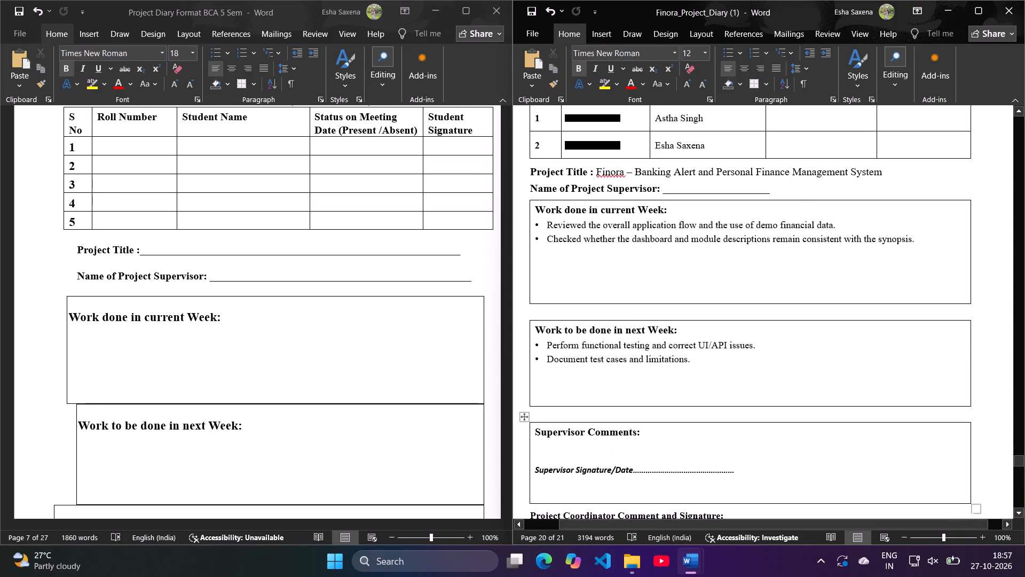
double_click(537, 222)
left_click_drag(537, 222, 642, 240)
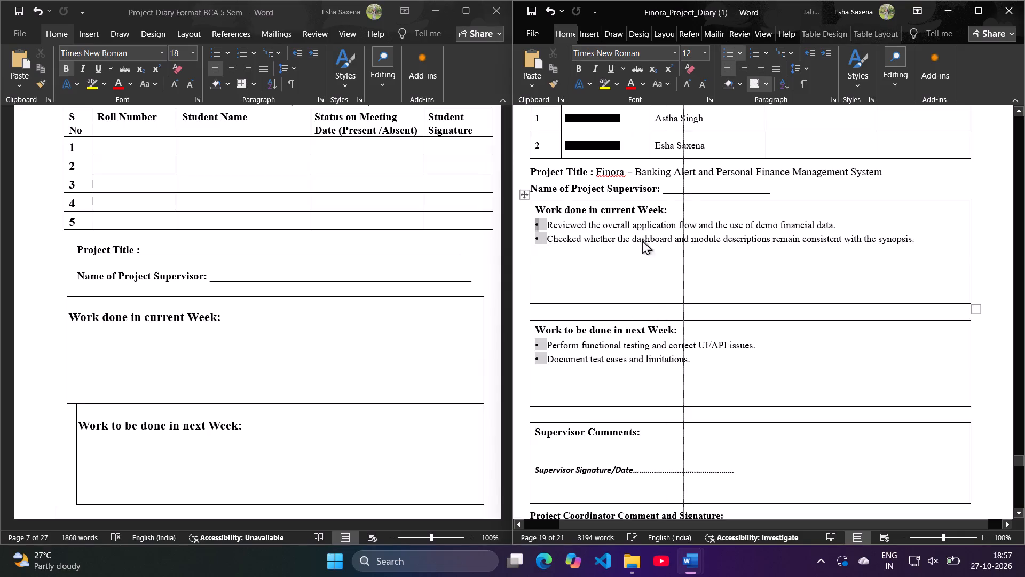
left_click_drag(642, 240, 526, 243)
left_click_drag(922, 239, 540, 227)
key("BackSpace")
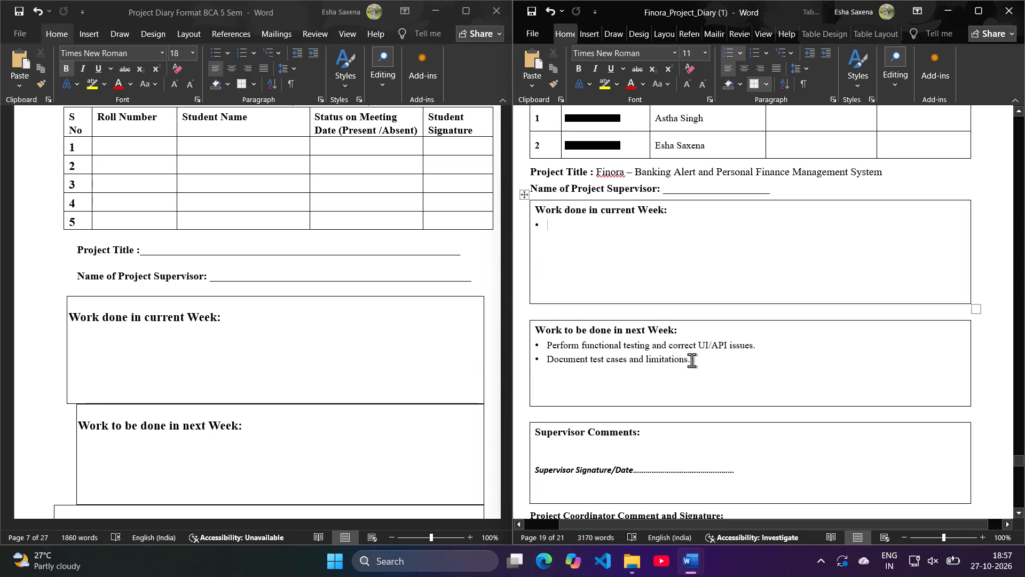
left_click_drag(691, 360, 539, 345)
key("BackSpace")
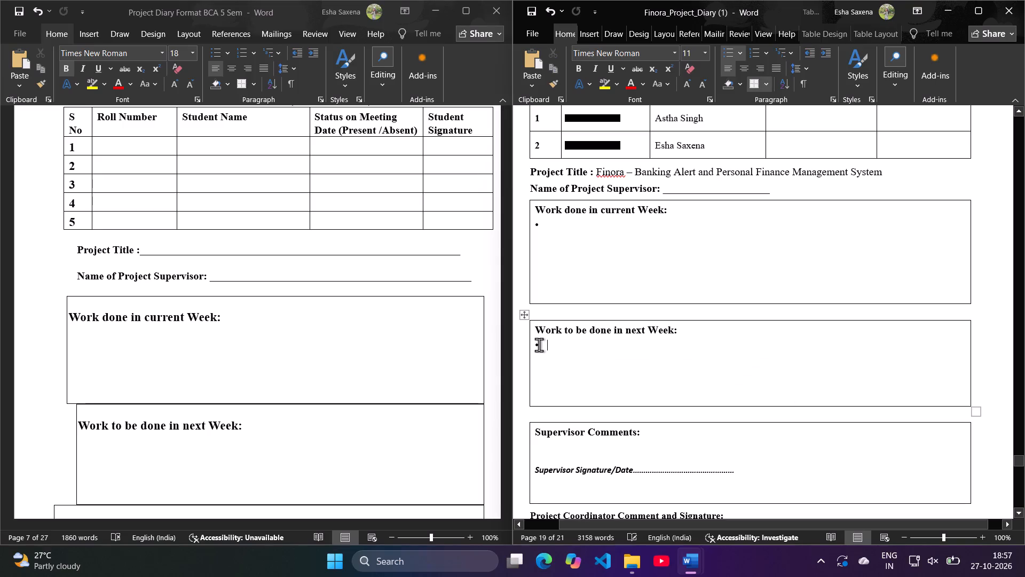
key("BackSpace")
left_click(543, 222)
key("BackSpace")
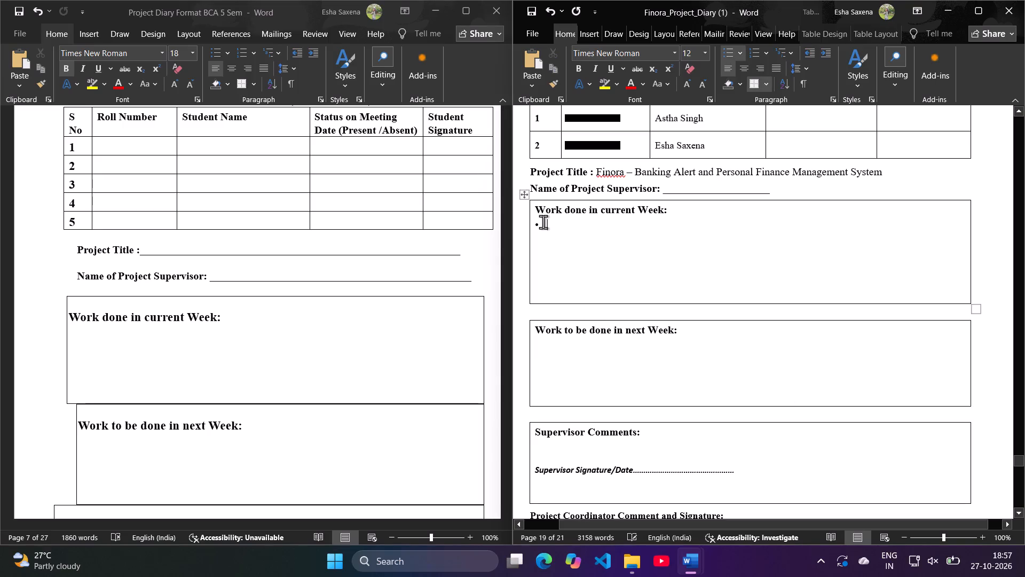
Clear the meeting date on the Week 9 page, keeping the Meeting Date label.
scroll(592, 338, "down", 1)
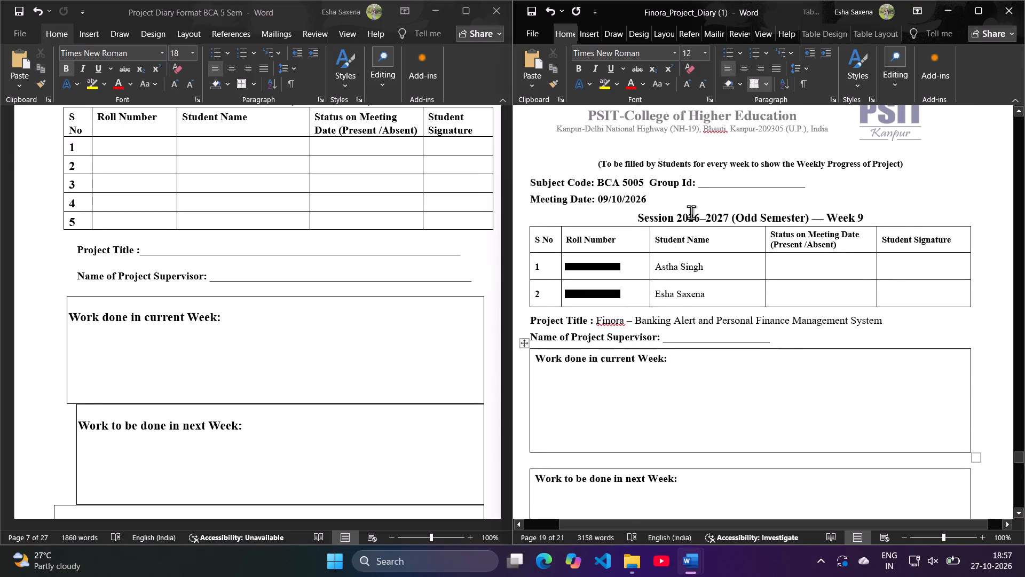
left_click_drag(653, 200, 594, 202)
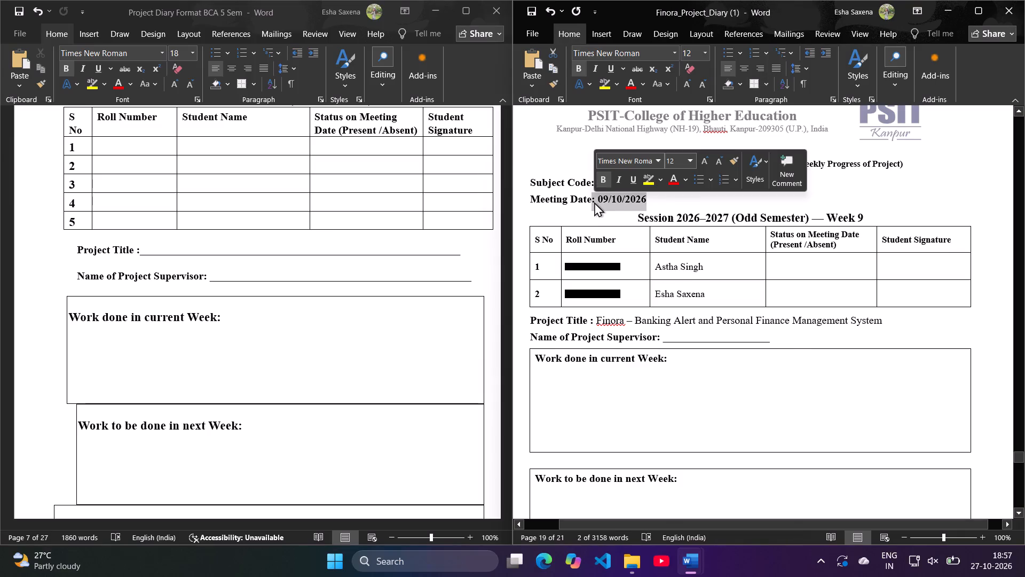
left_click(603, 193)
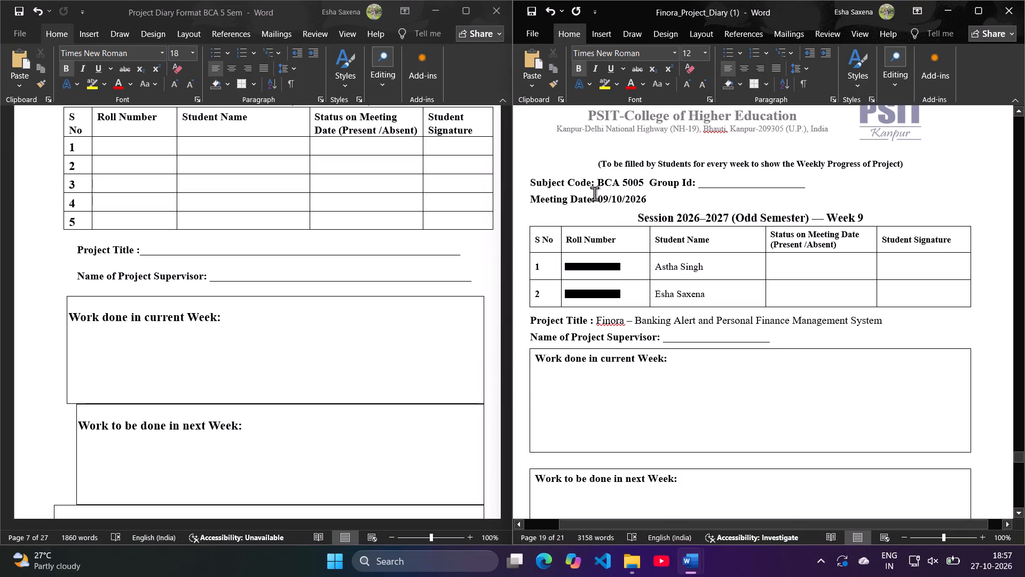
left_click(660, 198)
key("BackSpace")
key("BackSpace")
key("BackSpace")
key("BackSpace")
key("BackSpace")
key("BackSpace")
key("BackSpace")
key("BackSpace")
key("BackSpace")
key("BackSpace")
Delete the bullet items under both Work done in current Week and Work to be done in next Week for Week 8.
scroll(711, 276, "up", 1)
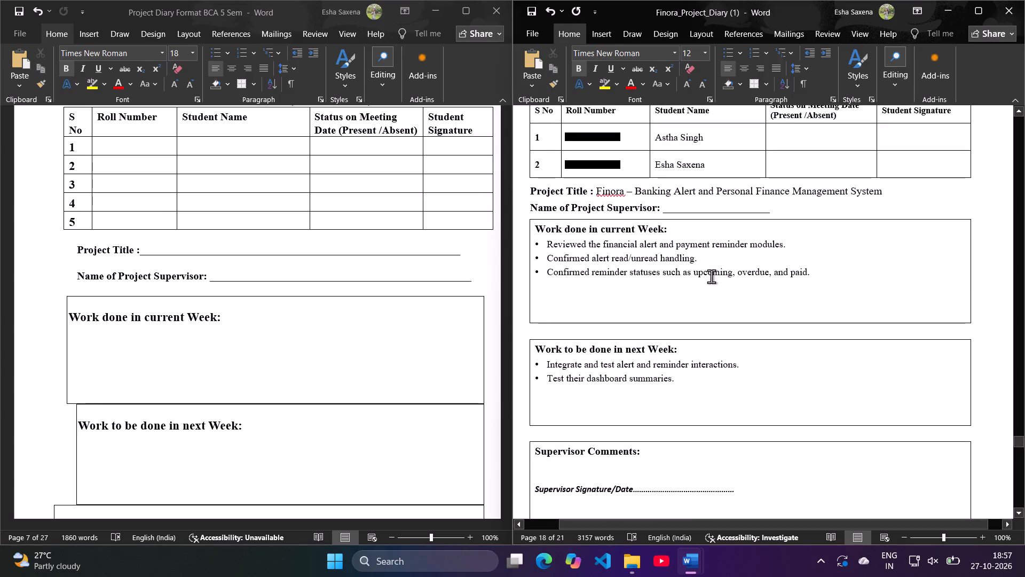
left_click_drag(824, 277, 767, 254)
left_click_drag(767, 254, 546, 247)
key("BackSpace")
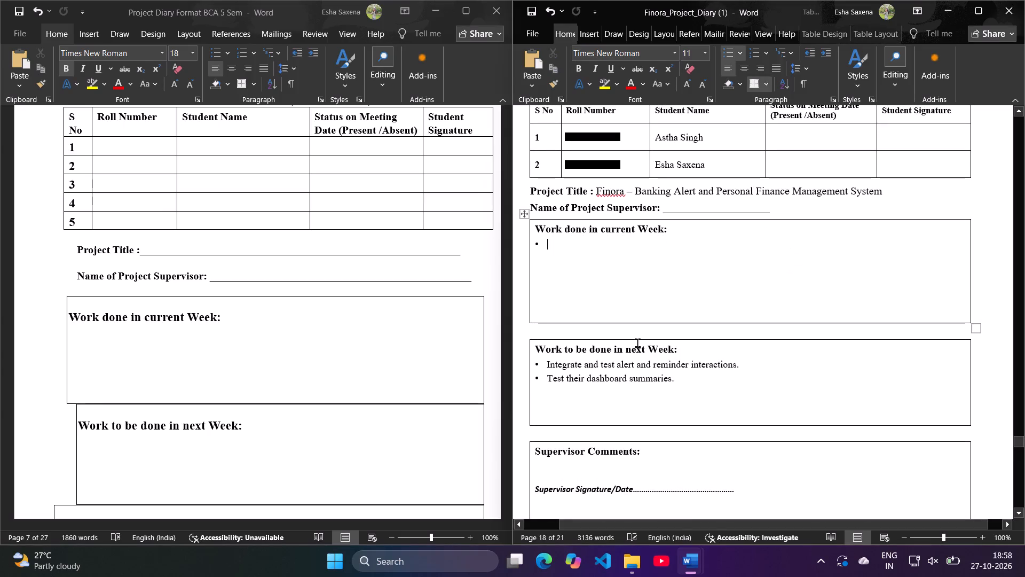
left_click_drag(672, 383, 537, 368)
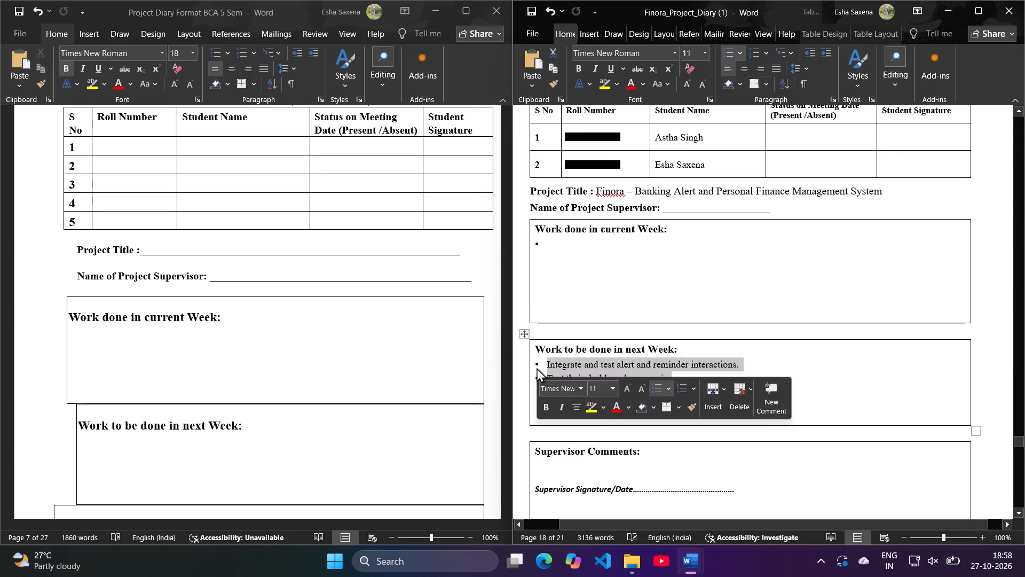
key("BackSpace")
key("BackSpace")
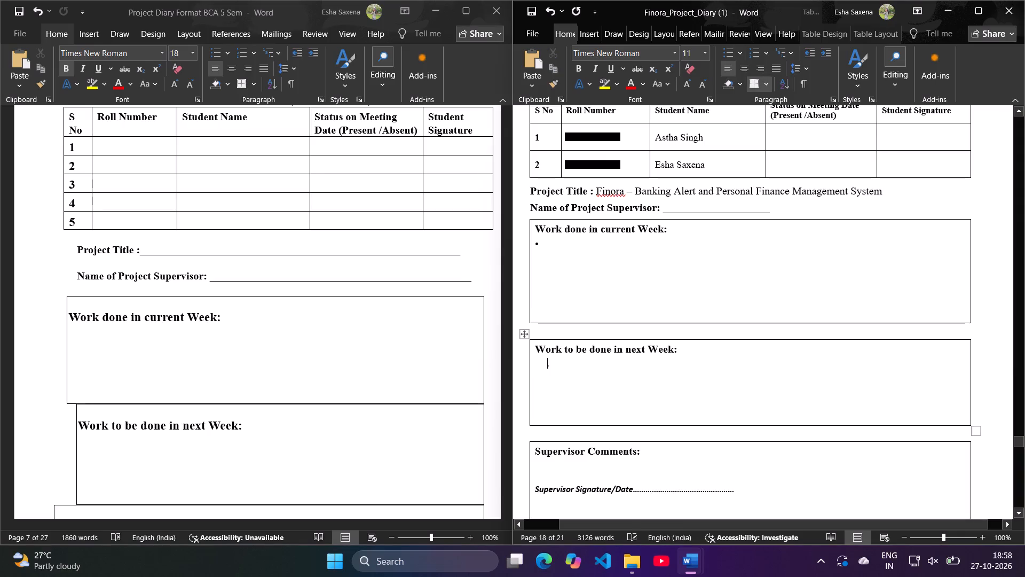
left_click(547, 244)
key("BackSpace")
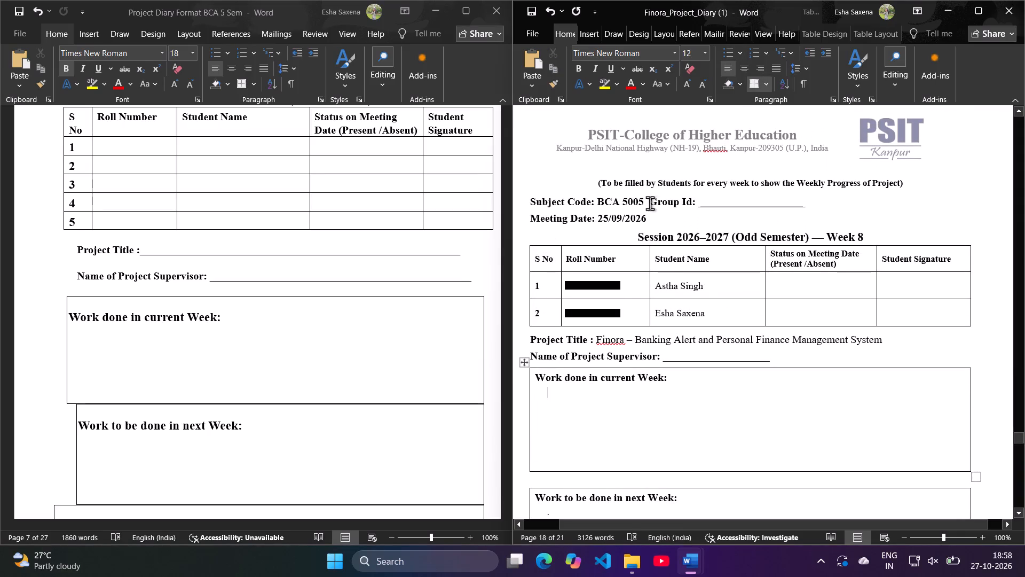
Clear the meeting date on the Week 8 page, keeping the Meeting Date label.
left_click_drag(652, 220, 600, 220)
key("BackSpace")
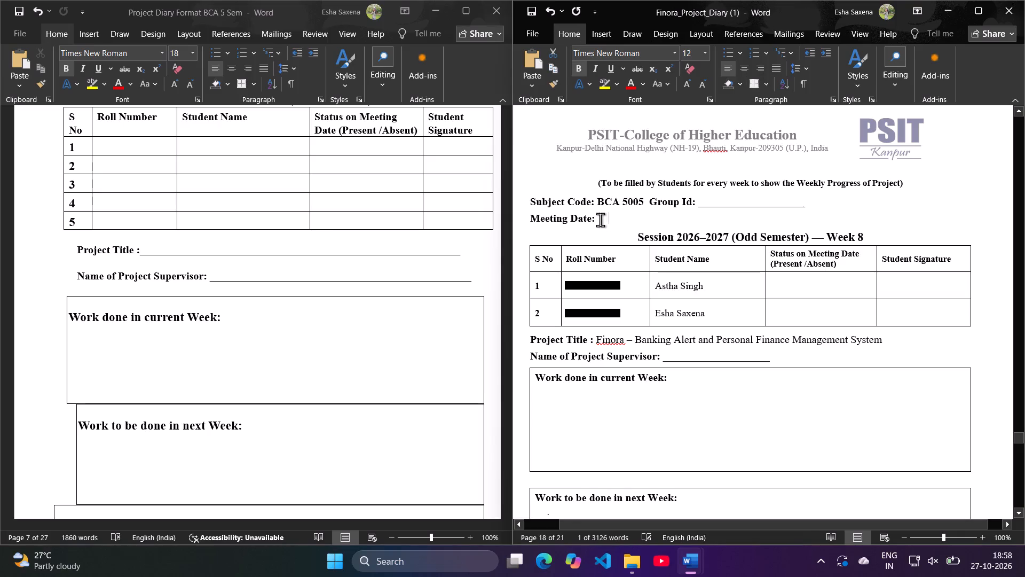
Delete the two bullet items under Work to be done in next Week for Week 7.
scroll(600, 220, "up", 1)
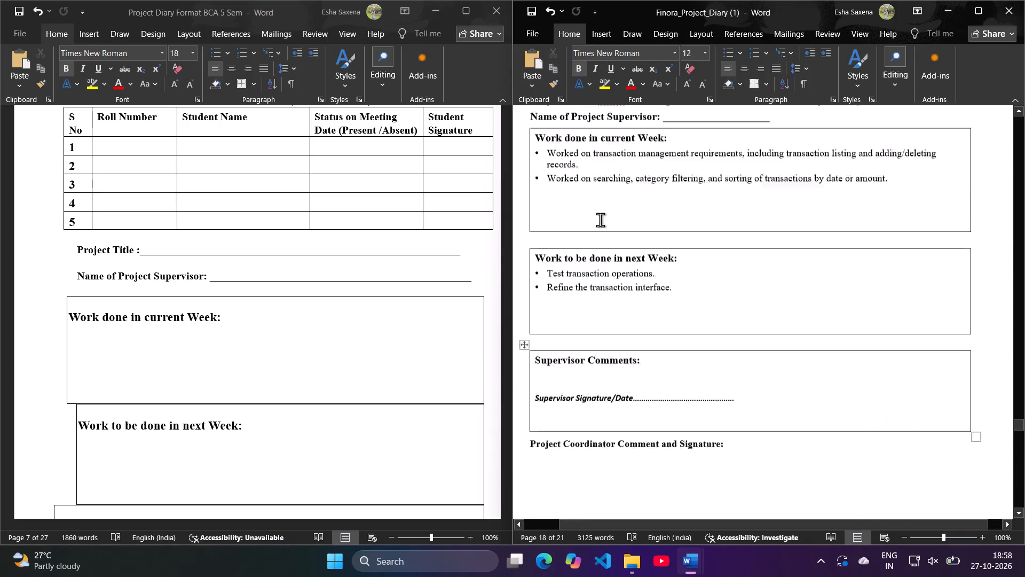
scroll(600, 220, "up", 1)
left_click_drag(680, 325, 581, 313)
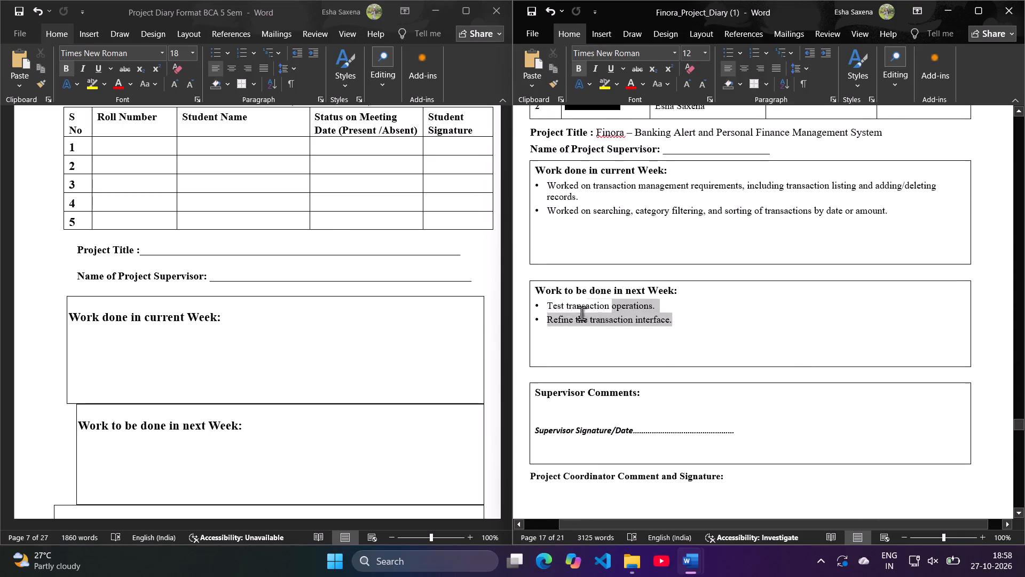
left_click_drag(581, 313, 539, 303)
key("BackSpace")
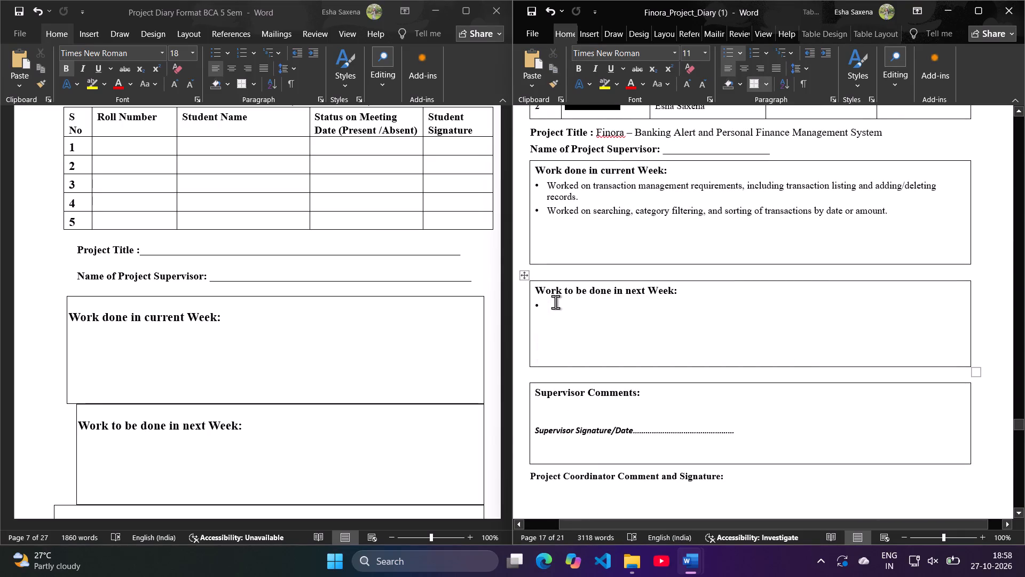
key("BackSpace")
Delete the text of the two bullet items under Work done in current Week for Week 7.
triple_click(718, 216)
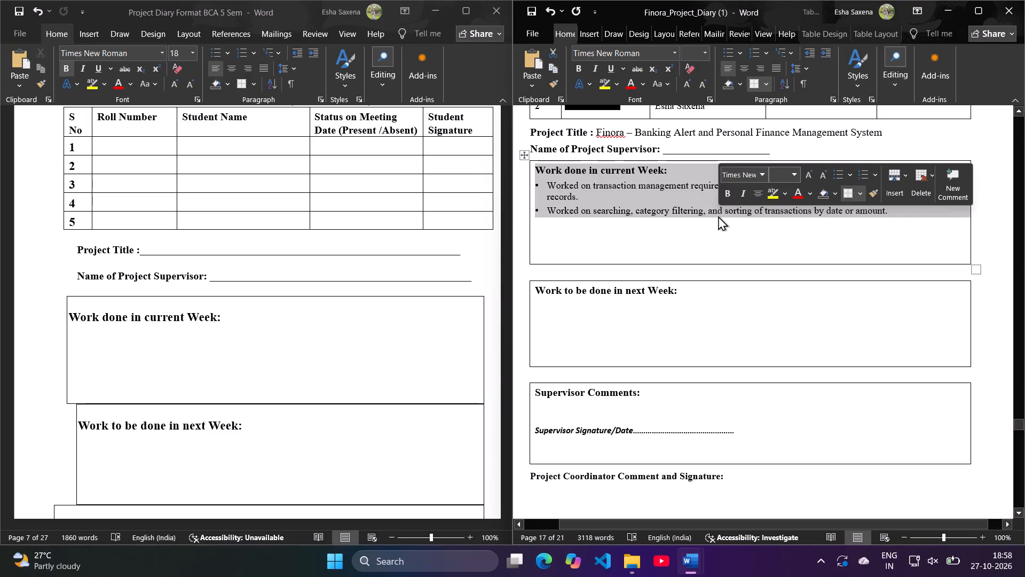
left_click(535, 179)
left_click_drag(535, 179, 630, 214)
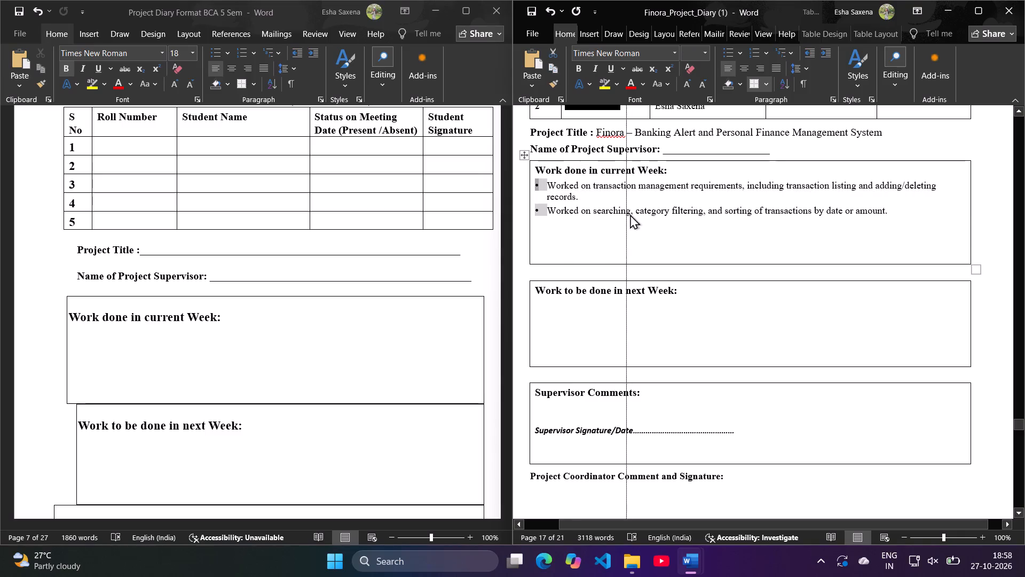
left_click_drag(630, 214, 528, 222)
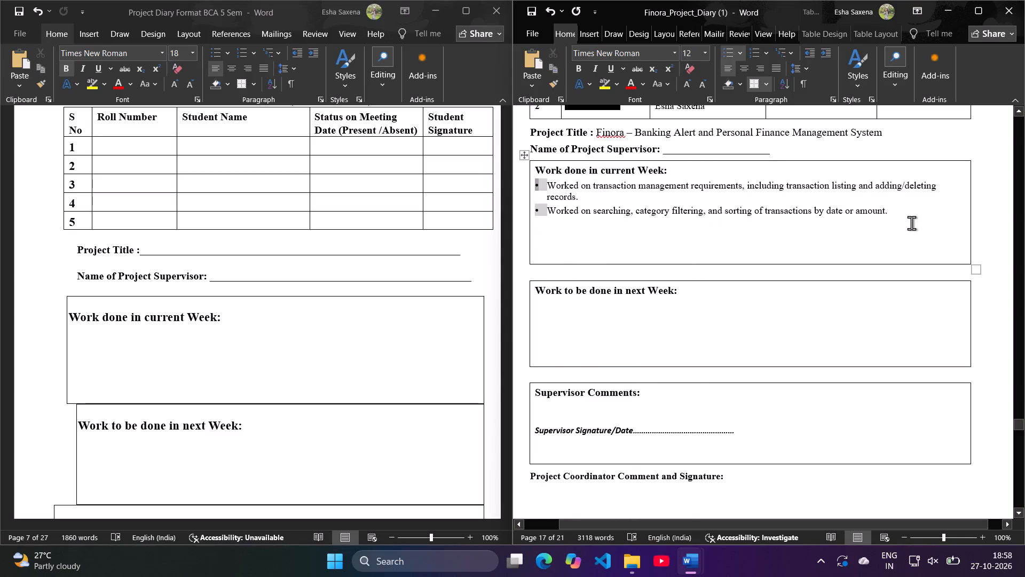
left_click_drag(905, 215, 541, 184)
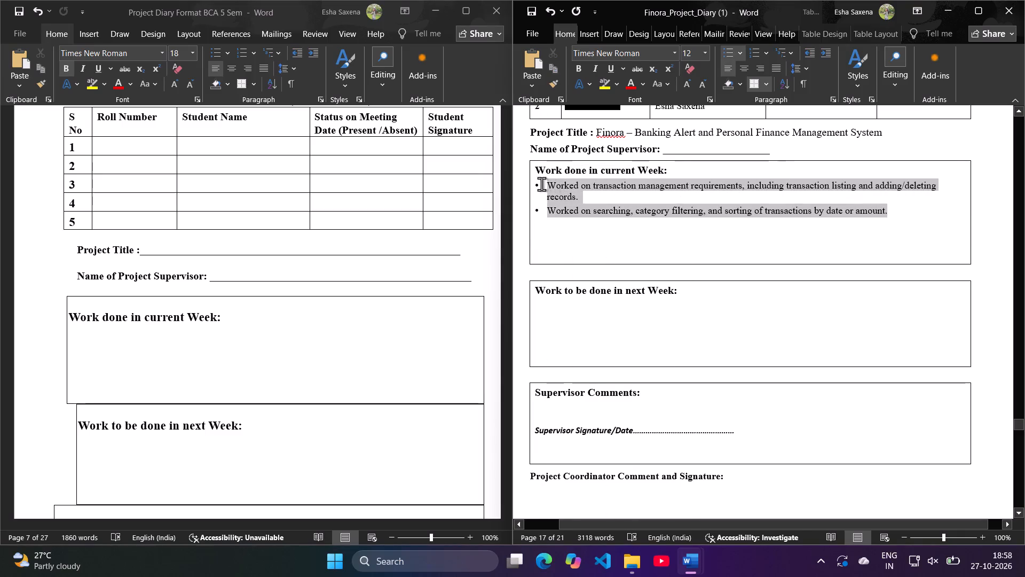
left_click_drag(541, 184, 541, 184)
key("BackSpace")
scroll(601, 233, "up", 1)
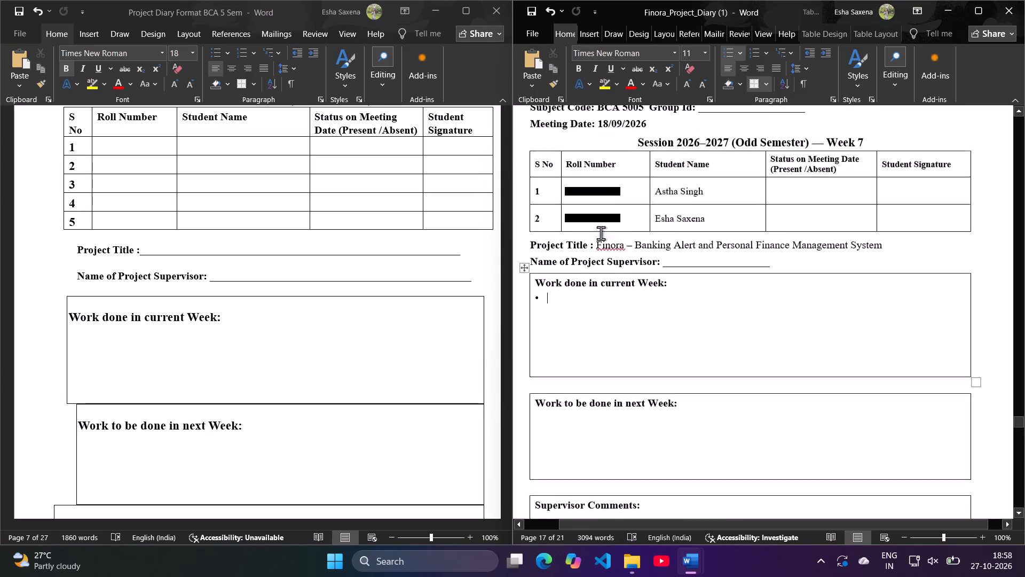
Clear the meeting date on the Week 7 page, keeping the Meeting Date label.
scroll(601, 233, "up", 1)
left_click(658, 314)
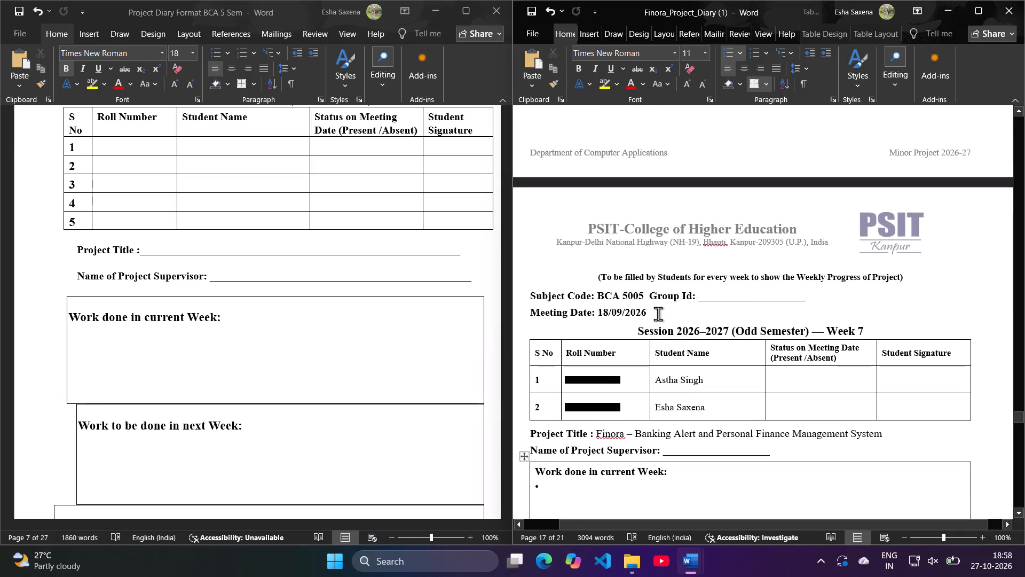
key("BackSpace")
key("BackSpace")
key("BackSpace")
key("BackSpace")
key("BackSpace")
key("BackSpace")
key("BackSpace")
key("BackSpace")
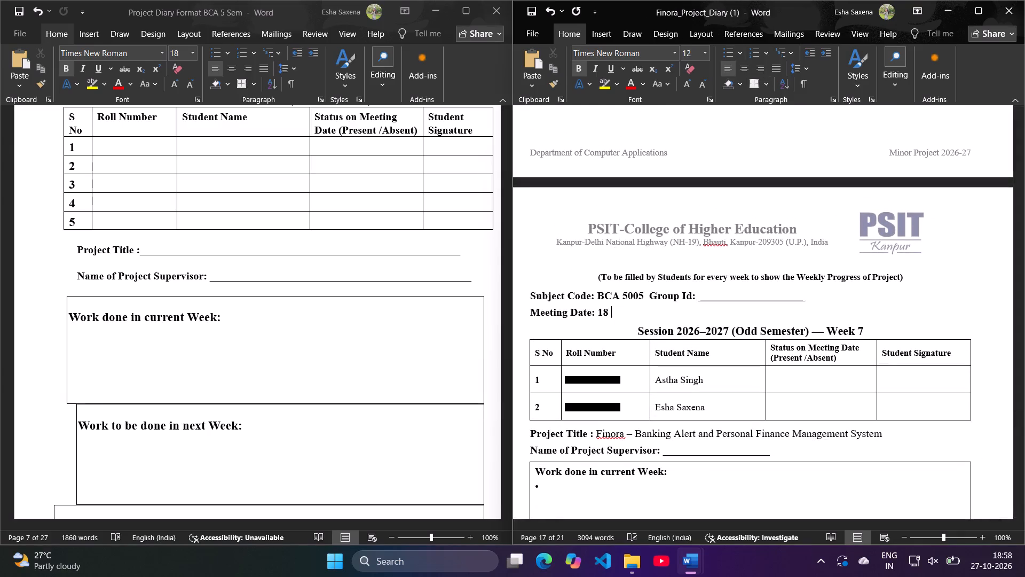
key("BackSpace")
key("BackSpace")
Delete the bullet items under both Work done in current Week and Work to be done in next Week for Week 6.
scroll(658, 314, "up", 1)
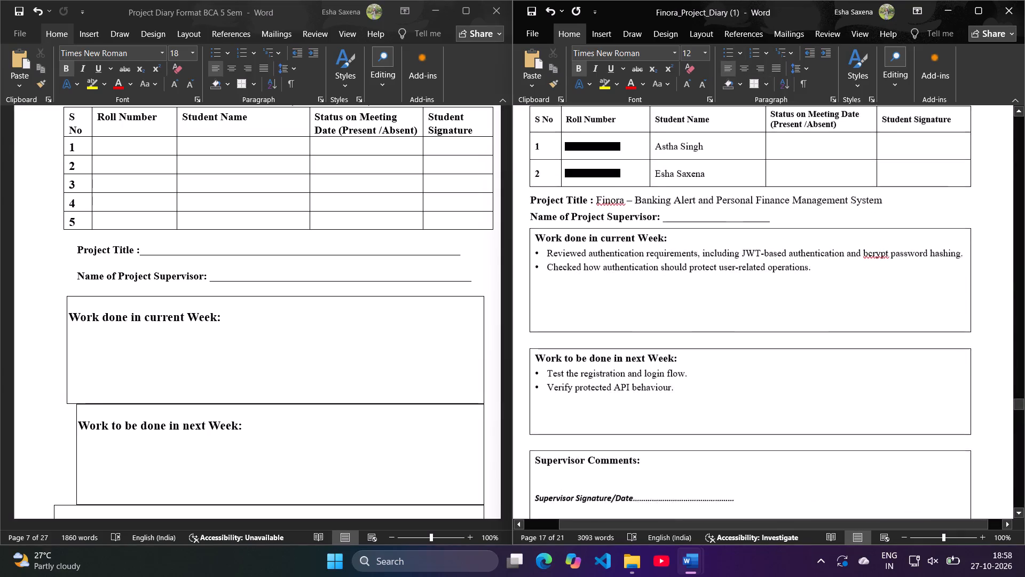
left_click_drag(547, 268, 802, 316)
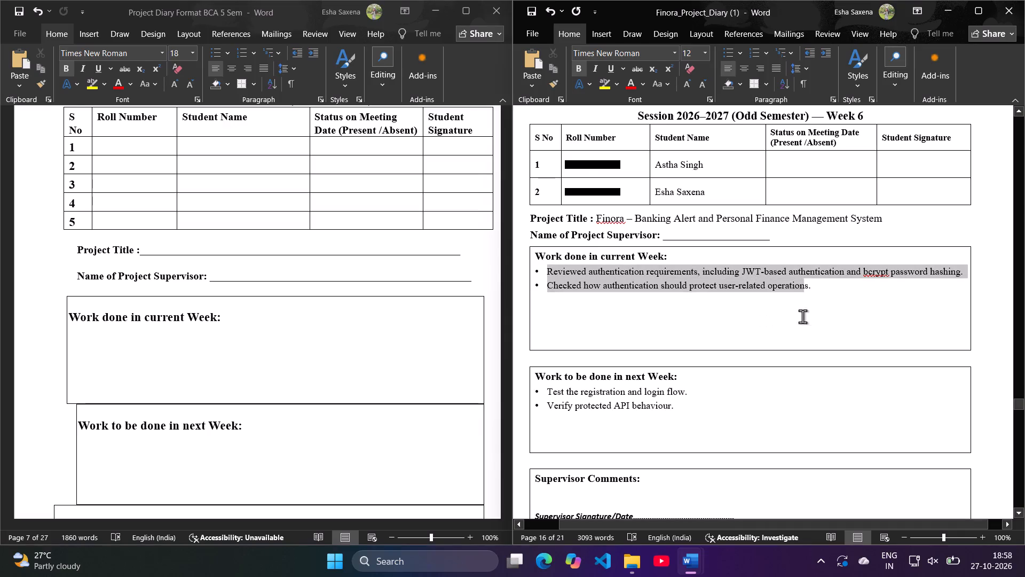
left_click_drag(802, 316, 859, 313)
key("BackSpace")
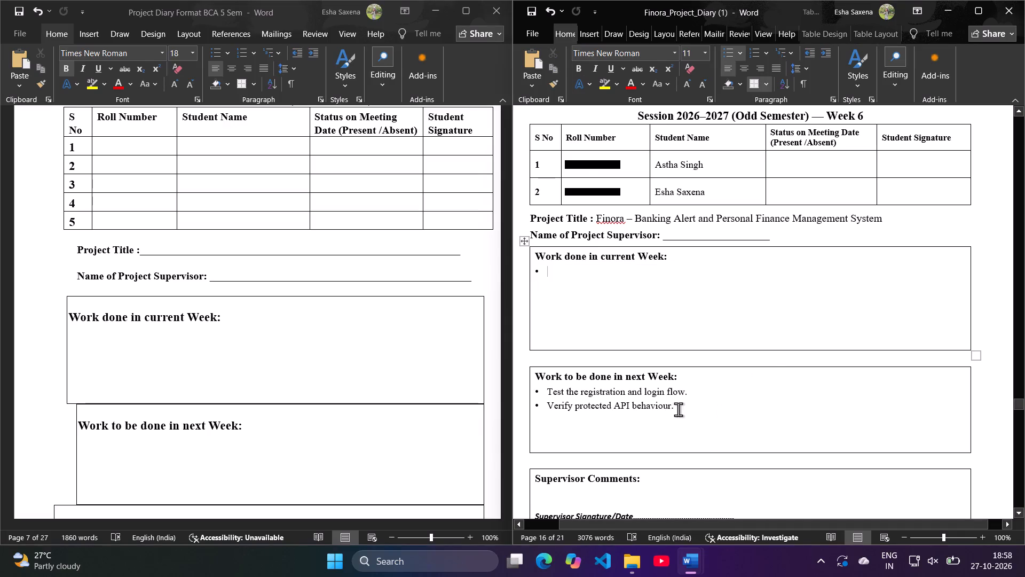
left_click_drag(684, 416, 536, 394)
key("BackSpace")
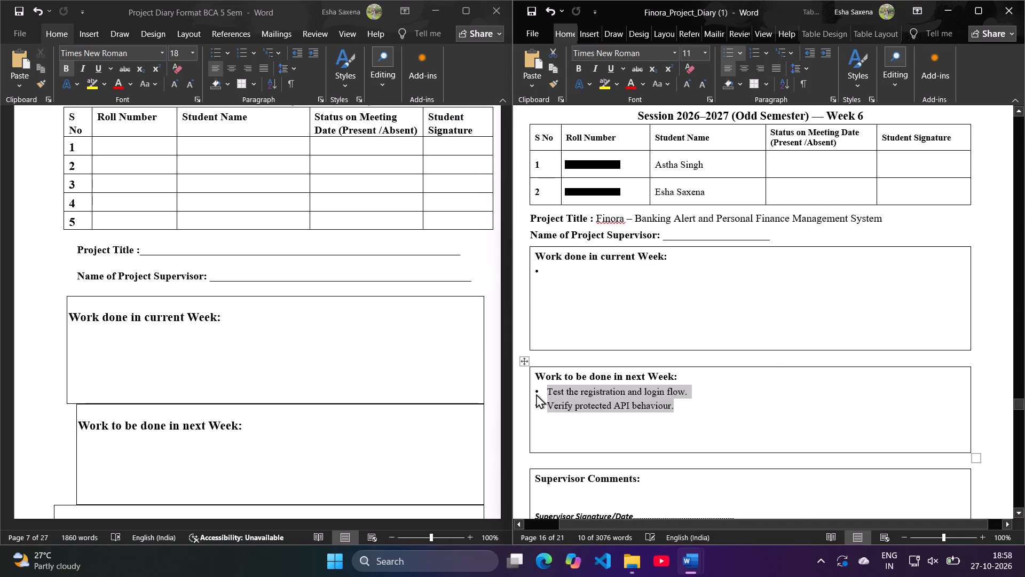
key("BackSpace")
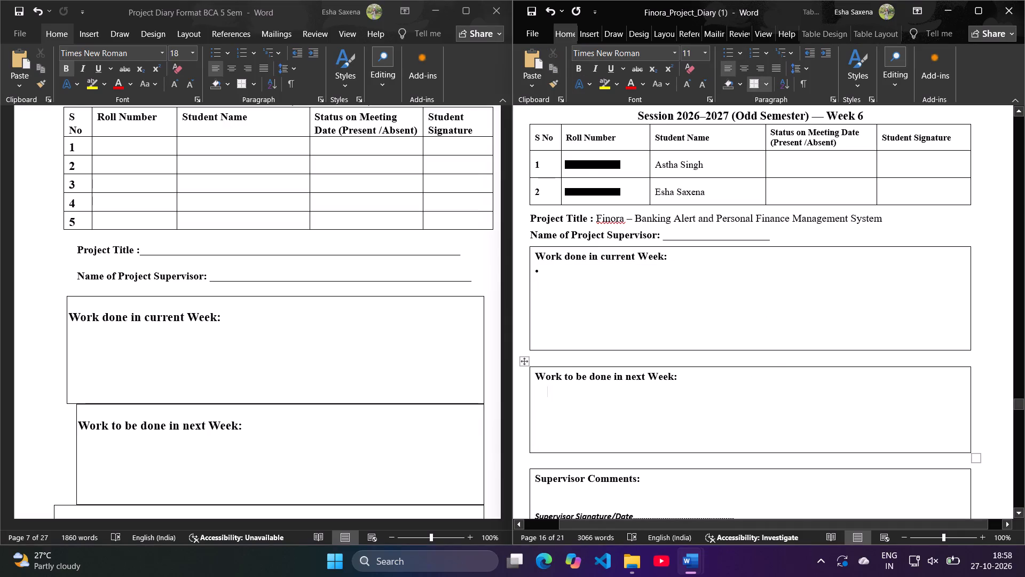
left_click(570, 300)
key("BackSpace")
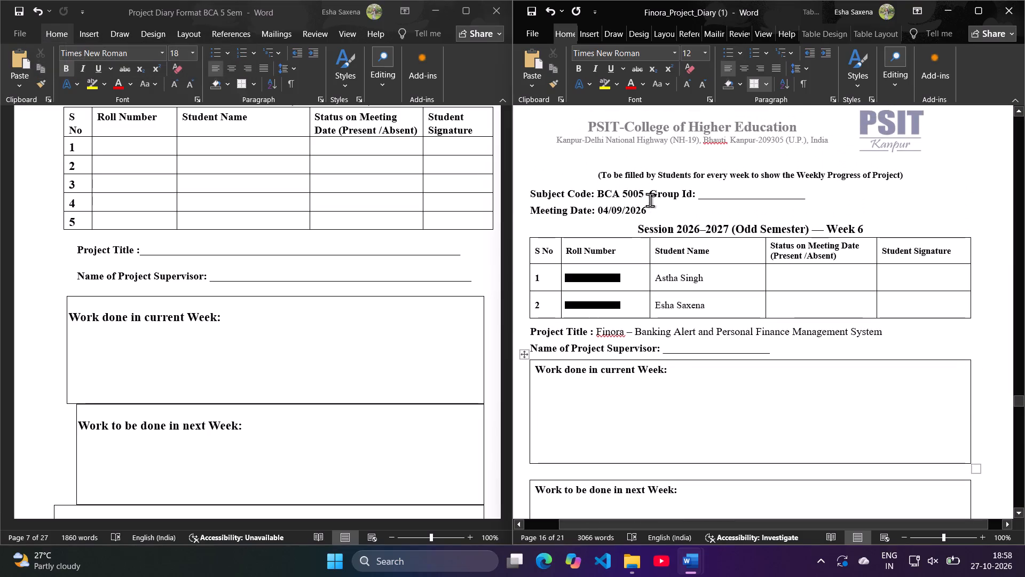
Clear the meeting date on the Week 6 page, keeping the Meeting Date label.
left_click_drag(651, 205, 598, 212)
key("BackSpace")
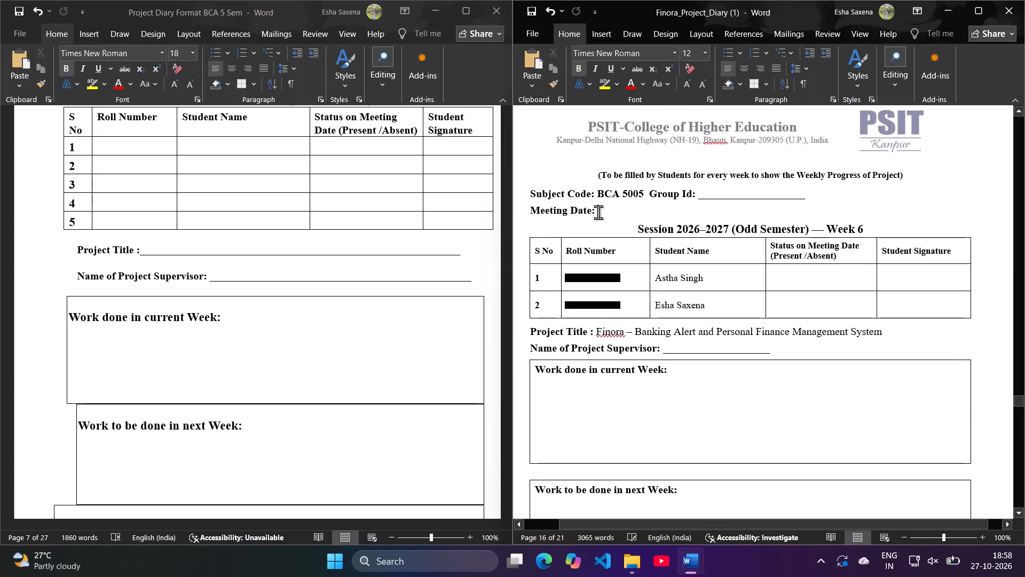
Delete the bullet items under both Work to be done in next Week and Work done in current Week for Week 5.
scroll(599, 214, "up", 1)
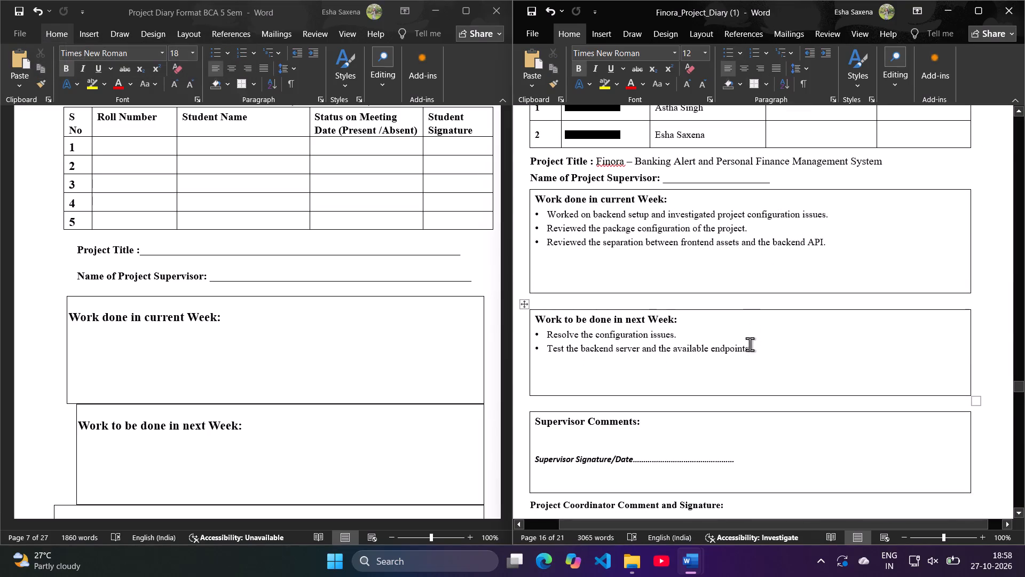
left_click_drag(752, 349, 540, 336)
key("BackSpace")
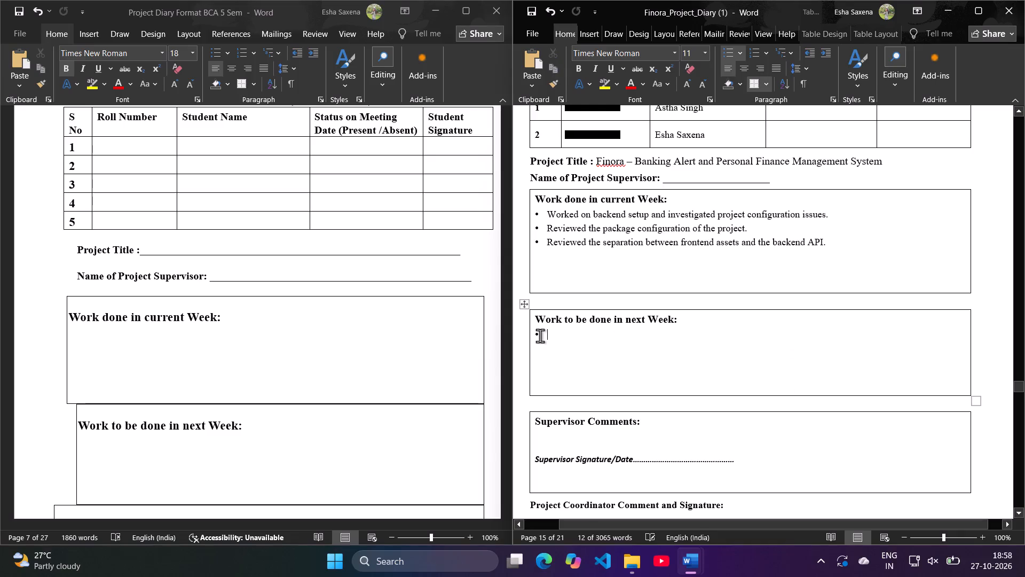
left_click_drag(837, 236, 526, 207)
double_click(852, 244)
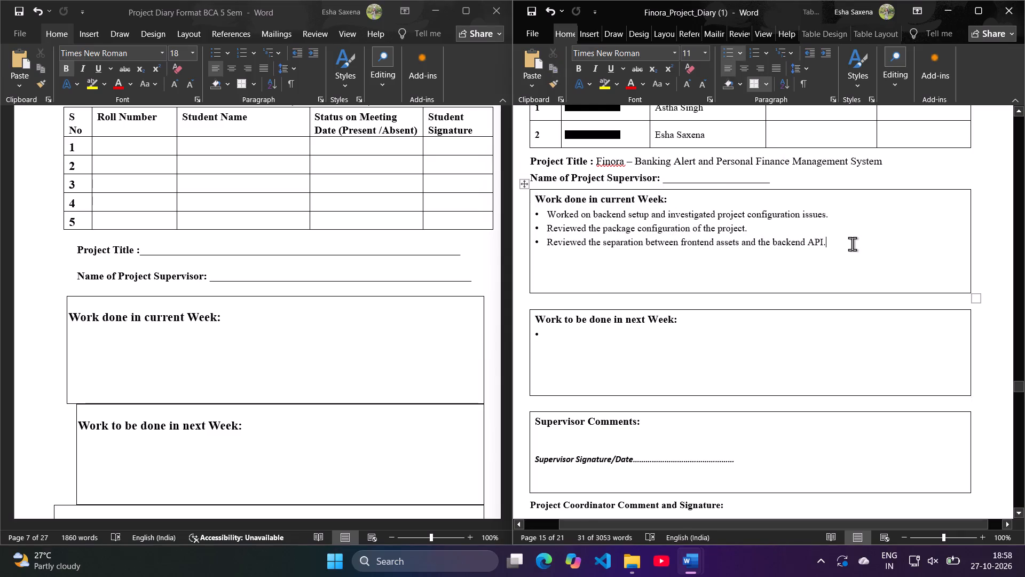
left_click_drag(852, 244, 545, 215)
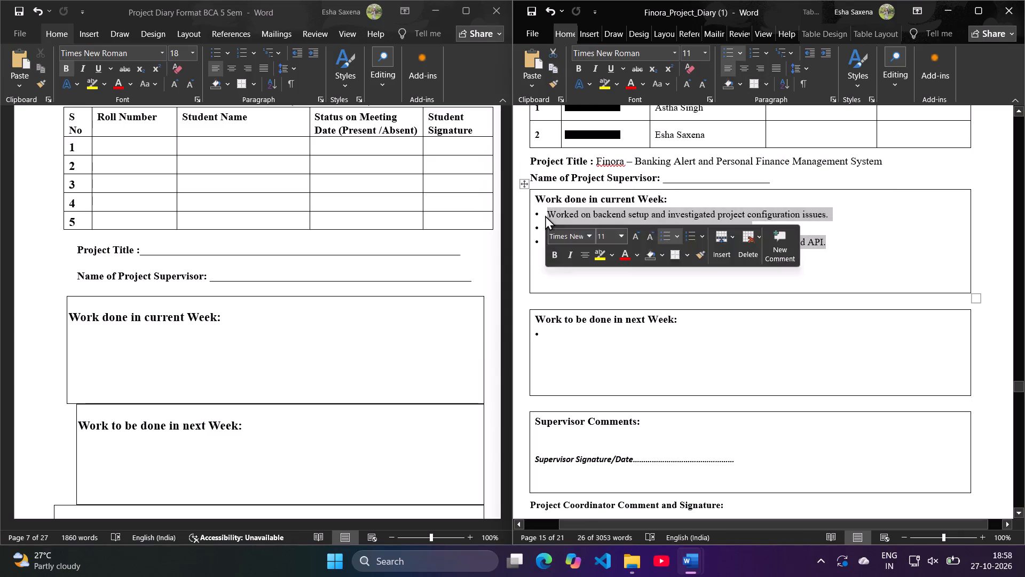
key("BackSpace")
key("BackSpace")
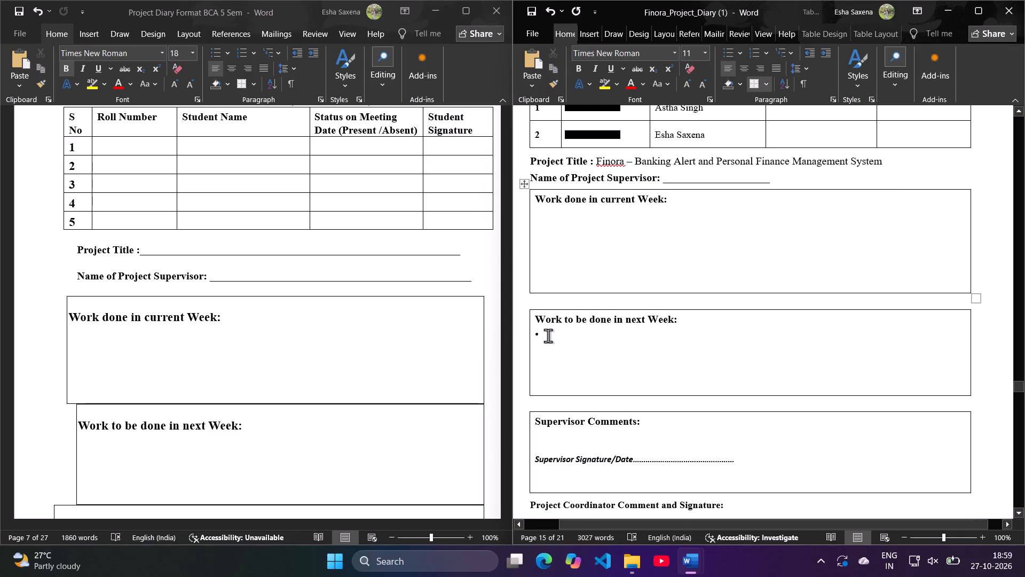
key("BackSpace")
left_click(547, 333)
left_click(547, 333)
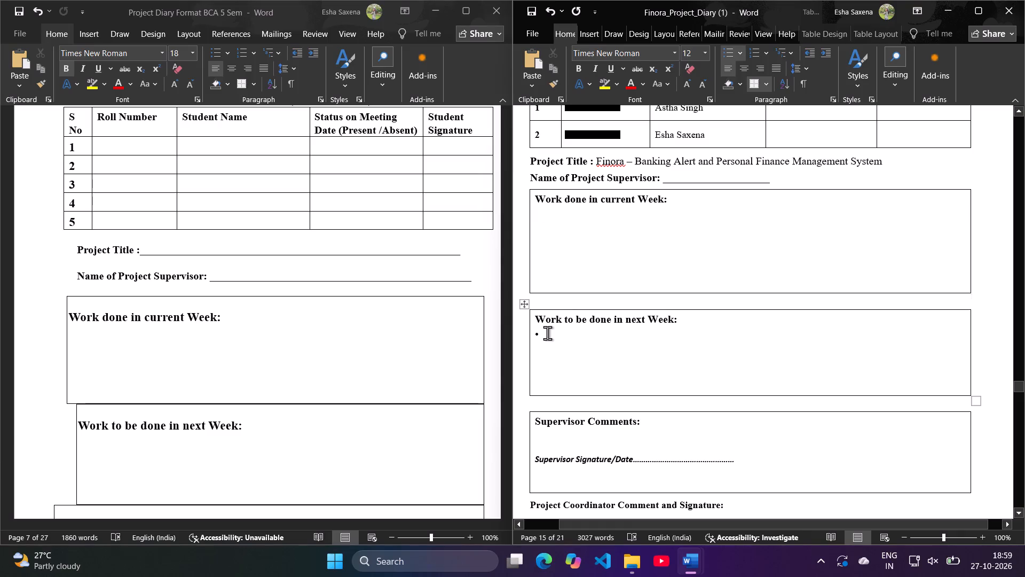
key("BackSpace")
Clear the meeting date on the Week 5 page, keeping the Meeting Date label.
scroll(557, 336, "up", 1)
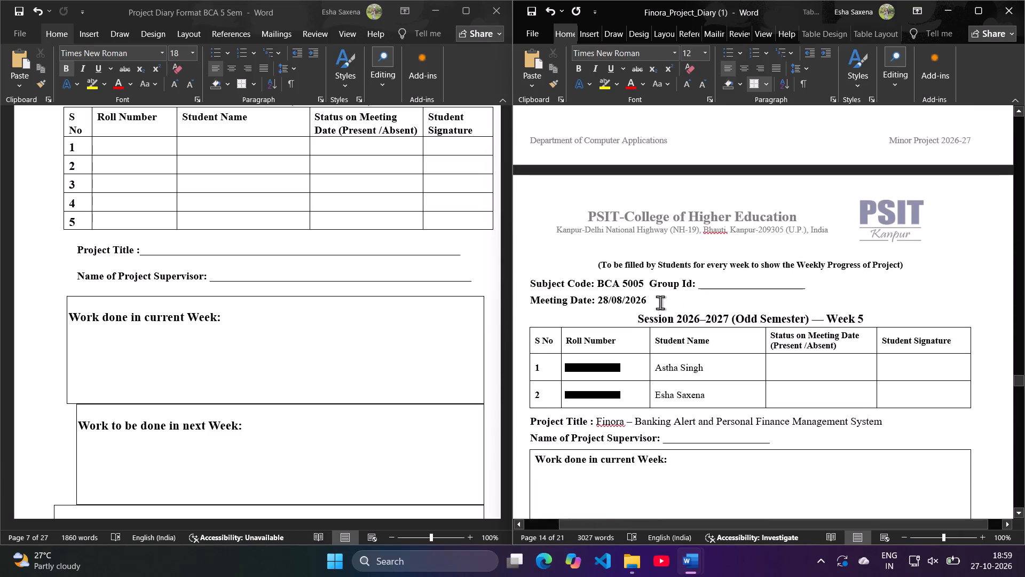
left_click_drag(660, 301, 599, 306)
key("BackSpace")
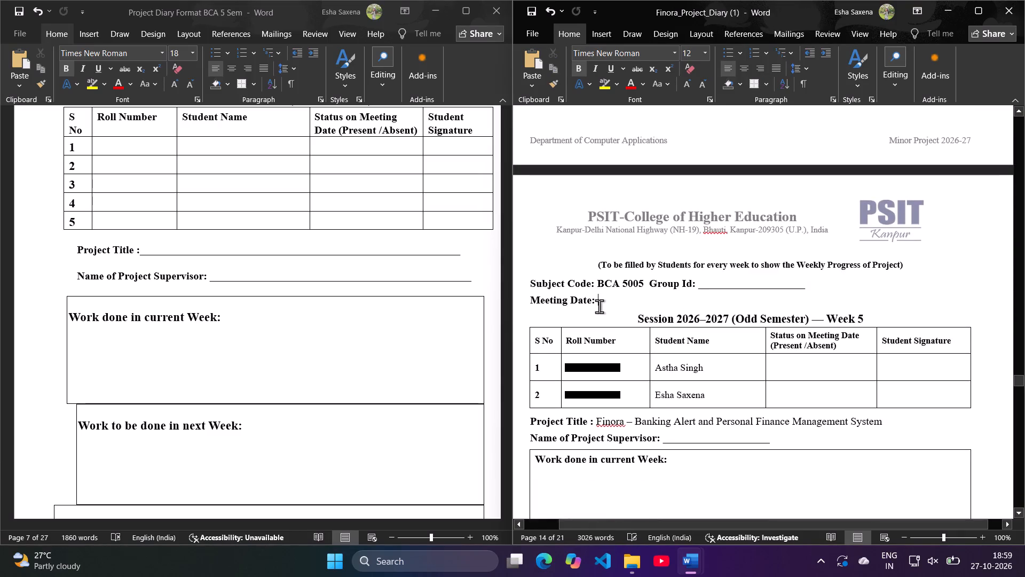
Delete the bullet items under both Work to be done in next Week and Work done in current Week for Week 4.
scroll(656, 410, "up", 1)
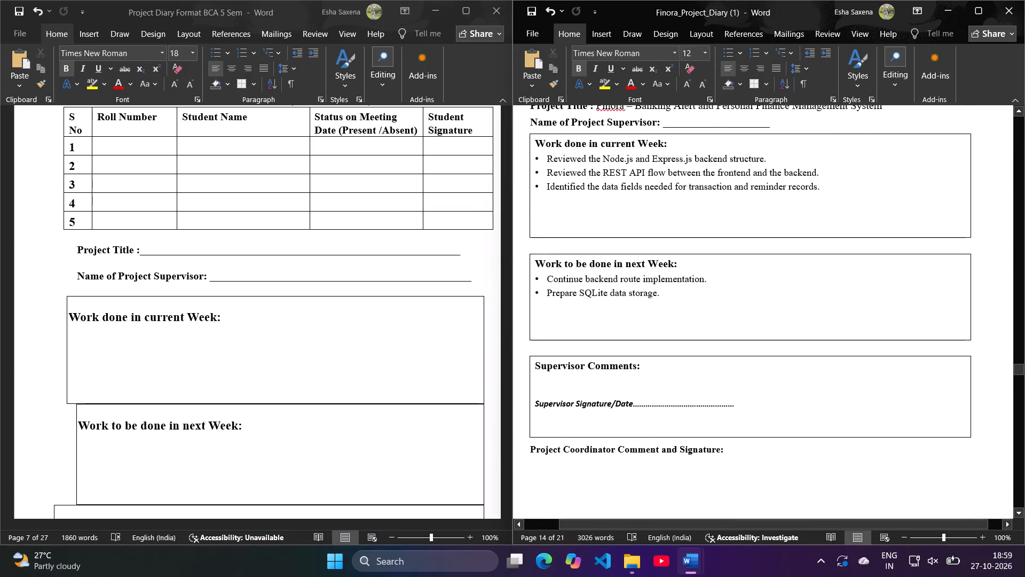
left_click_drag(662, 293, 540, 277)
key("BackSpace")
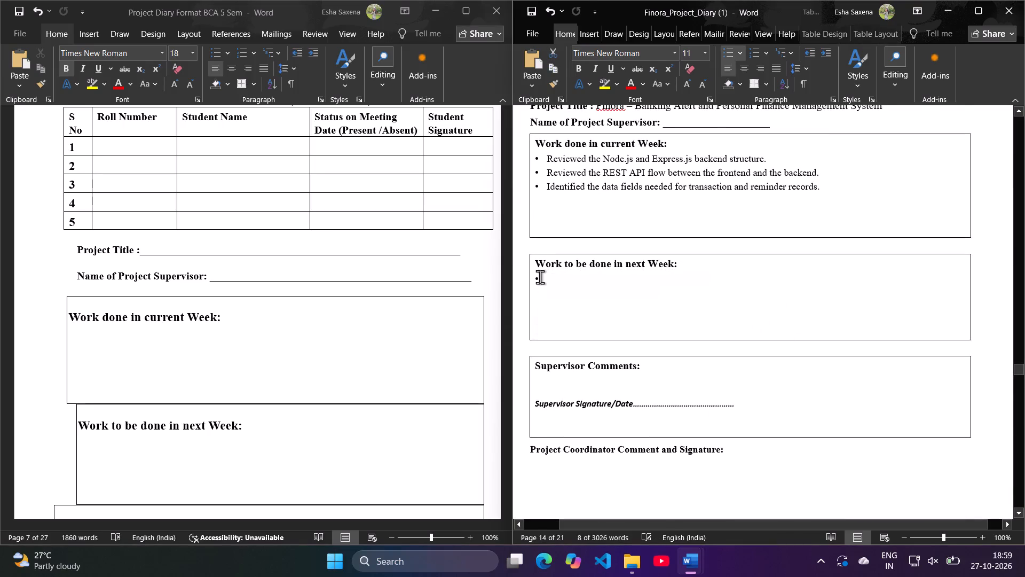
key("BackSpace")
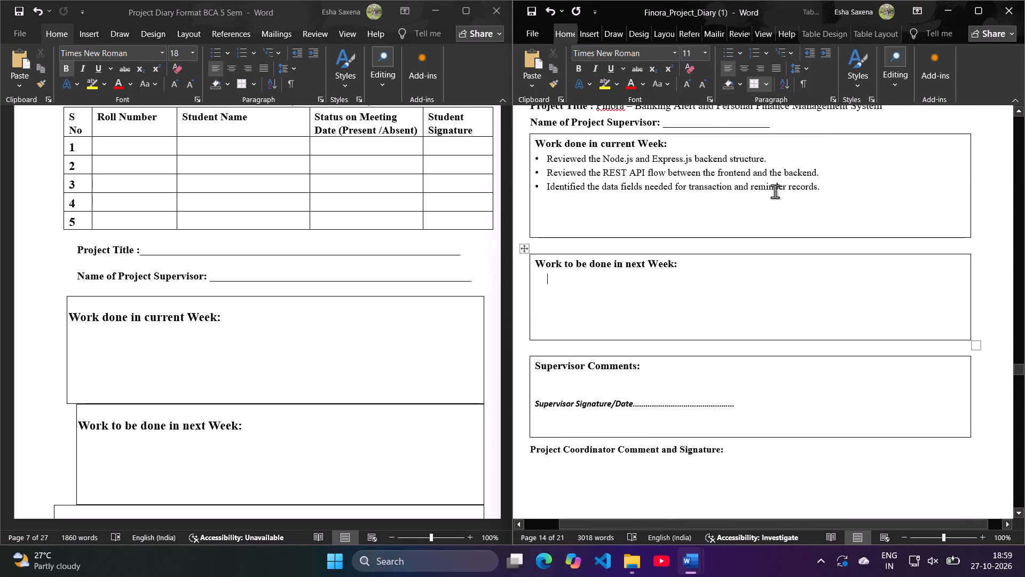
left_click_drag(827, 192, 538, 157)
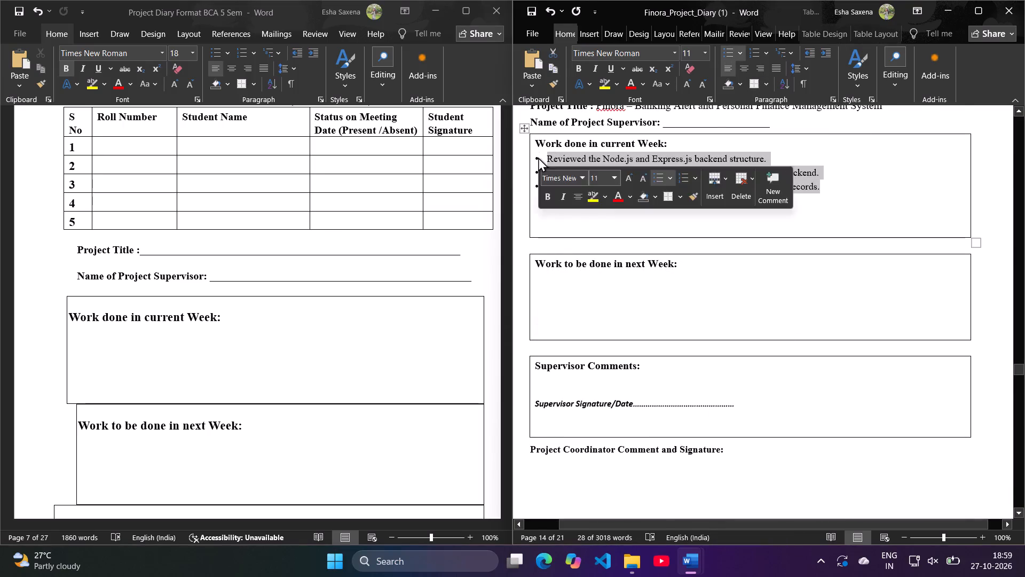
key("BackSpace")
key("BackSpace")
Clear the meeting date on the Week 4 page, keeping the Meeting Date label.
scroll(538, 161, "up", 1)
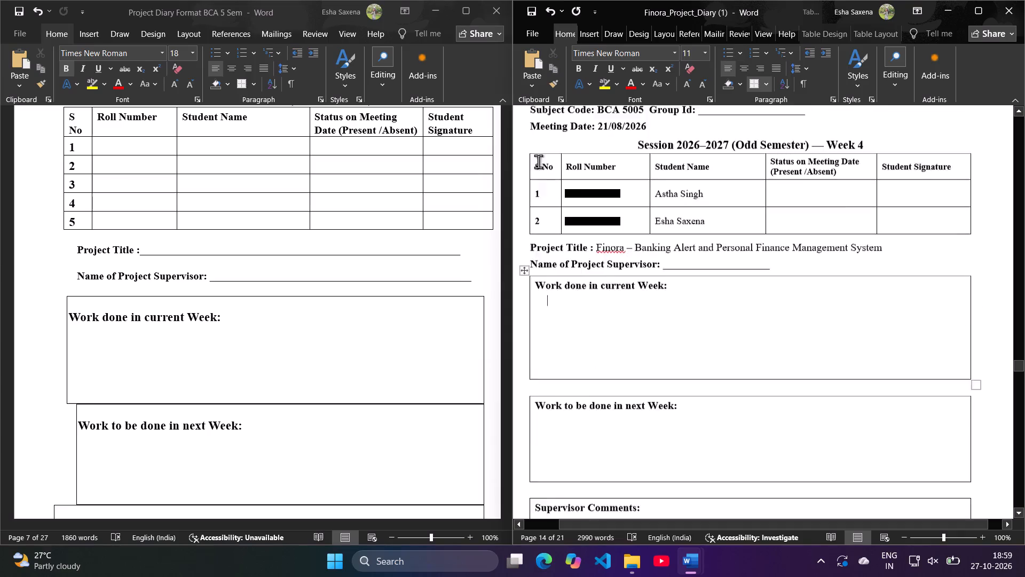
scroll(538, 161, "up", 1)
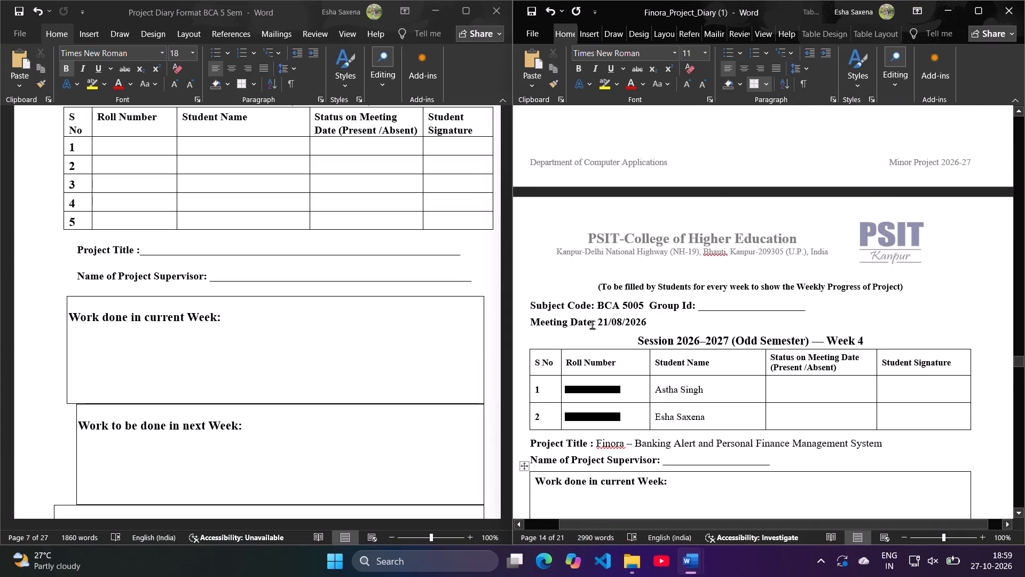
left_click(645, 323)
left_click_drag(645, 323, 598, 320)
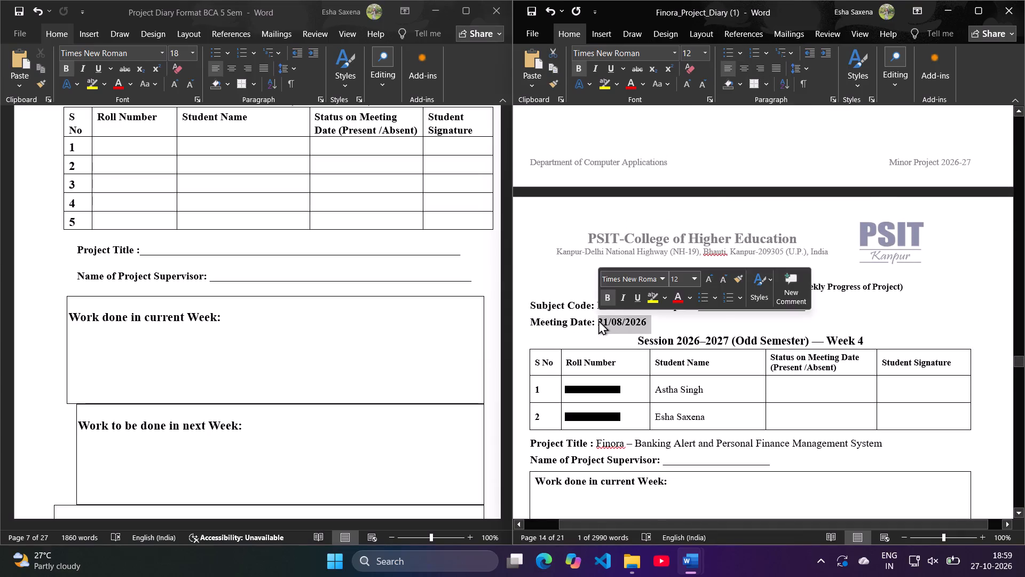
key("BackSpace")
Delete the bullet items under both Work to be done in next Week and Work done in current Week for Week 3.
scroll(598, 320, "up", 1)
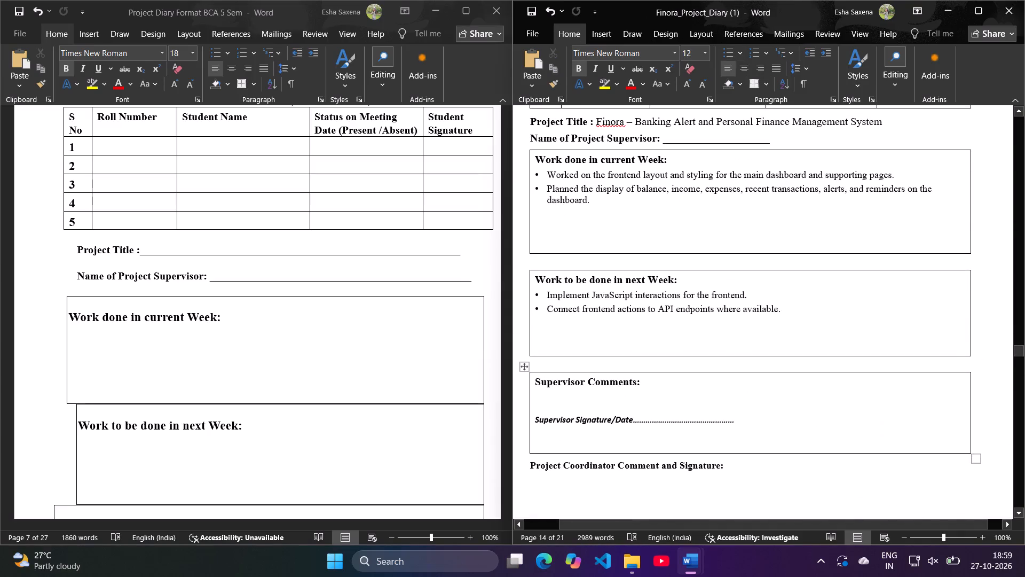
left_click_drag(789, 314, 535, 292)
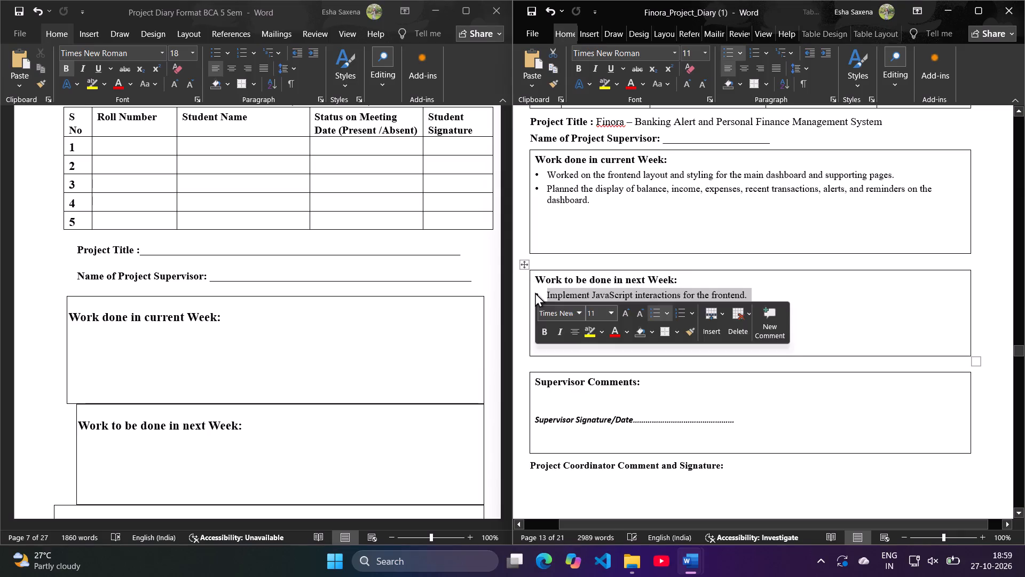
key("BackSpace")
key("BackSpace")
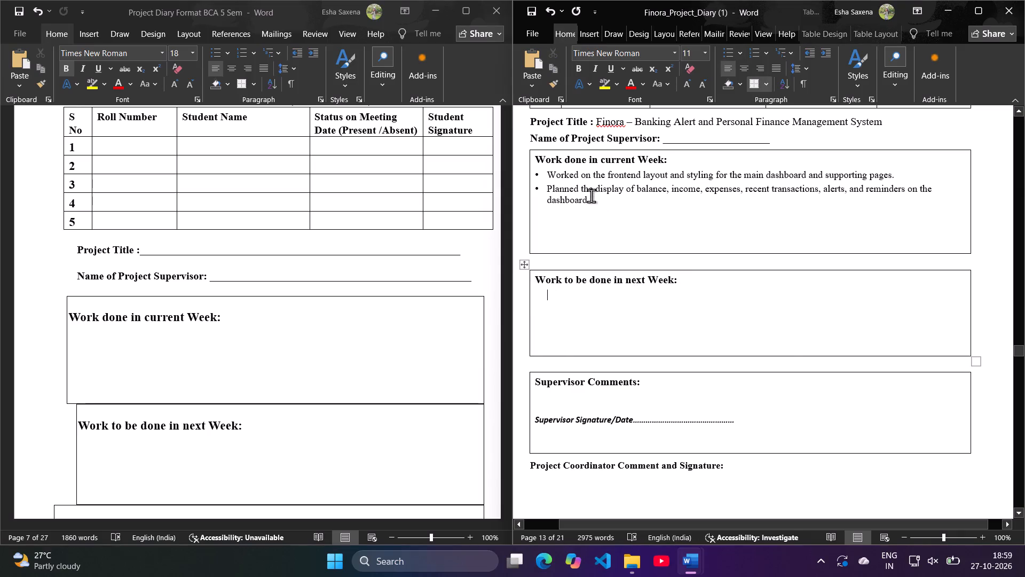
left_click_drag(591, 196, 534, 170)
key("BackSpace")
key("BackSpace")
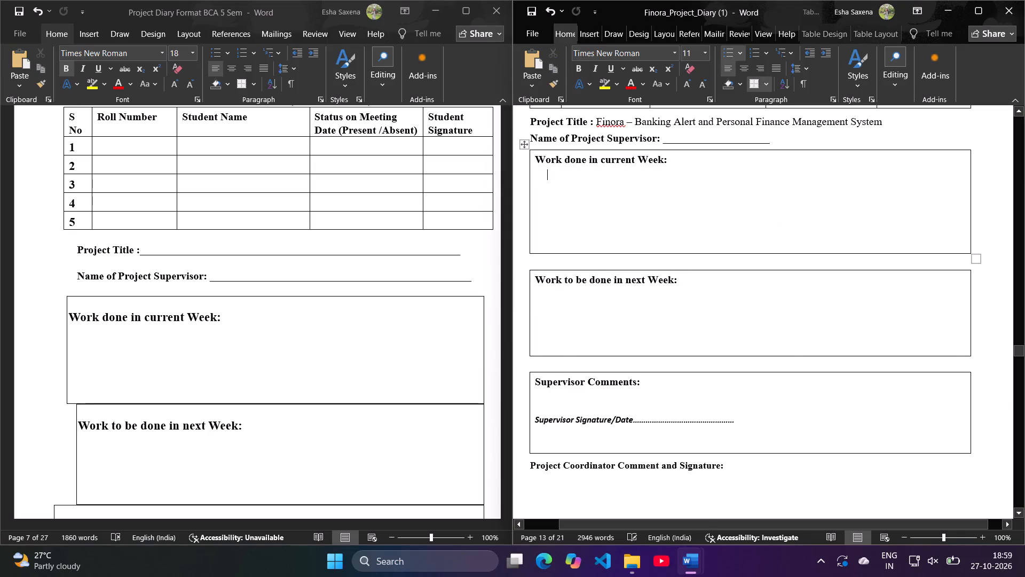
Clear the meeting date on the Week 3 page, keeping the Meeting Date label.
scroll(534, 170, "up", 1)
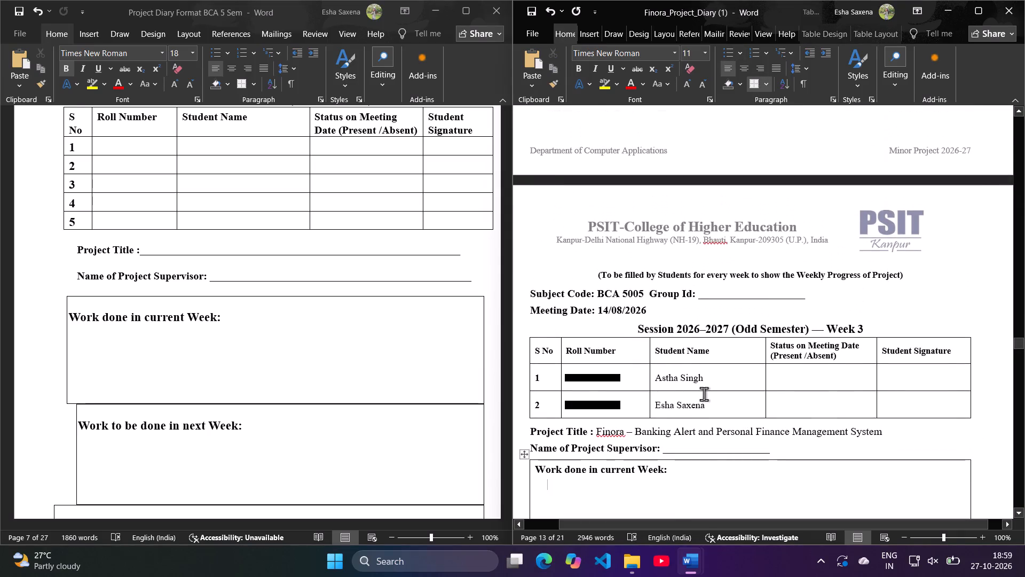
left_click(666, 316)
left_click_drag(666, 316, 601, 310)
key("BackSpace")
Delete the bullet items under both Work done in current Week and Work to be done in next Week for Week 2.
scroll(601, 310, "up", 1)
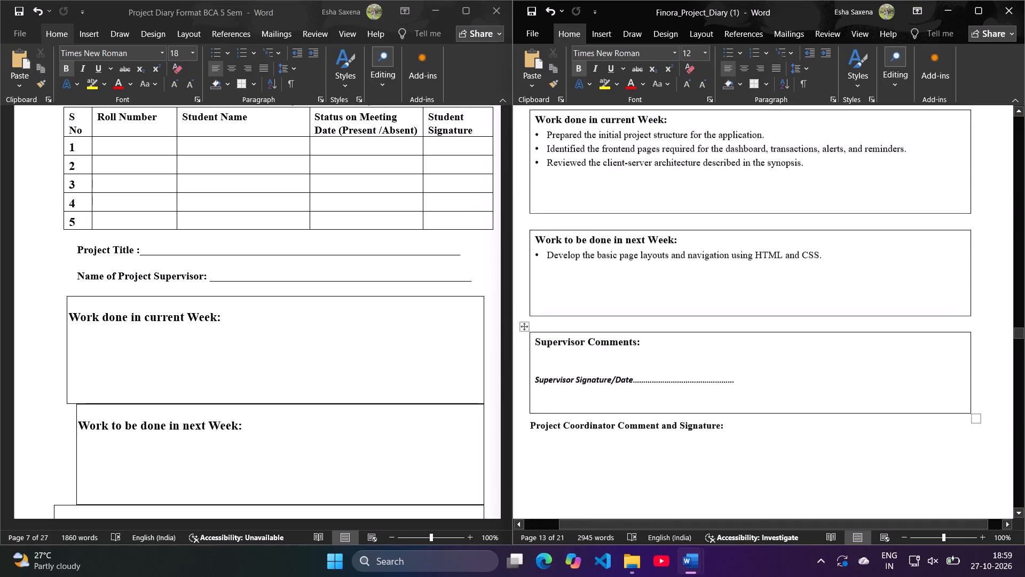
scroll(645, 358, "up", 1)
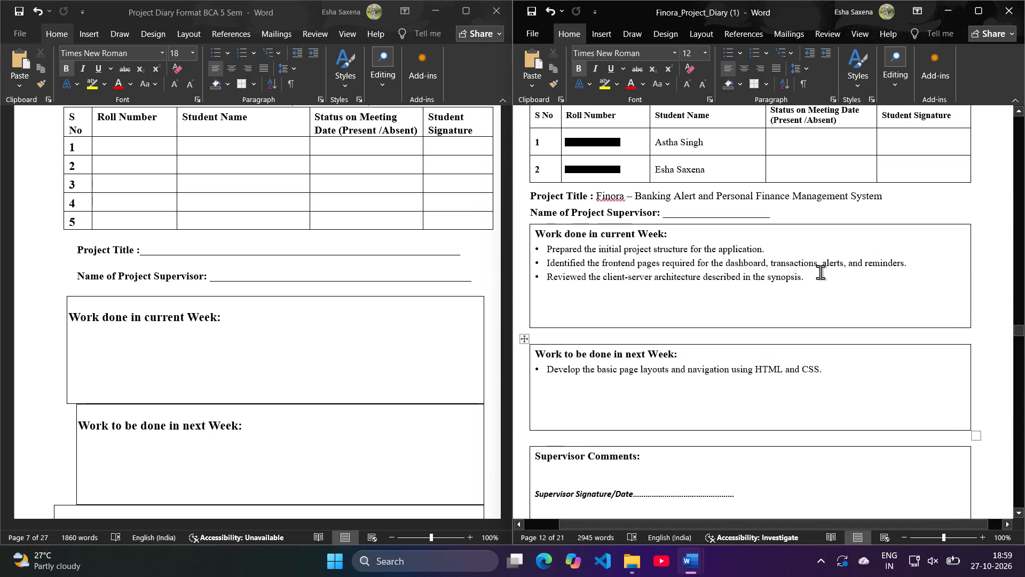
left_click_drag(800, 276, 538, 252)
key("BackSpace")
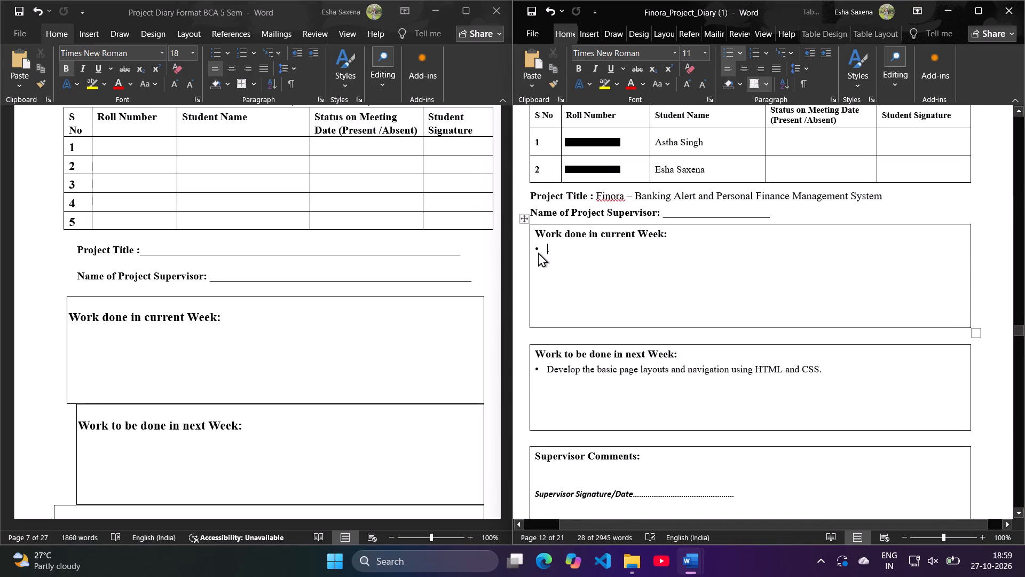
key("BackSpace")
left_click_drag(837, 367, 724, 365)
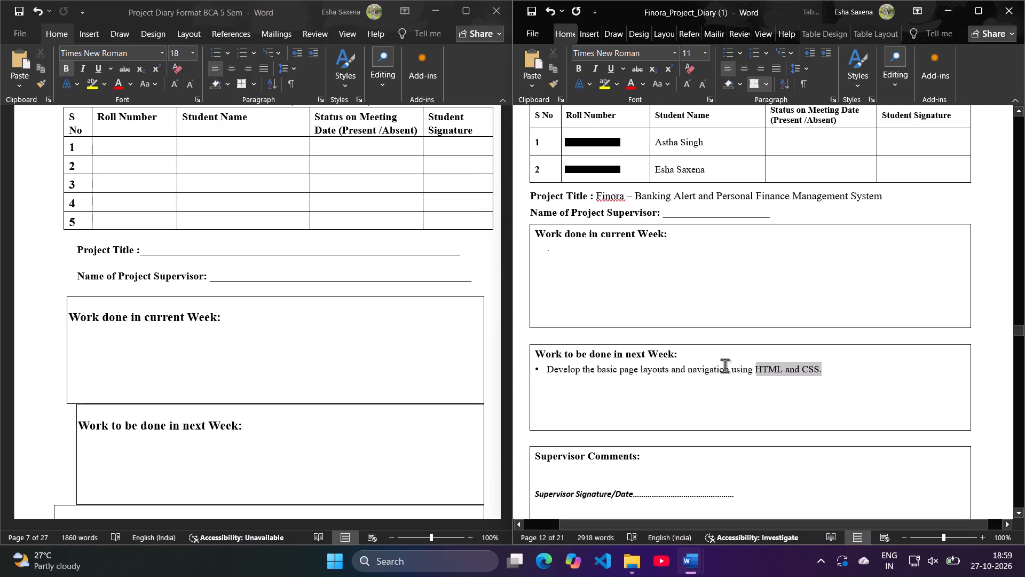
left_click_drag(724, 365, 537, 380)
key("BackSpace")
key("BackSpace")
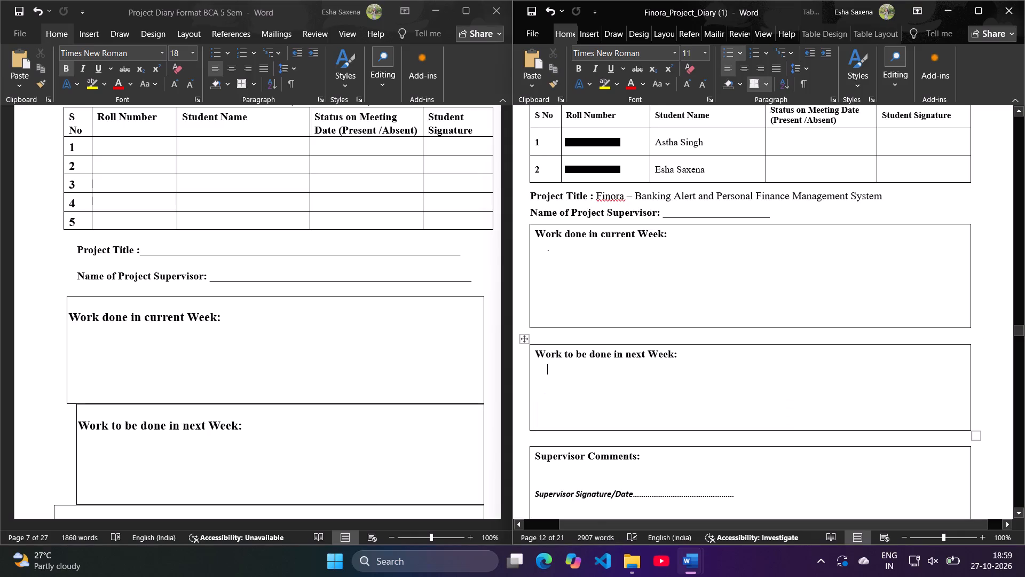
Clear the meeting date on the Week 2 page, keeping the Meeting Date label.
scroll(677, 226, "up", 1)
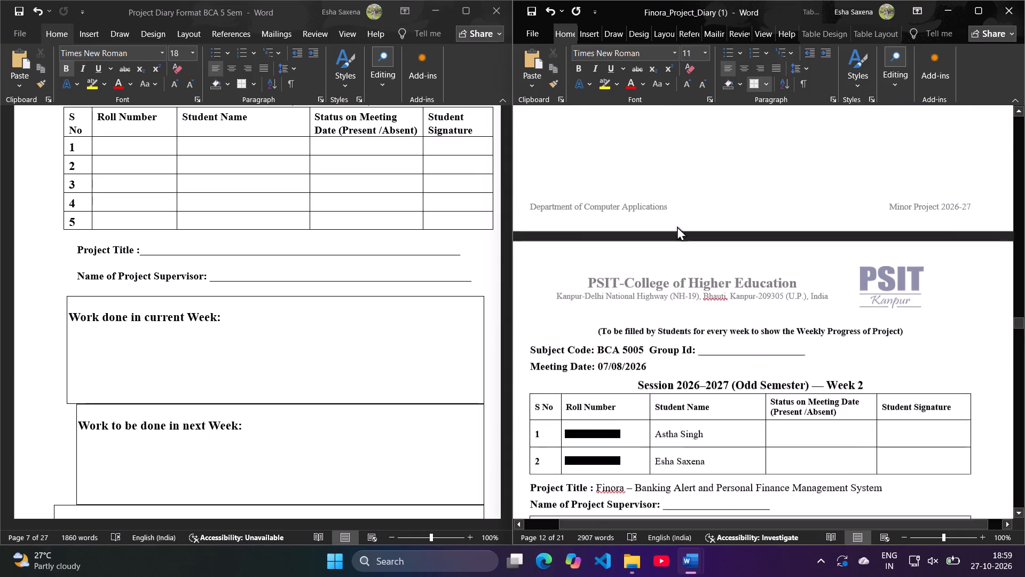
left_click_drag(648, 373, 601, 374)
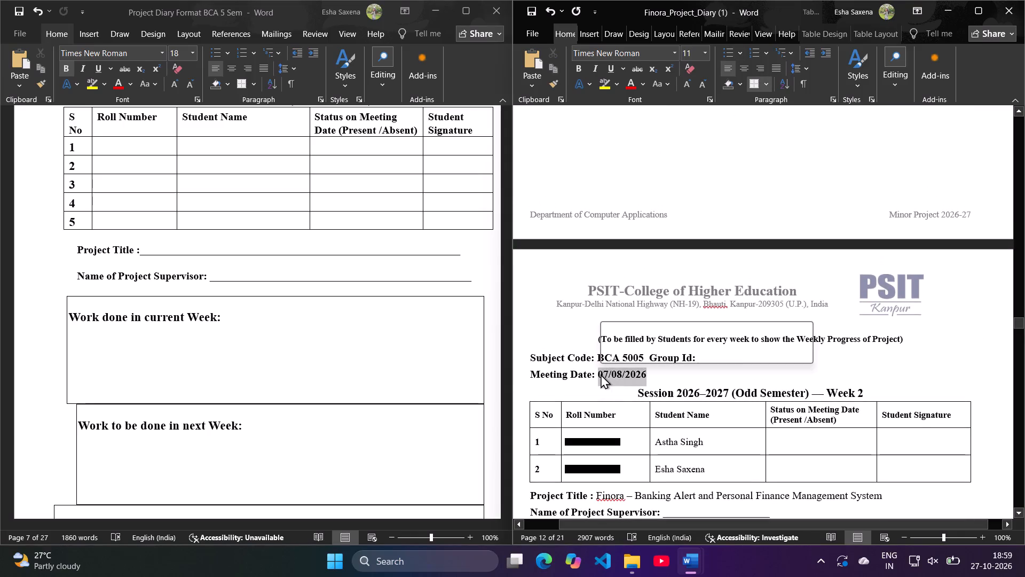
key("BackSpace")
Delete the text of both bullet items under Work to be done in next Week for Week 1.
scroll(674, 231, "up", 1)
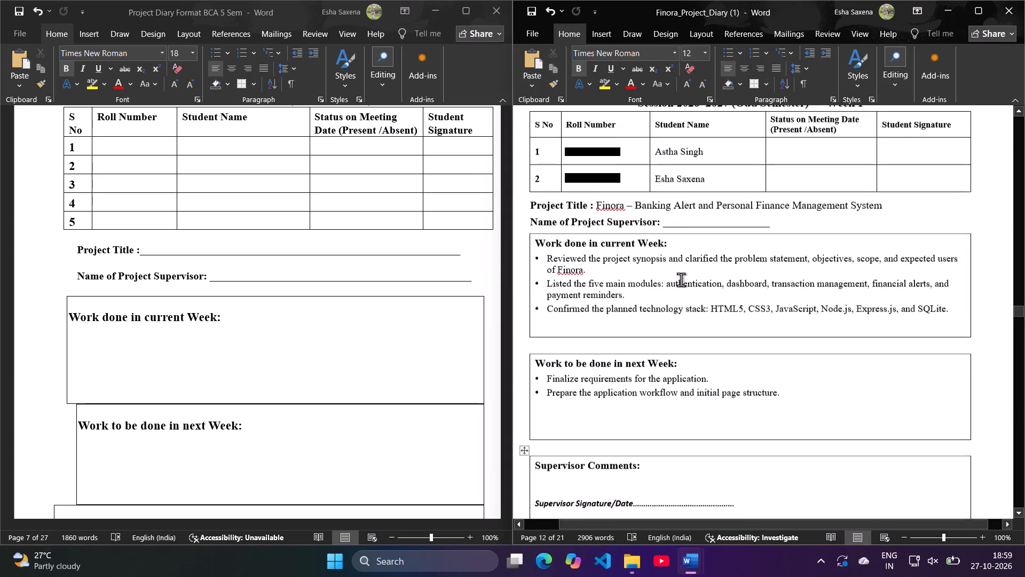
left_click_drag(783, 411, 530, 389)
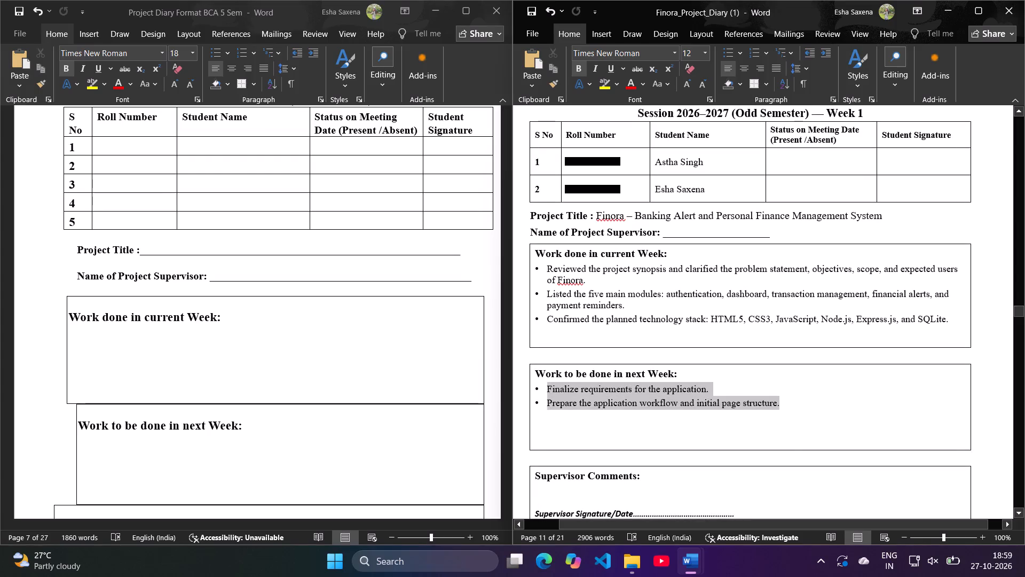
left_click_drag(530, 389, 531, 388)
key("BackSpace")
Delete all the bullet items under Work done in current Week for Week 1, keeping the box heading.
triple_click(748, 330)
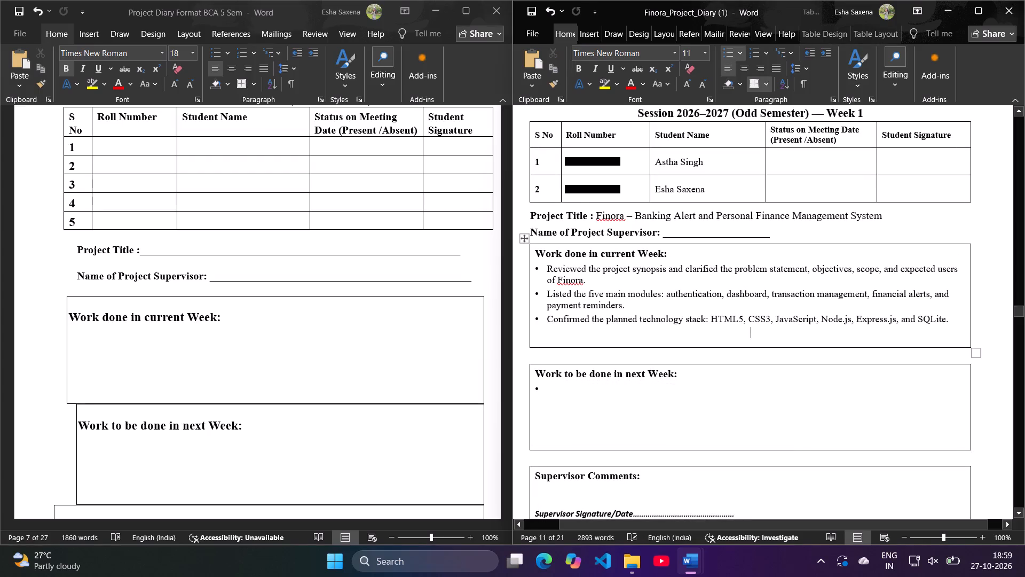
left_click(748, 330)
left_click(545, 269)
left_click_drag(545, 269, 708, 324)
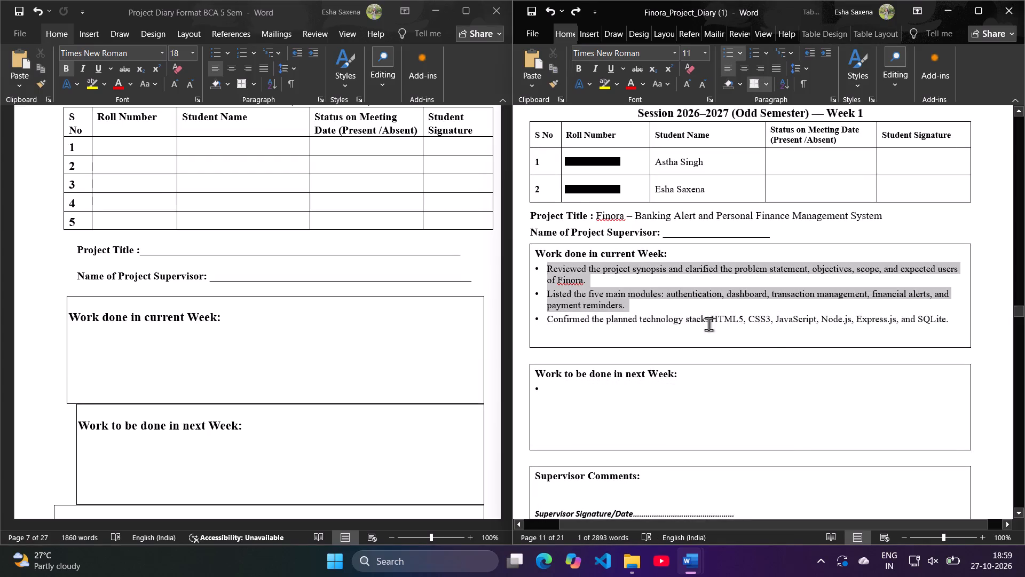
left_click_drag(708, 324, 952, 319)
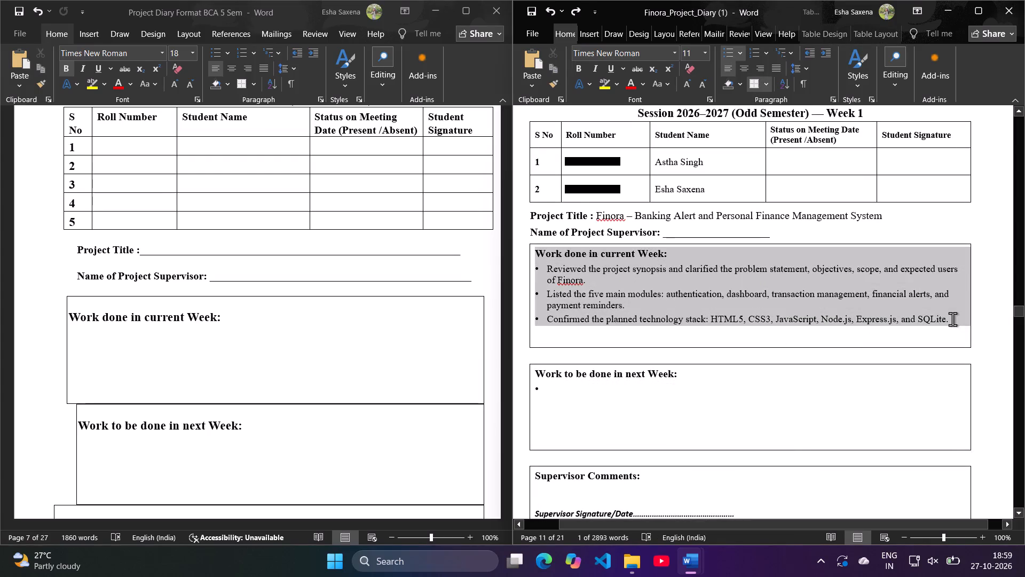
left_click_drag(952, 319, 944, 320)
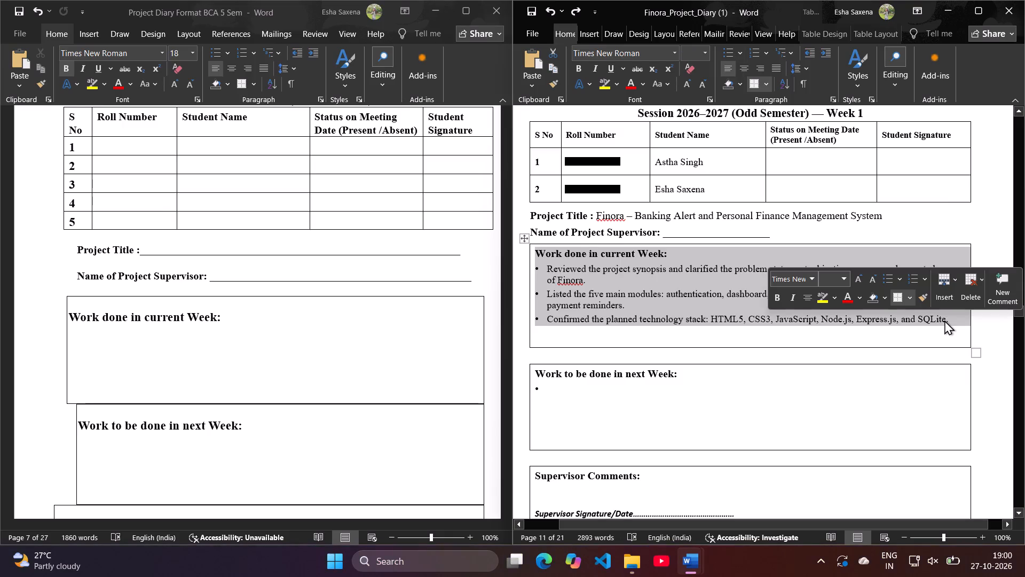
left_click(944, 320)
left_click(944, 320)
left_click_drag(944, 320, 608, 282)
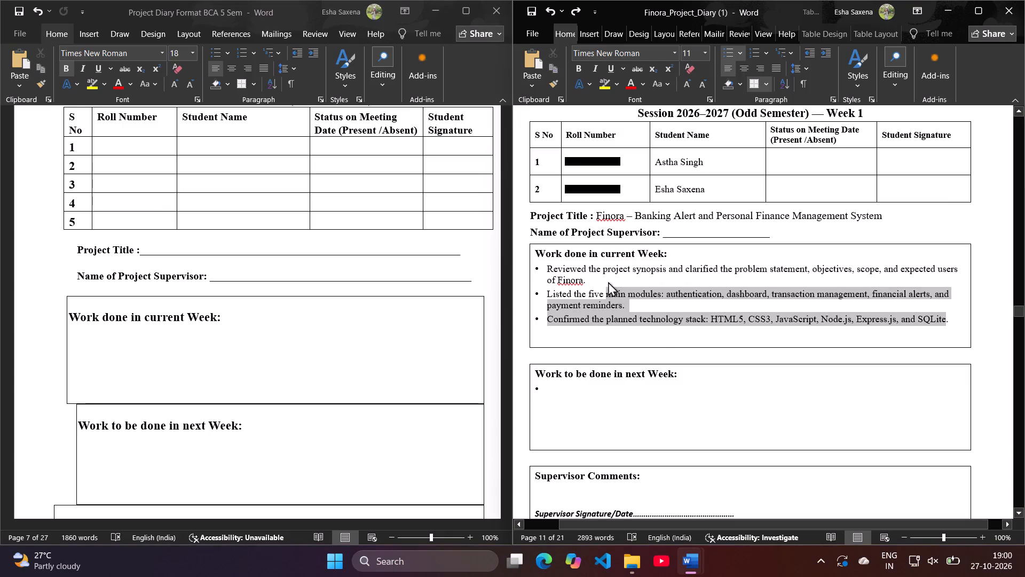
left_click_drag(608, 282, 551, 264)
key("BackSpace")
key("BackSpace")
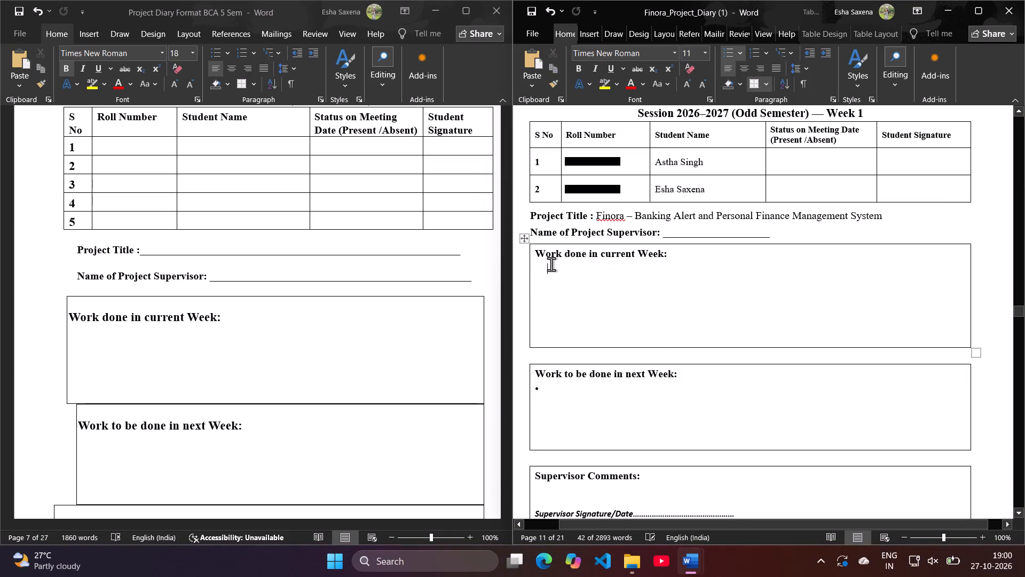
Review the Finora diary's front pages from Week 1 back to the cover, including the schedule, synopsis, certificate, declaration and program outcomes.
scroll(599, 326, "up", 1)
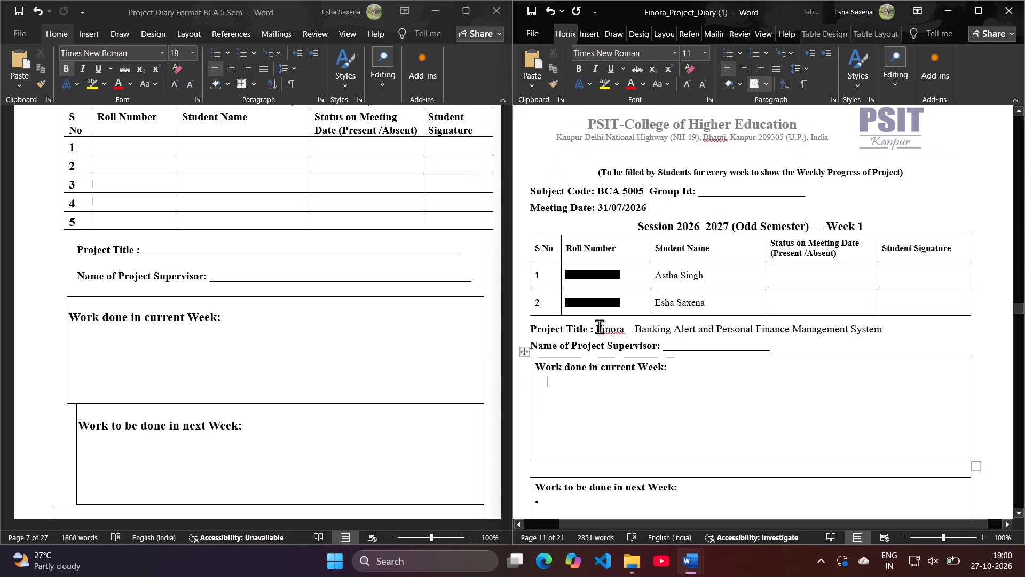
scroll(599, 326, "up", 1)
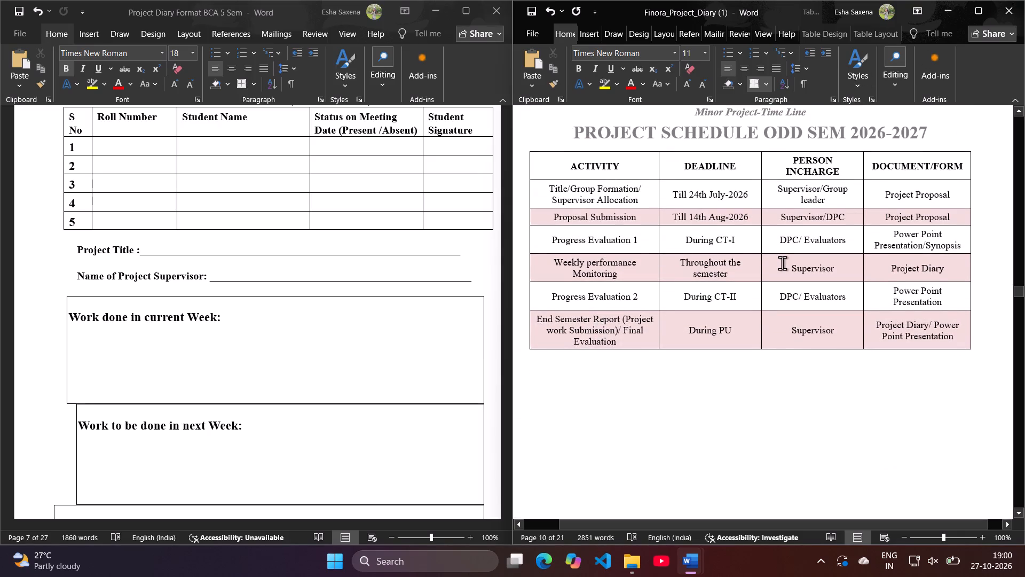
scroll(782, 263, "up", 2)
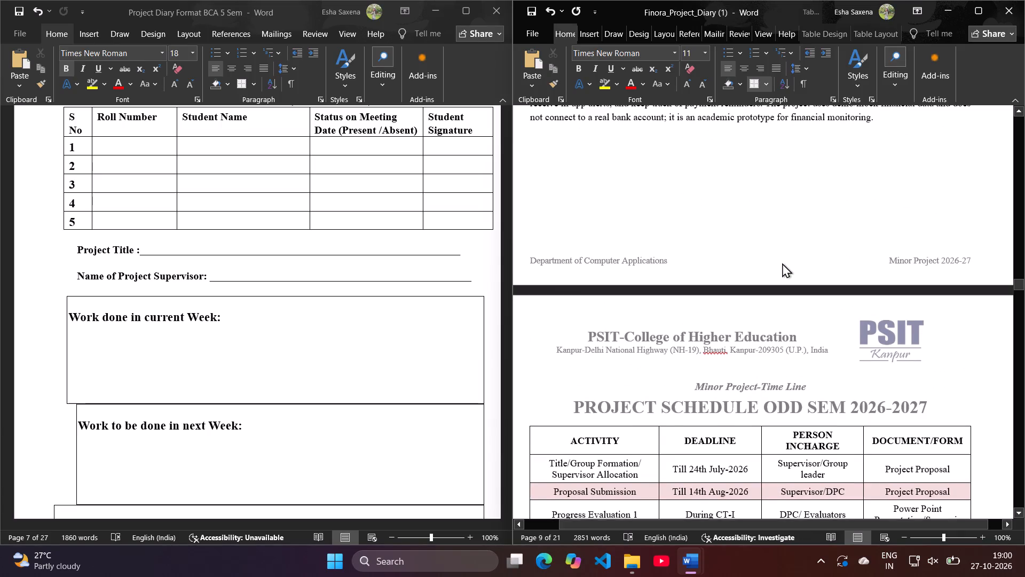
scroll(782, 263, "up", 2)
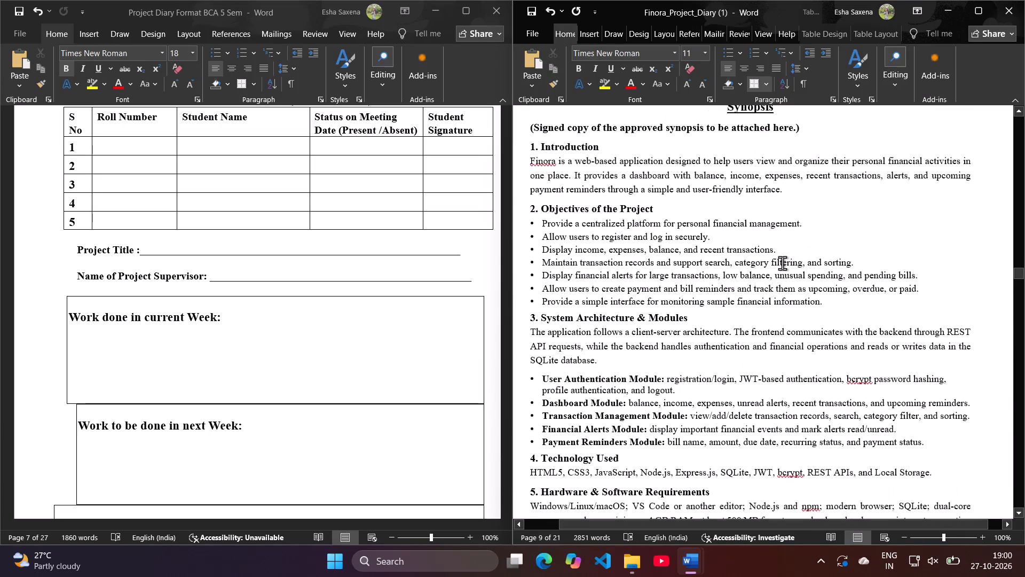
scroll(782, 263, "up", 1)
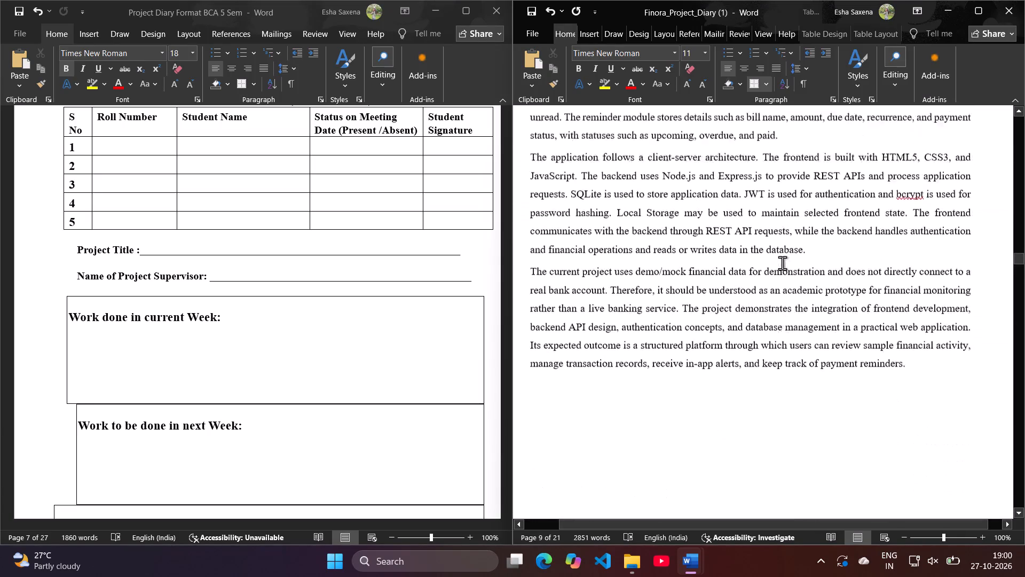
scroll(782, 263, "up", 2)
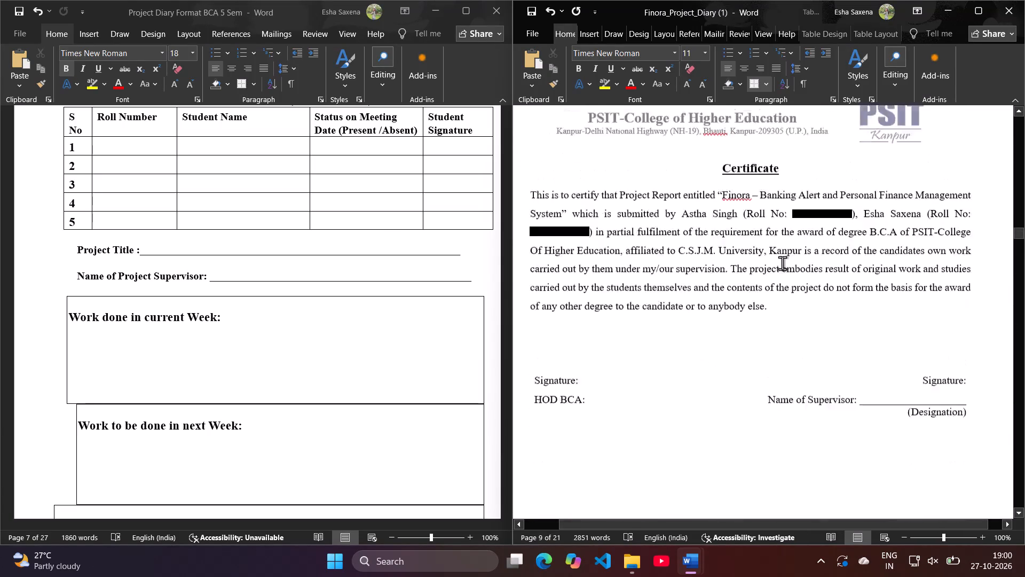
scroll(782, 263, "up", 2)
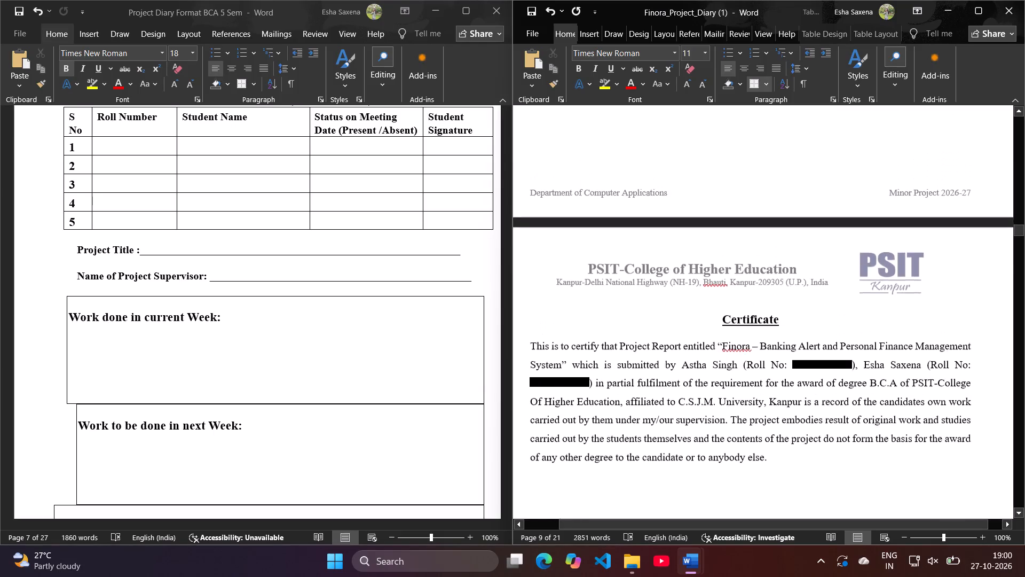
scroll(782, 263, "up", 2)
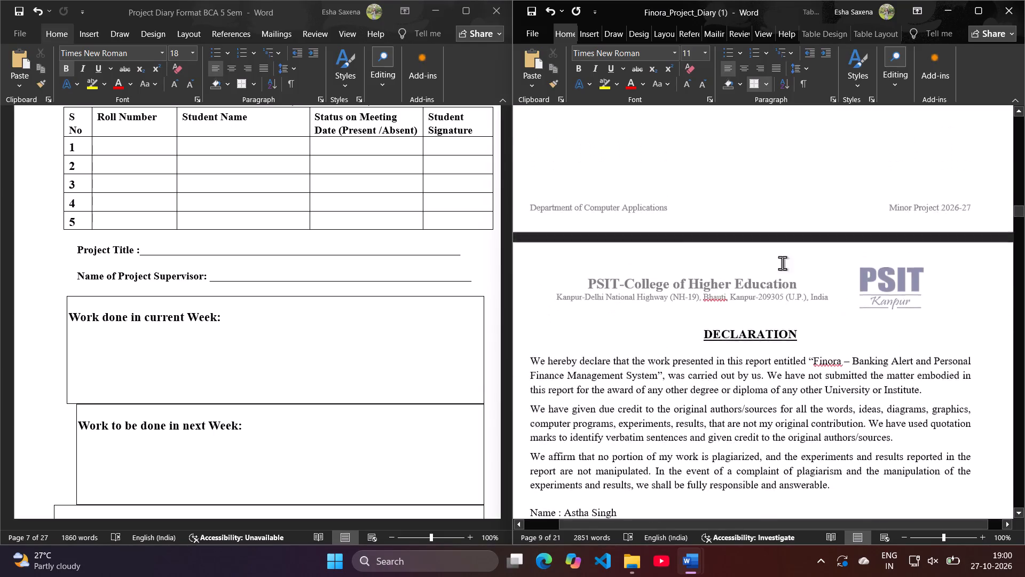
scroll(782, 263, "up", 1)
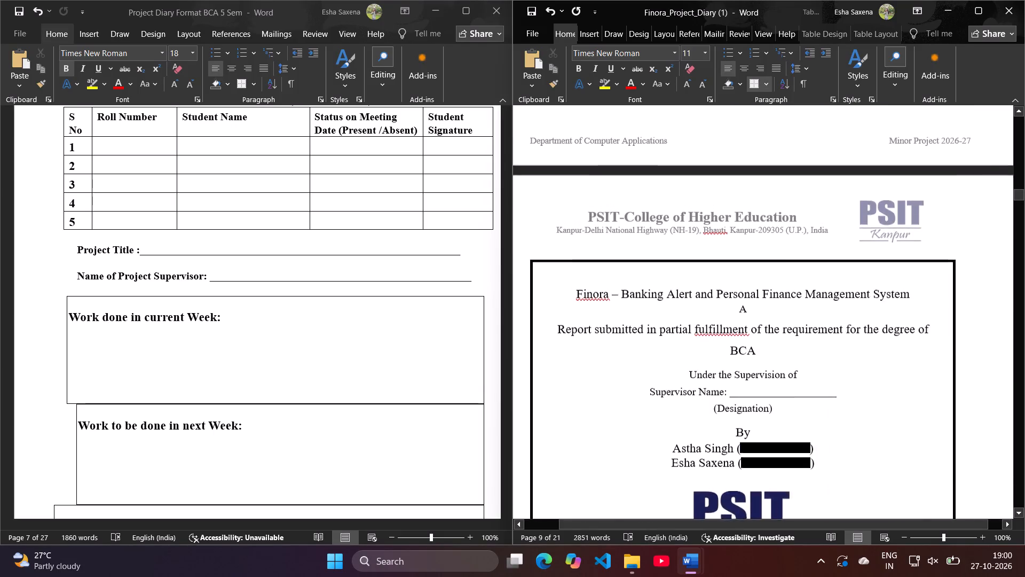
left_click_drag(783, 457, 787, 549)
scroll(813, 327, "up", 1)
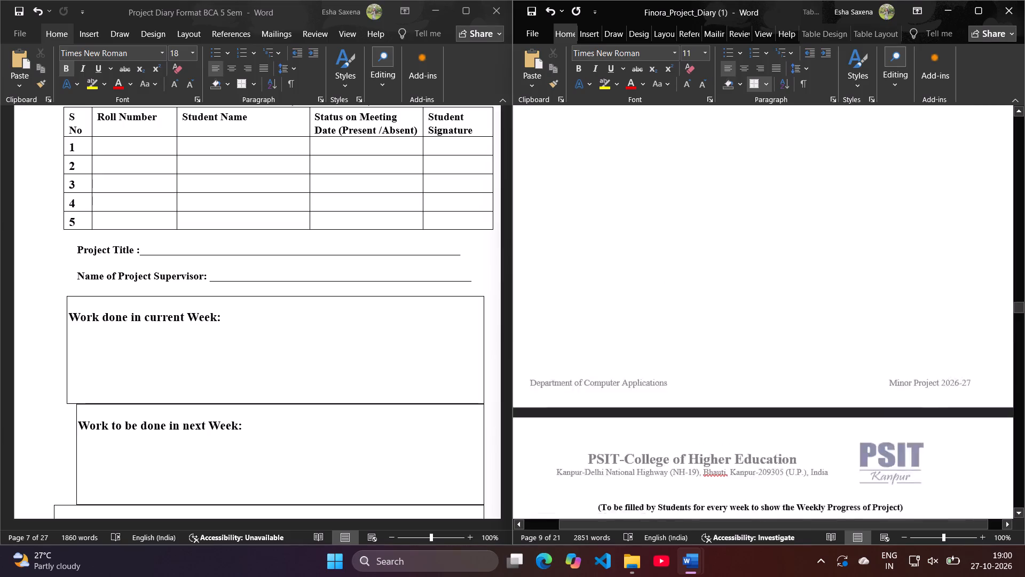
scroll(813, 327, "up", 3)
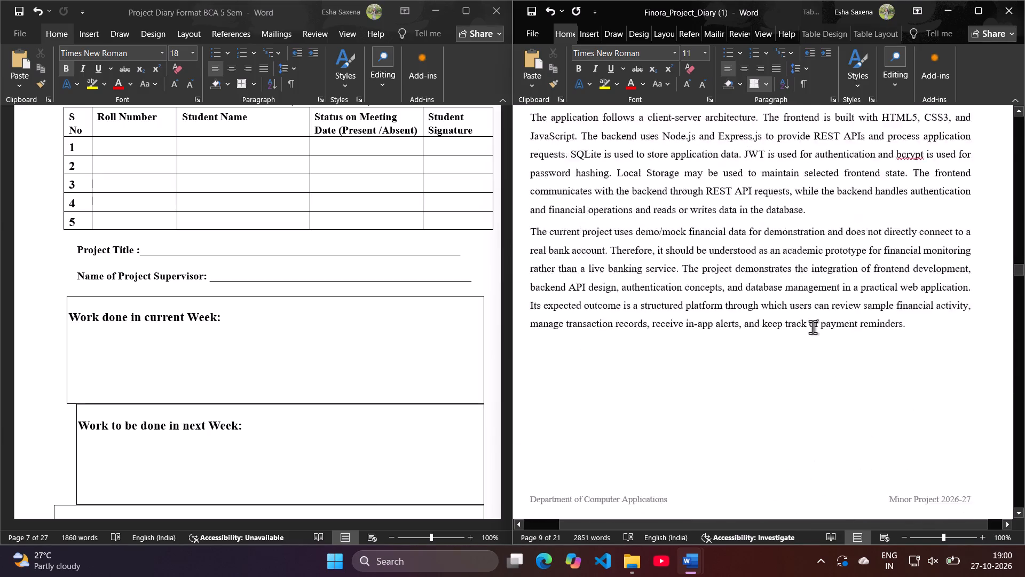
scroll(813, 327, "up", 3)
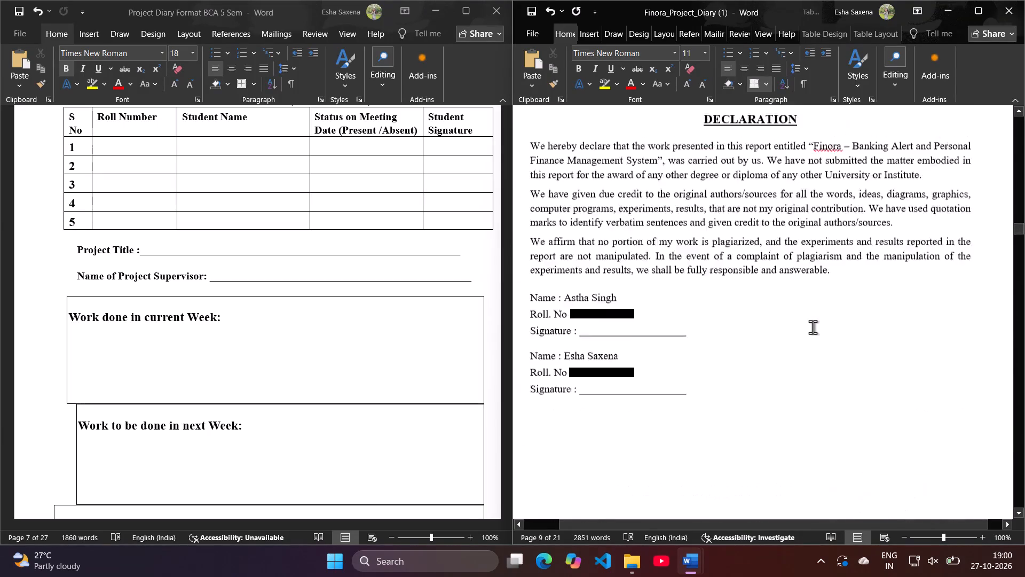
scroll(813, 327, "up", 3)
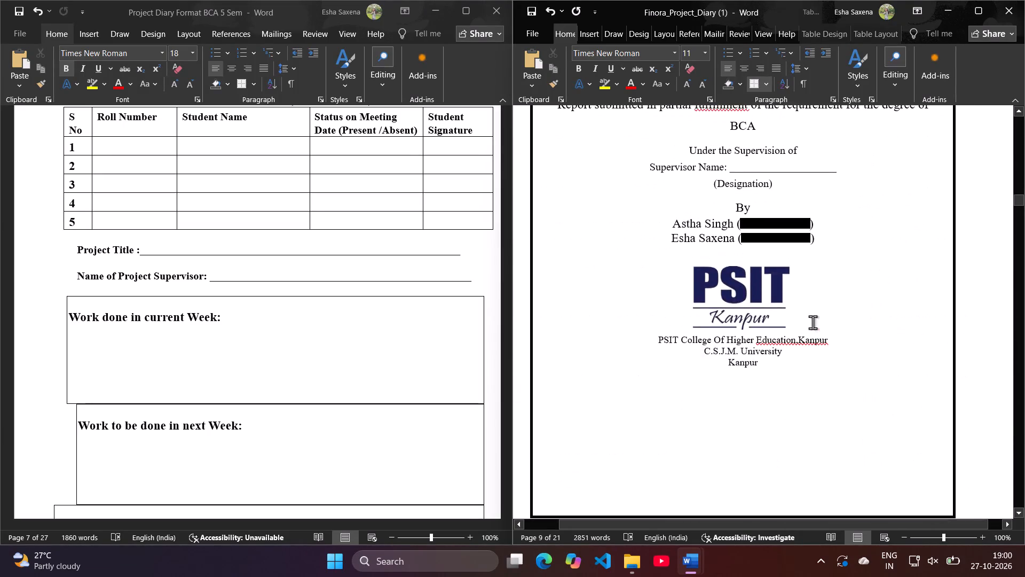
scroll(813, 321, "up", 3)
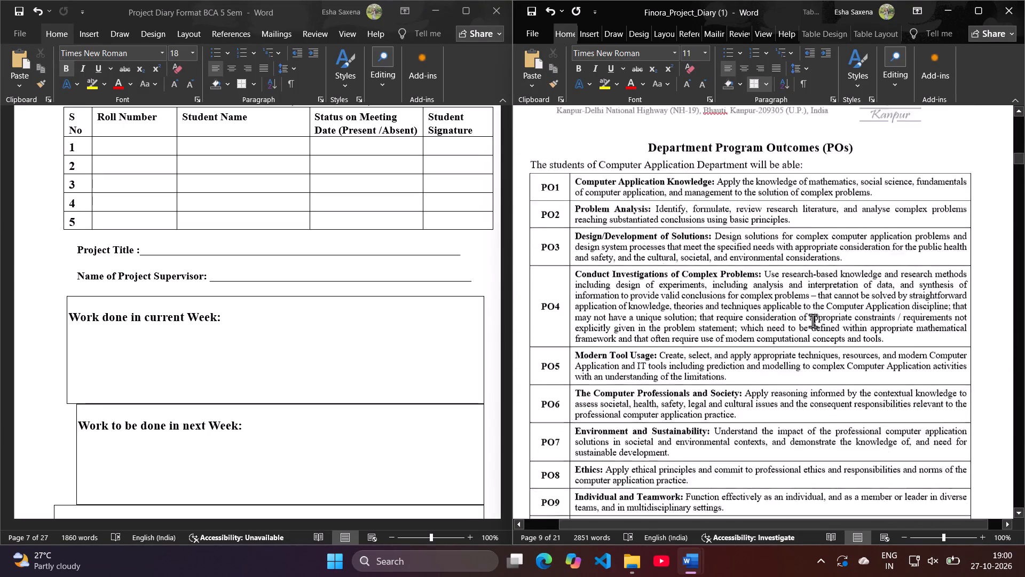
scroll(813, 321, "up", 4)
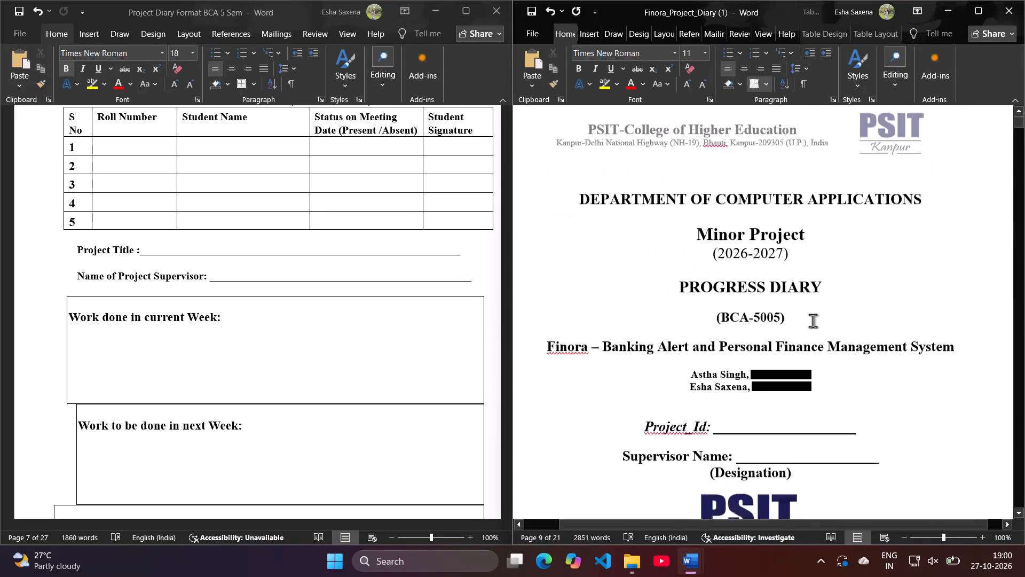
scroll(813, 321, "up", 1)
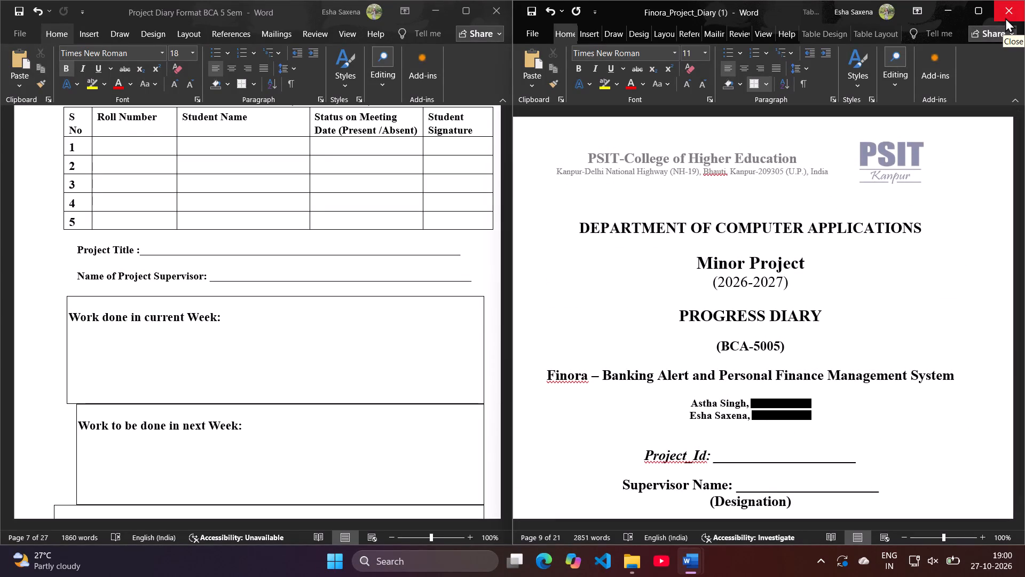
Close the Finora_Project_Diary (1) document, saving its changes in the Downloads folder.
left_click(1005, 18)
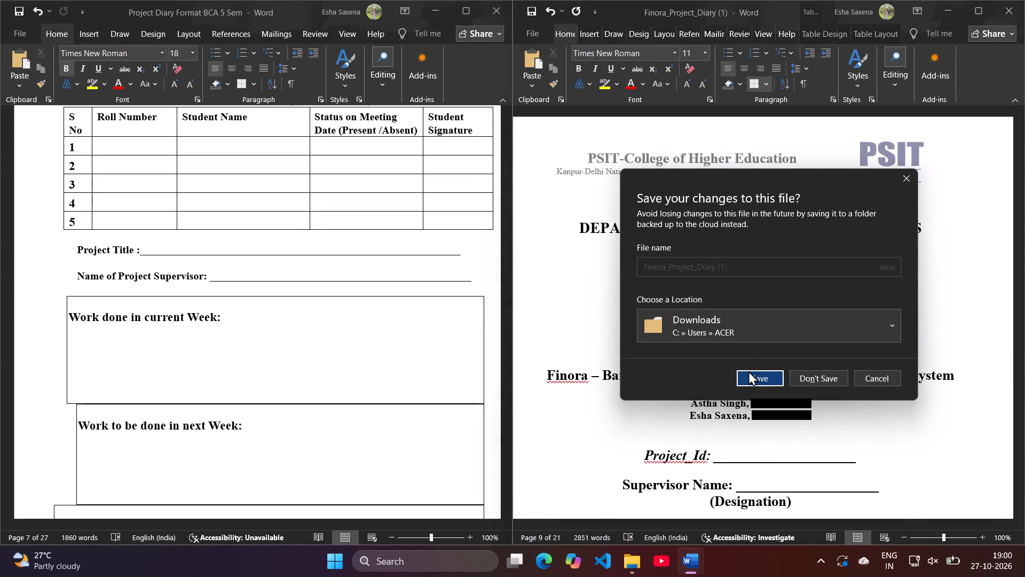
left_click(748, 371)
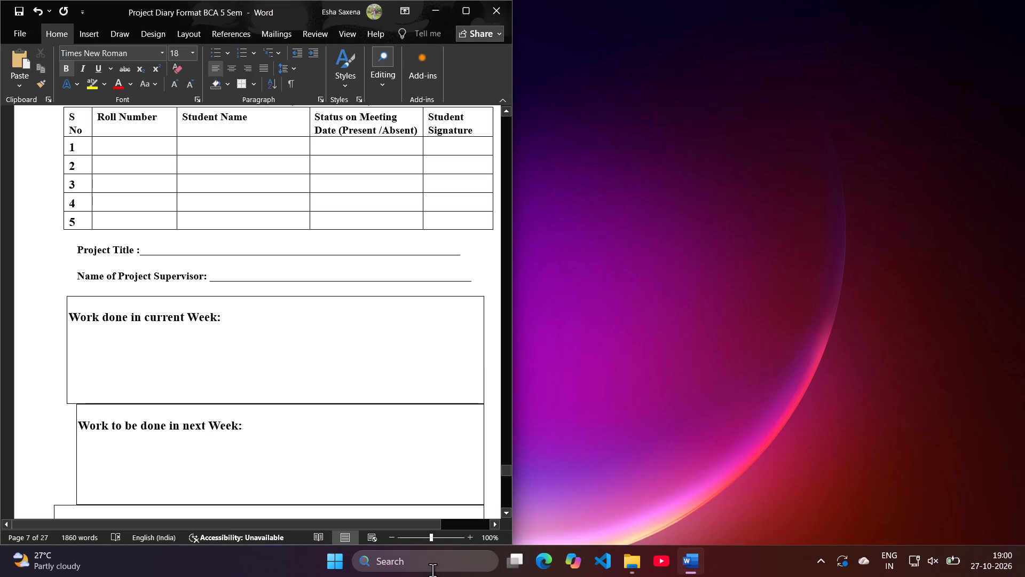
Open the Windows search with its list of recent searches.
left_click(432, 570)
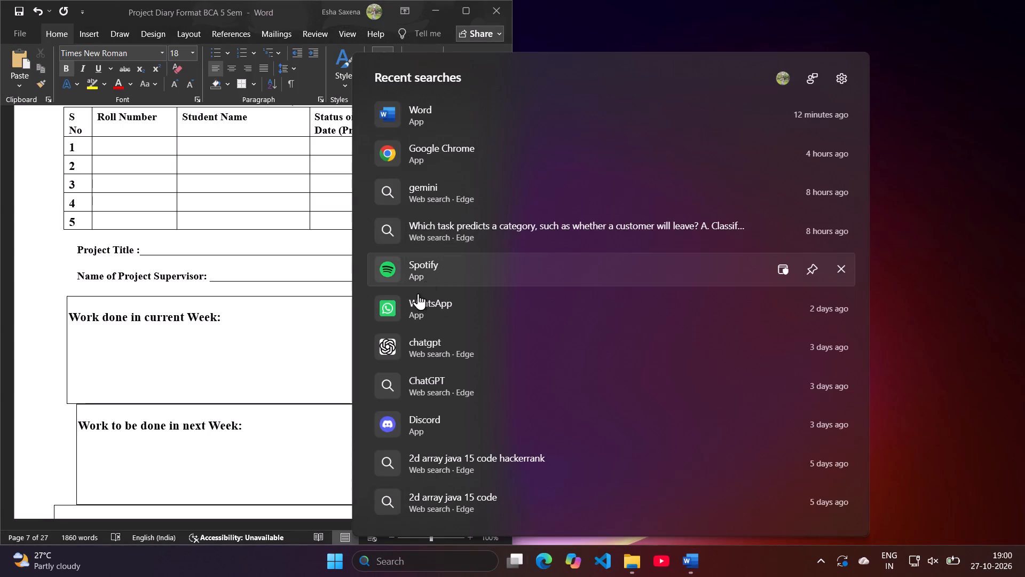
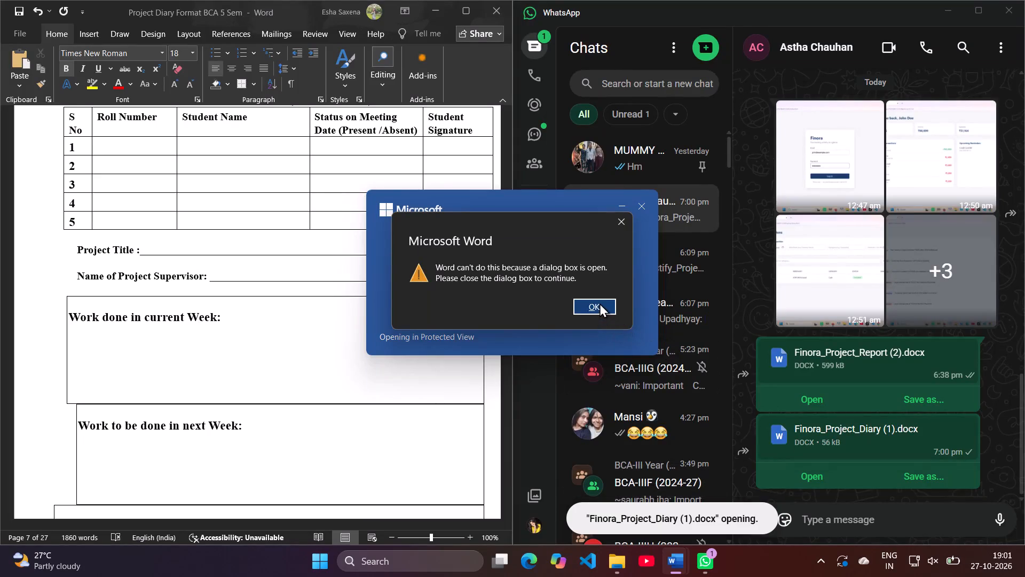
Check the cover page of the shared Finora_Project_Diary (1) document and close that document.
left_click(600, 303)
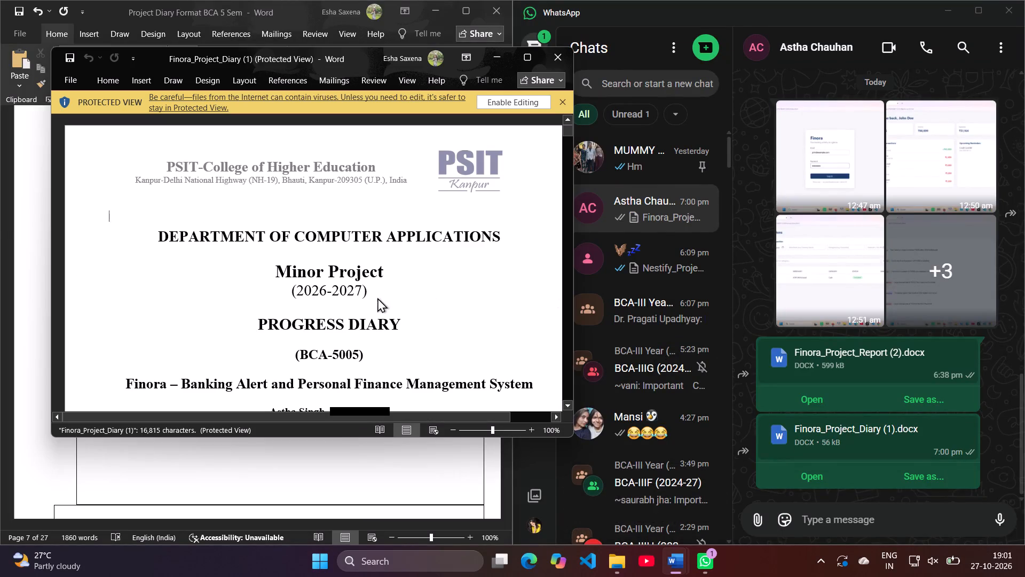
scroll(377, 298, "down", 1)
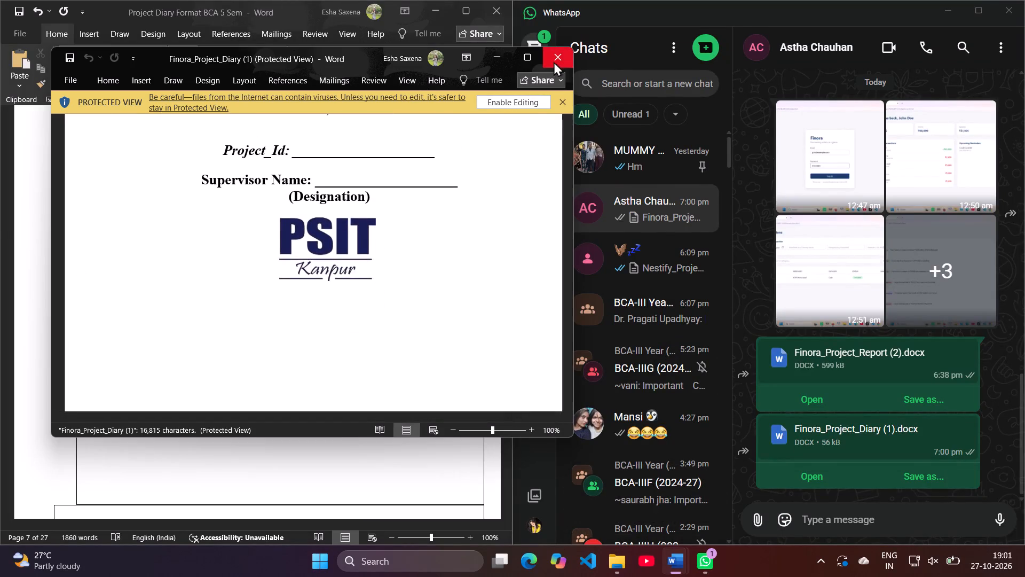
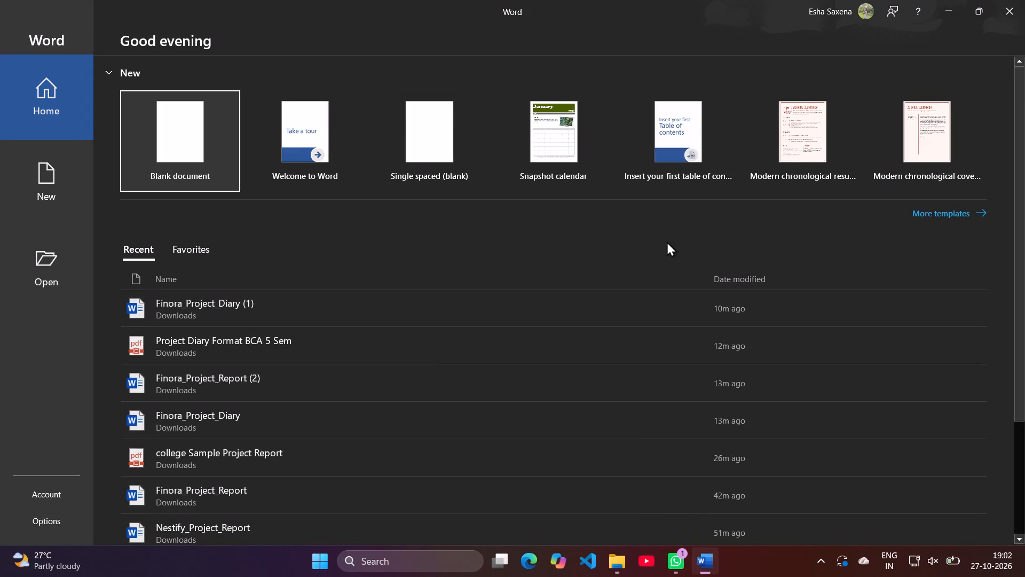
Bring up the available file actions for the recent document Finora_Project_Diary (1).
right_click(162, 303)
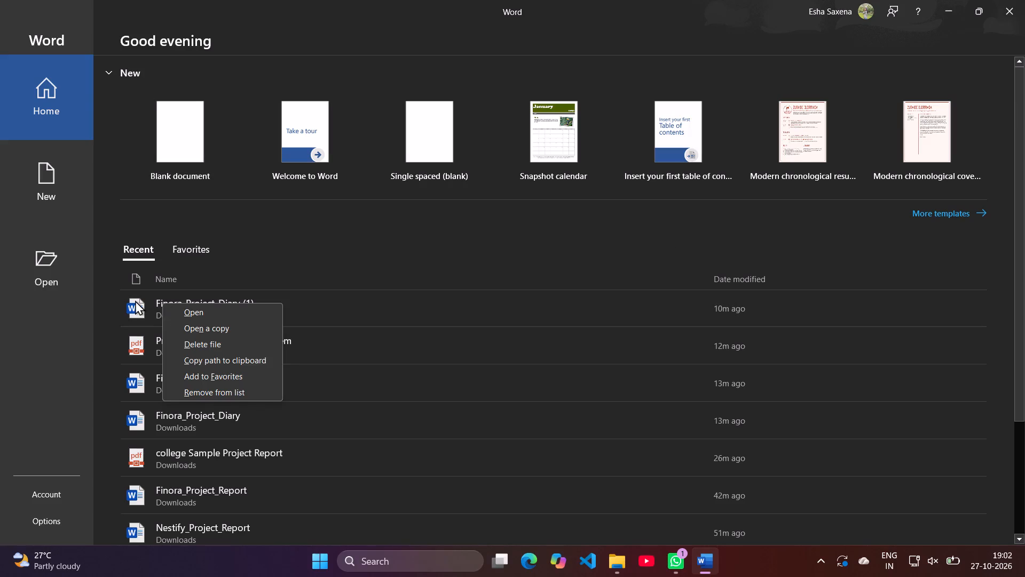
Reopen the recent Finora_Project_Diary (1) document and glance through its closing supervisor grading and Week 9 pages.
left_click(135, 300)
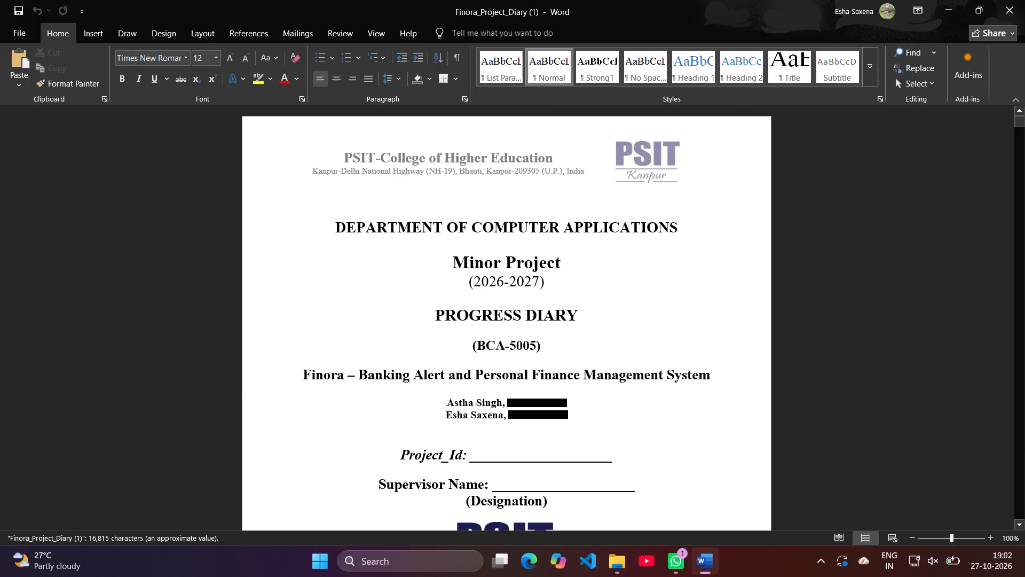
scroll(238, 377, "down", 11)
scroll(238, 377, "up", 1)
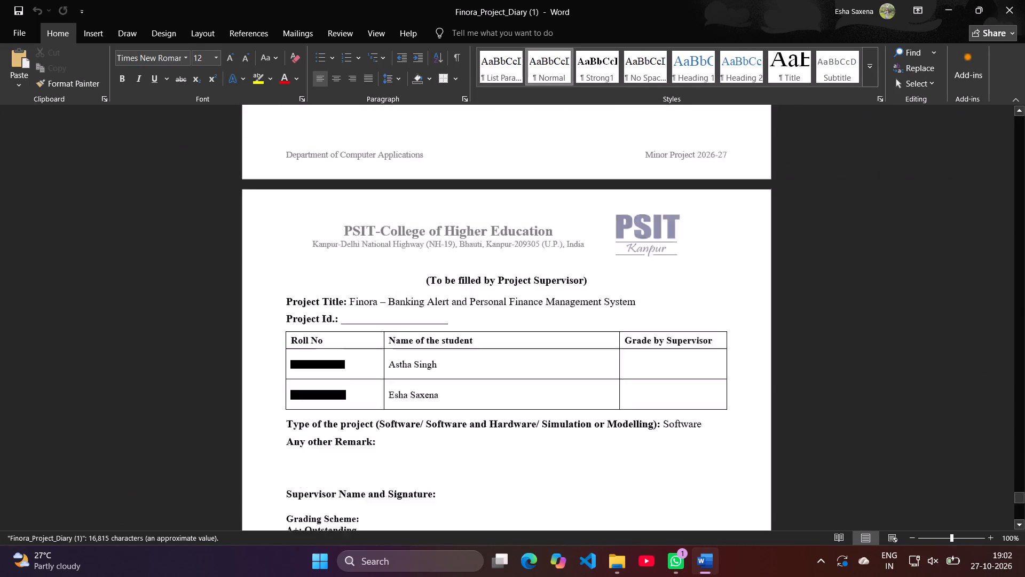
scroll(238, 377, "up", 1)
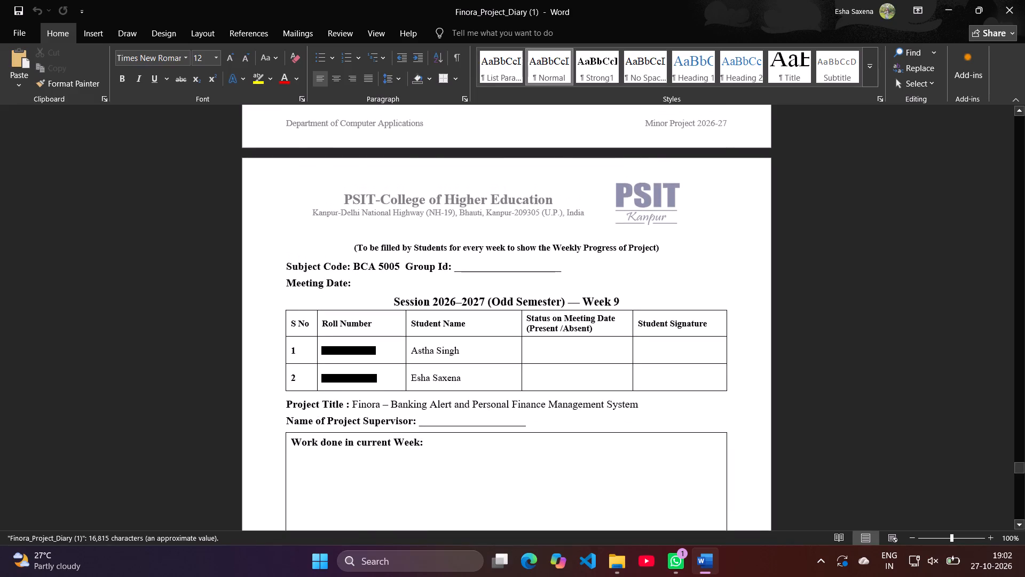
Save a copy of the diary as a PDF in the Downloads folder, named after Finora_Project_Diary (1).
left_click(21, 26)
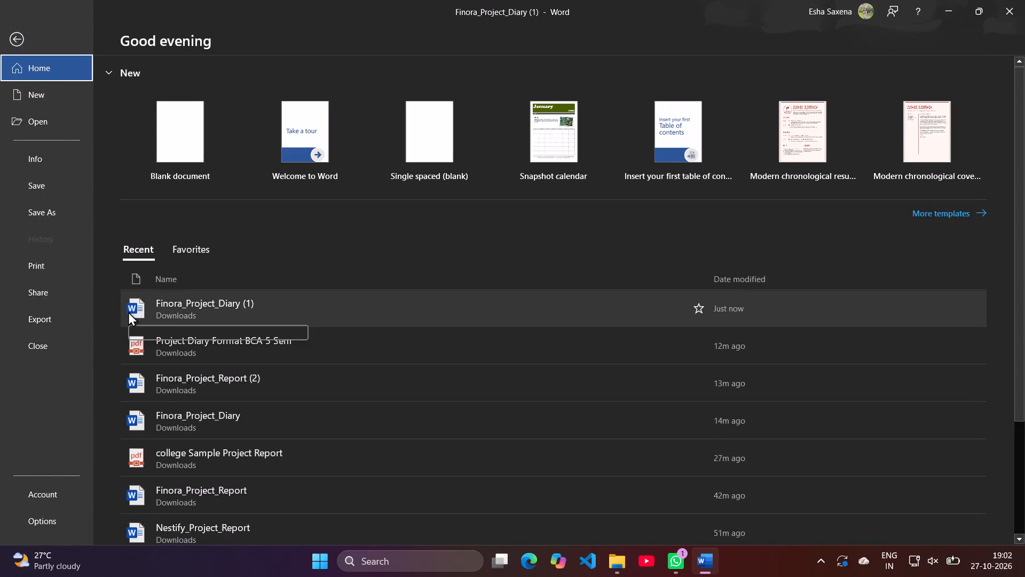
left_click(45, 209)
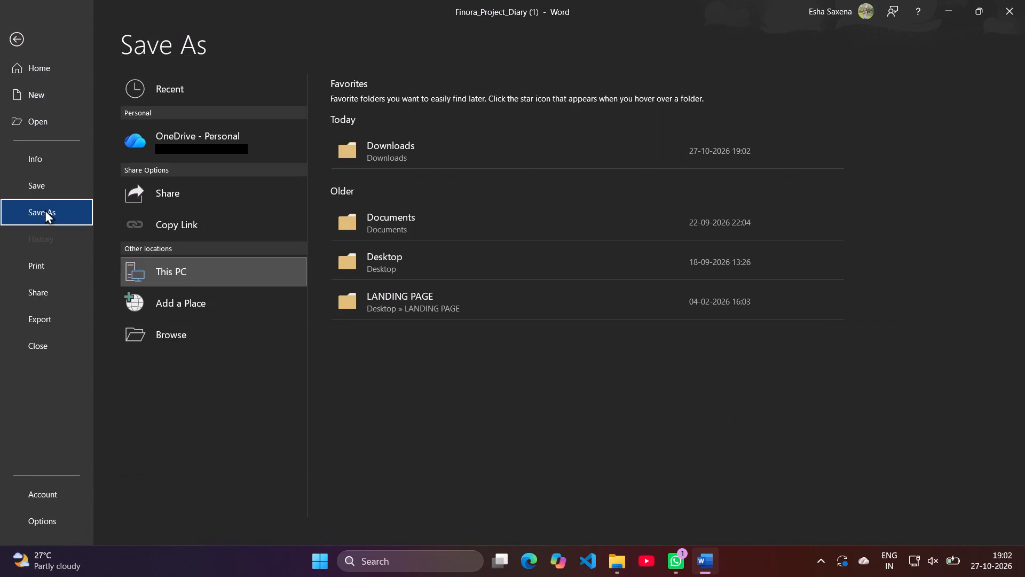
left_click(177, 327)
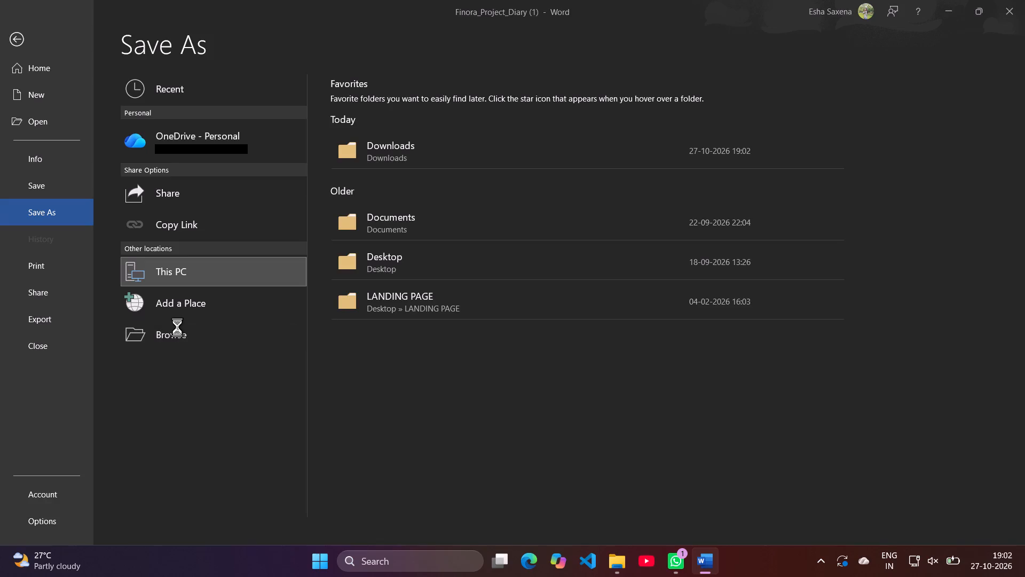
left_click(208, 124)
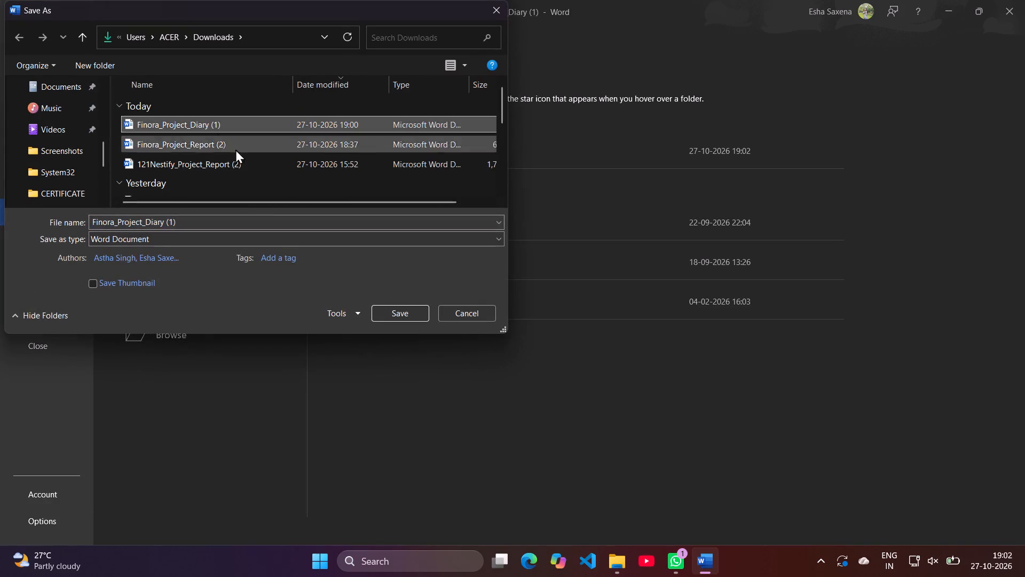
left_click(290, 231)
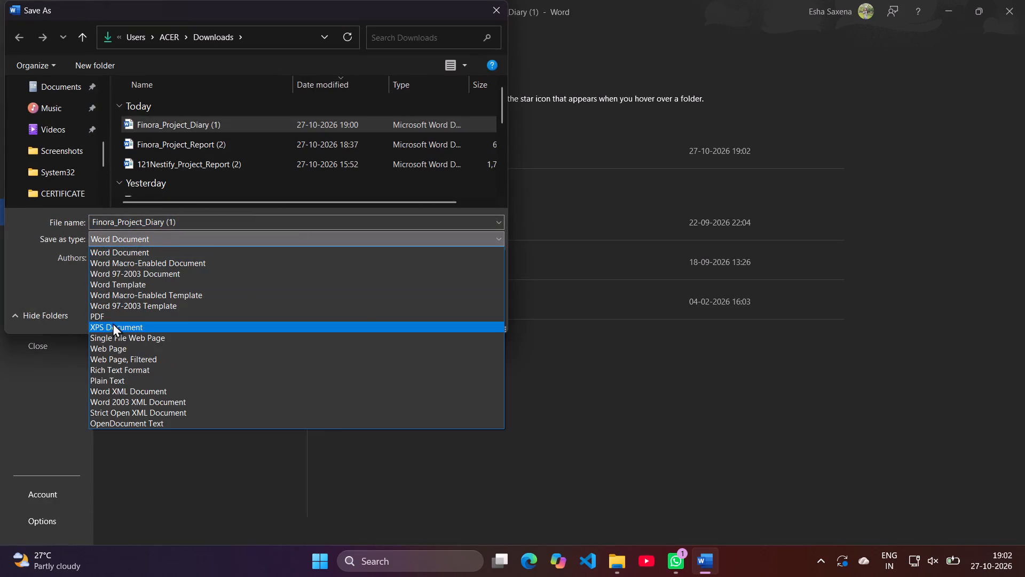
left_click(110, 314)
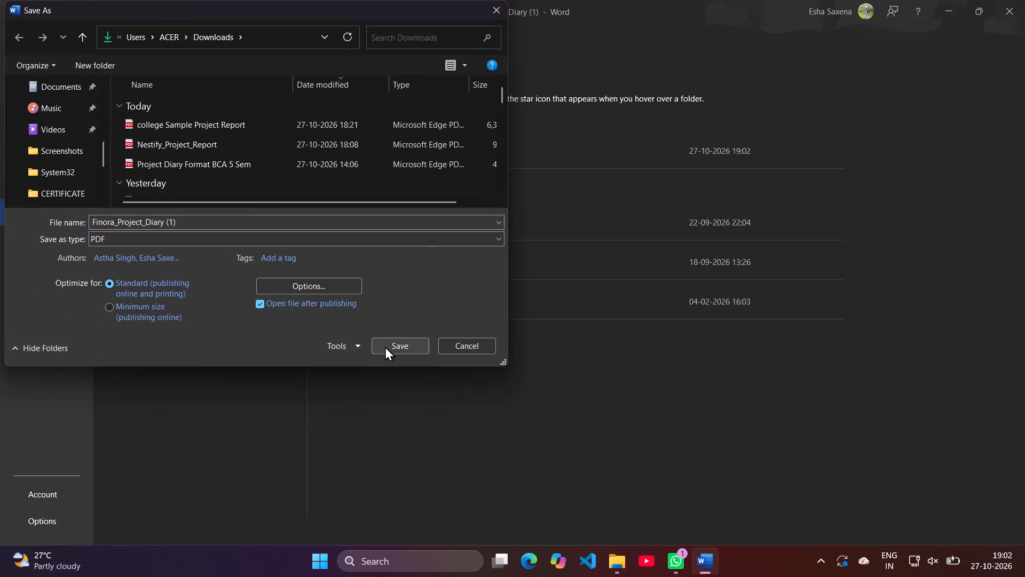
left_click(385, 346)
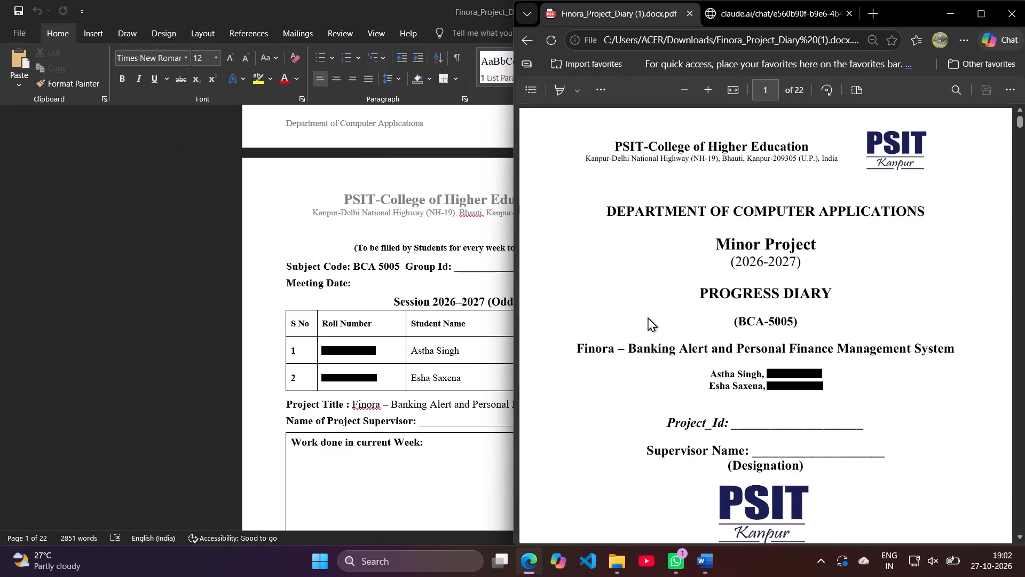
Review the exported diary PDF in Edge, starting from the cover page.
scroll(648, 317, "down", 6)
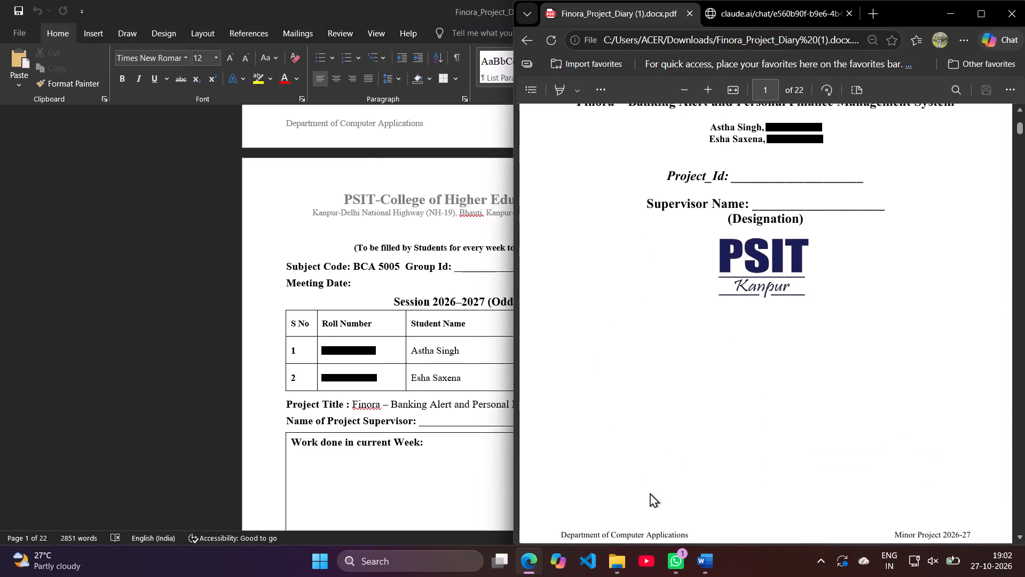
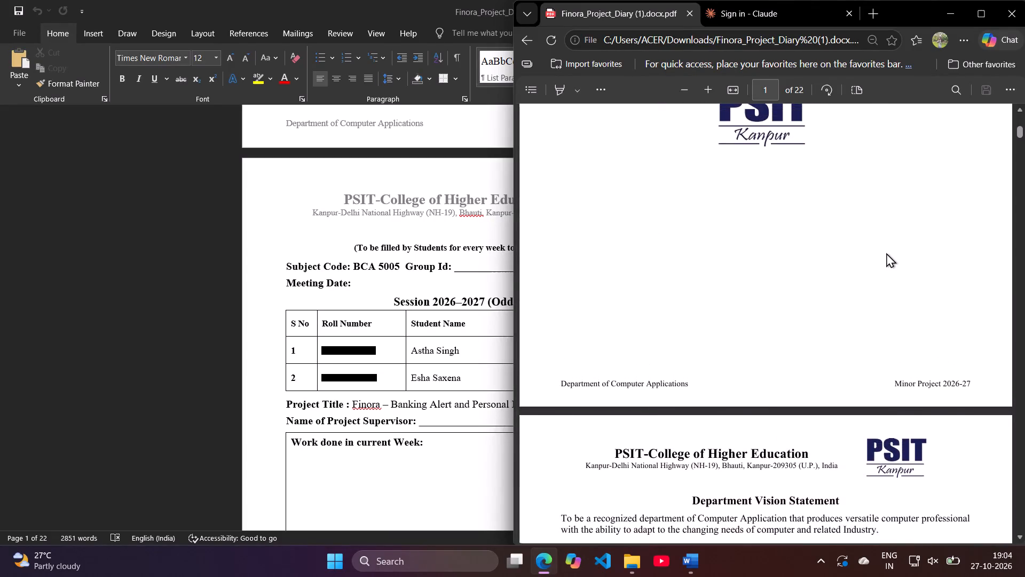
Switch to the Word diary and insert three blank lines above the DEPARTMENT OF COMPUTER APPLICATIONS heading on the cover page.
scroll(886, 253, "up", 1)
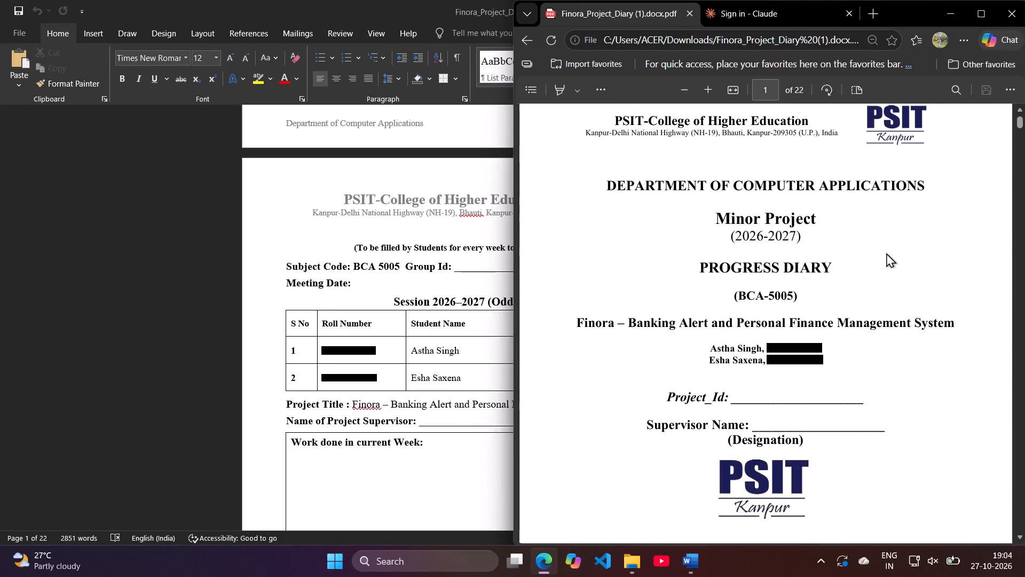
scroll(886, 253, "up", 1)
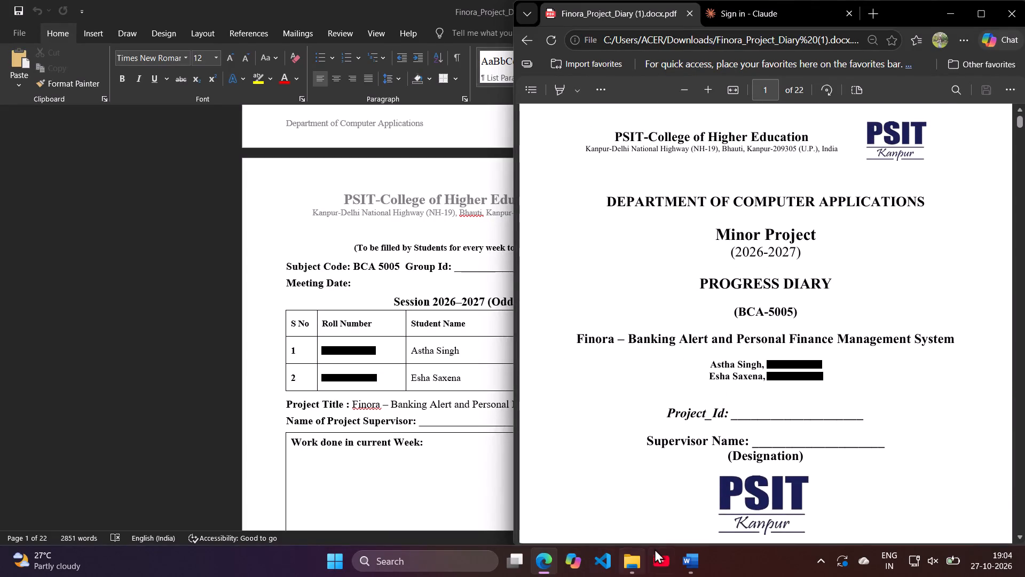
left_click(698, 556)
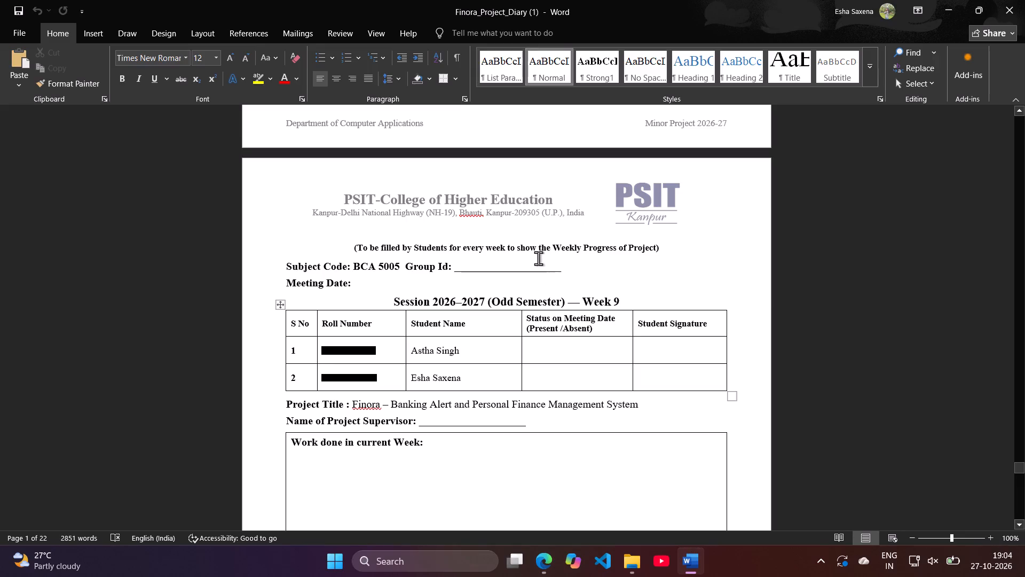
scroll(471, 248, "up", 8)
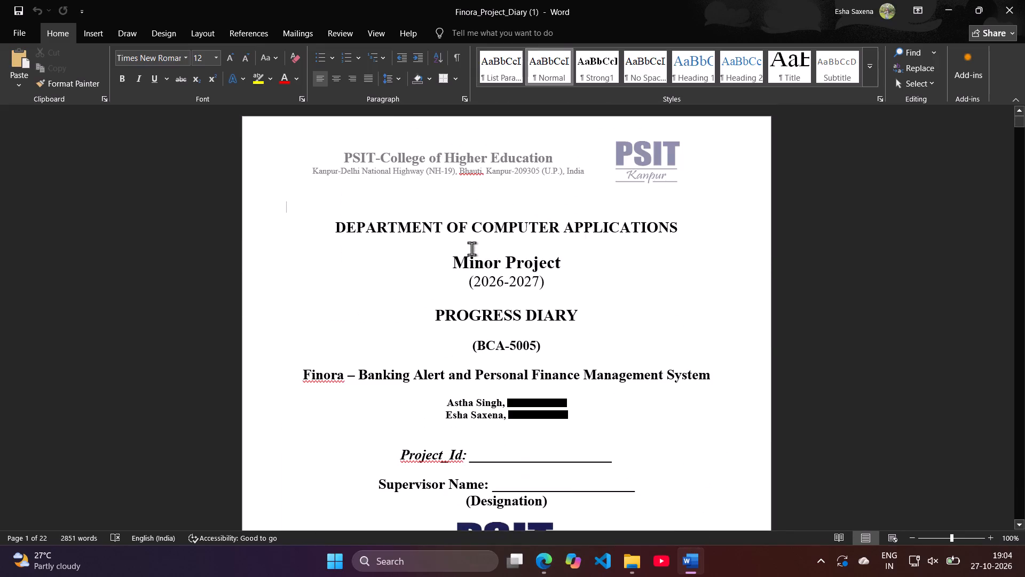
scroll(471, 248, "up", 1)
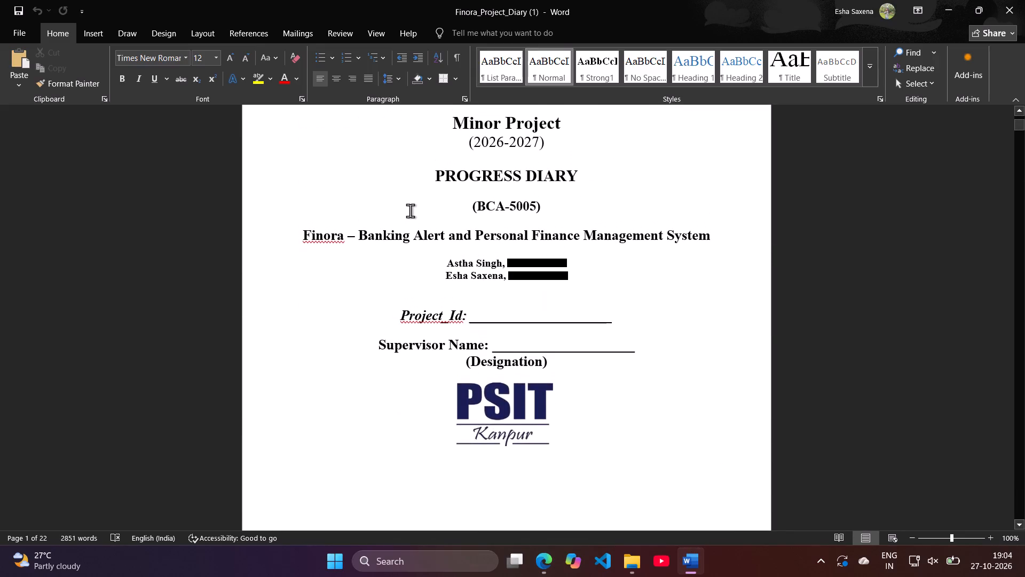
left_click(410, 210)
scroll(567, 483, "up", 1)
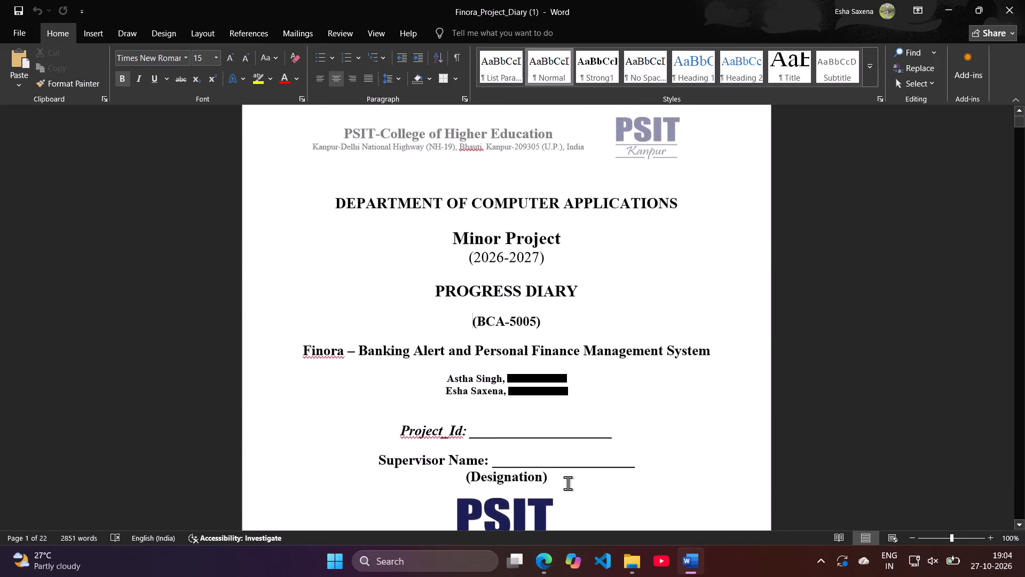
scroll(567, 483, "up", 1)
left_click(466, 191)
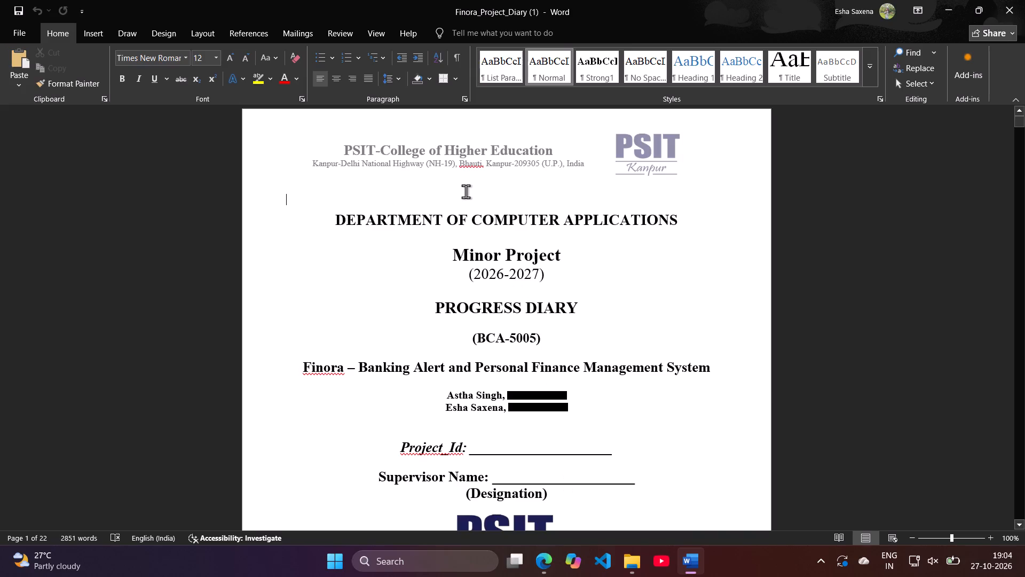
key("Return")
key("Return")
key("Return")
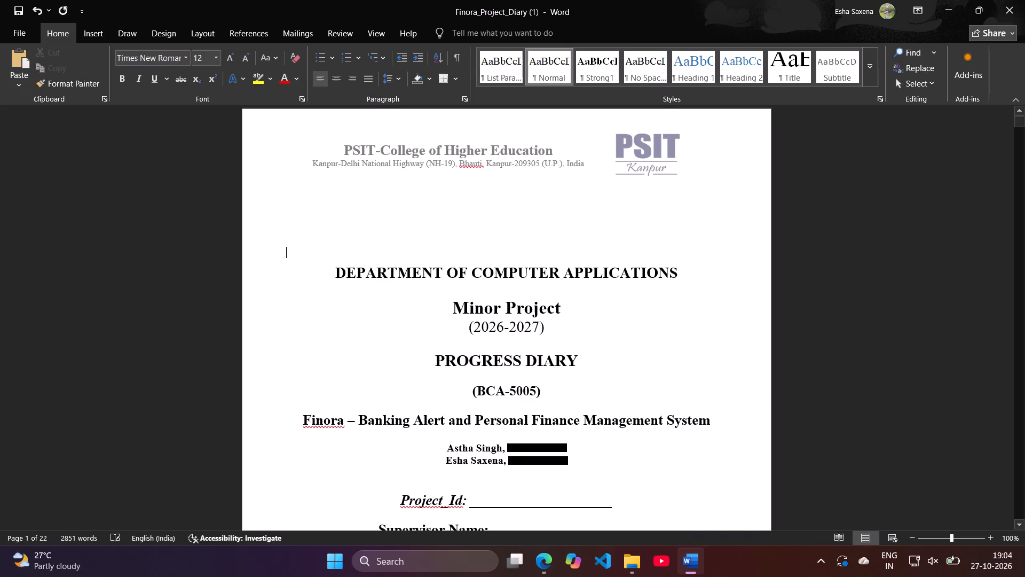
Insert a fourth blank line above the cover page's department heading and check the space left beneath the bottom logo.
scroll(513, 352, "down", 1)
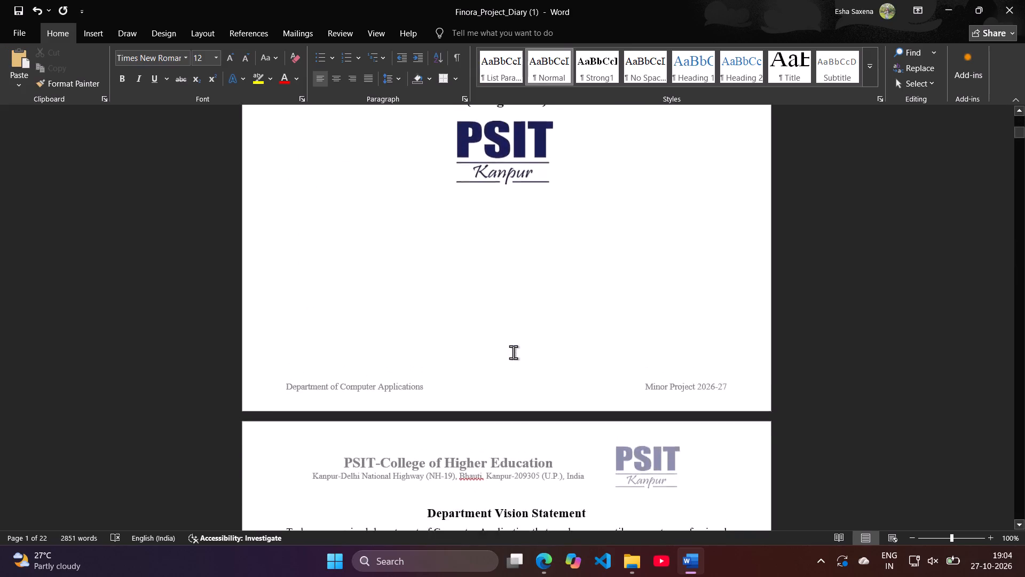
scroll(513, 352, "down", 1)
scroll(456, 255, "up", 1)
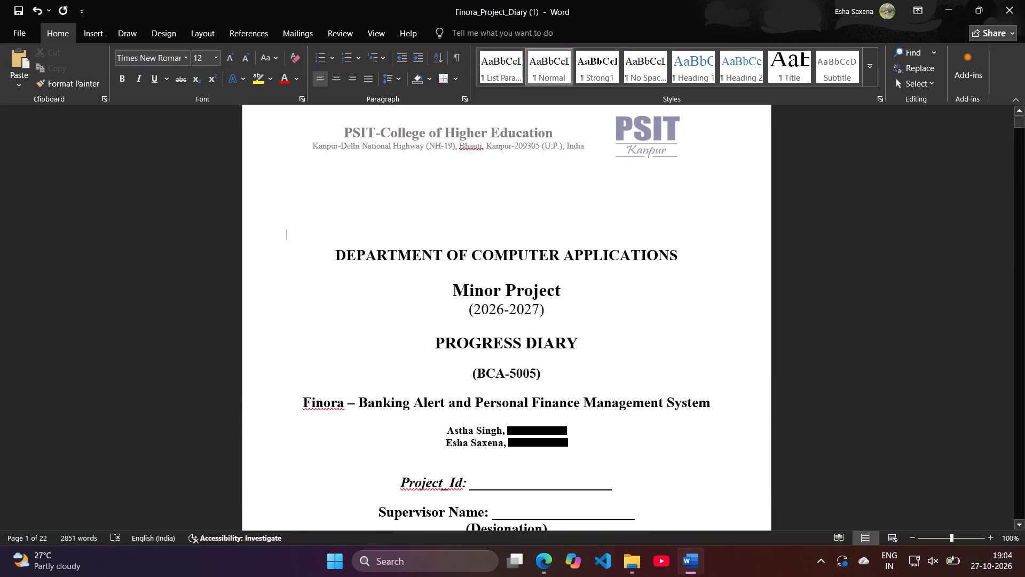
key("Return")
scroll(444, 291, "down", 1)
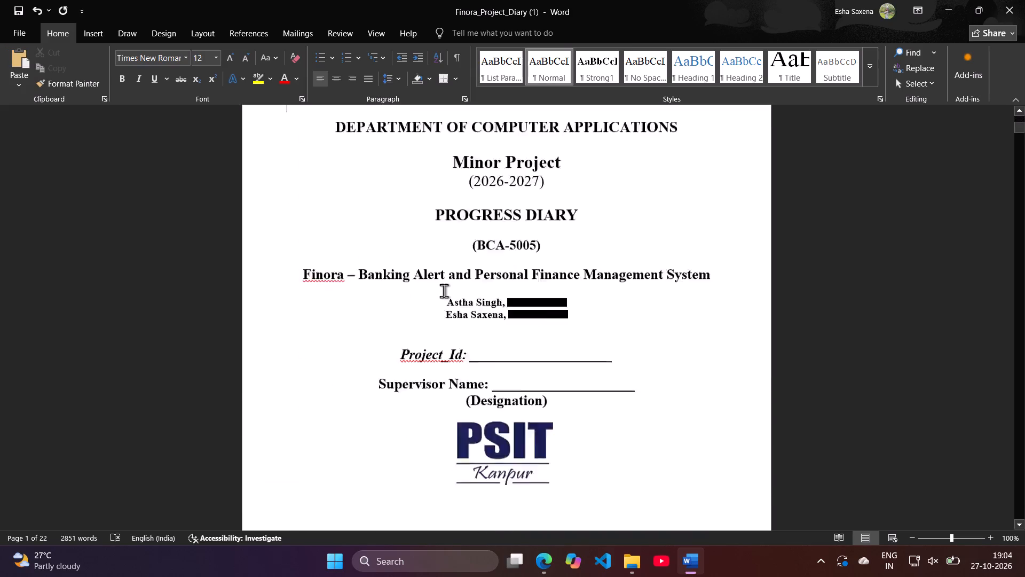
scroll(444, 291, "down", 2)
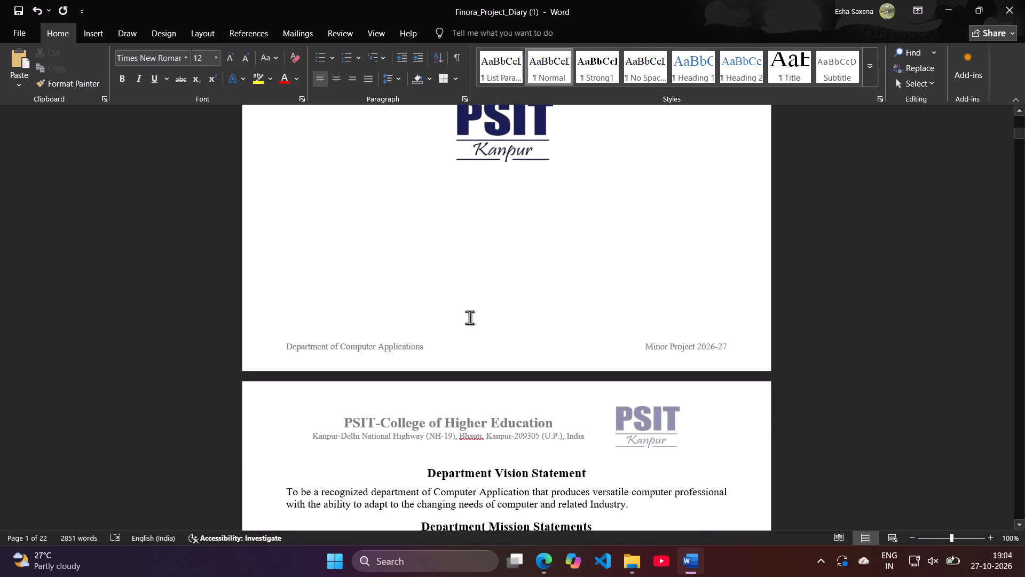
left_click(1024, 0)
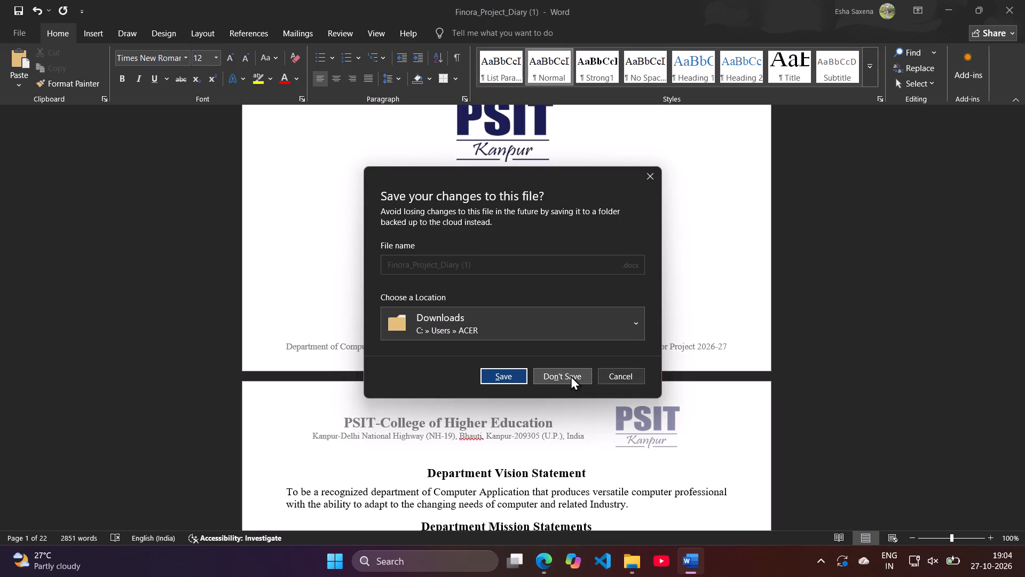
left_click(620, 374)
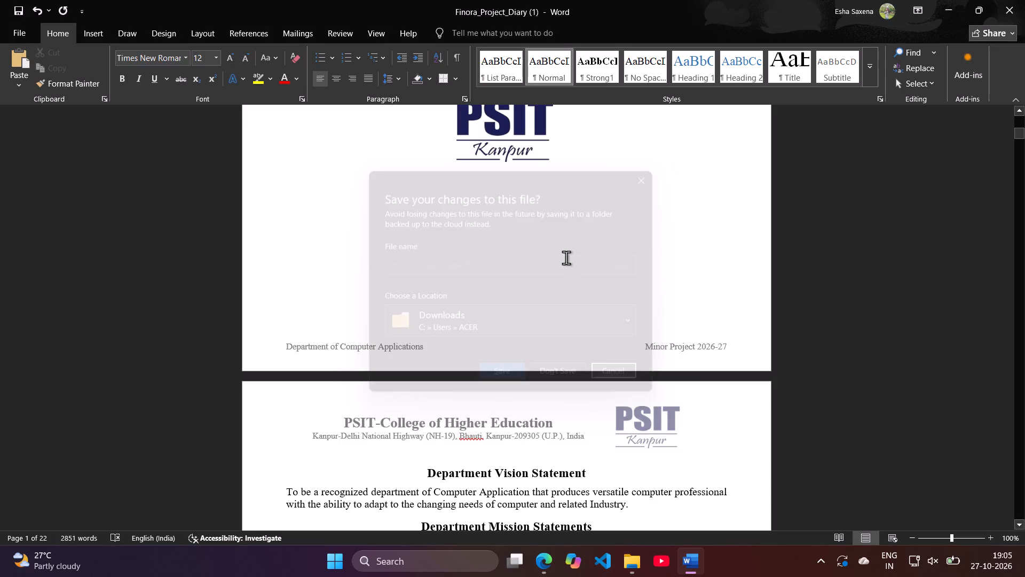
Insert one further blank line above the cover page's department heading to move the cover content lower.
scroll(566, 258, "up", 1)
scroll(531, 206, "up", 1)
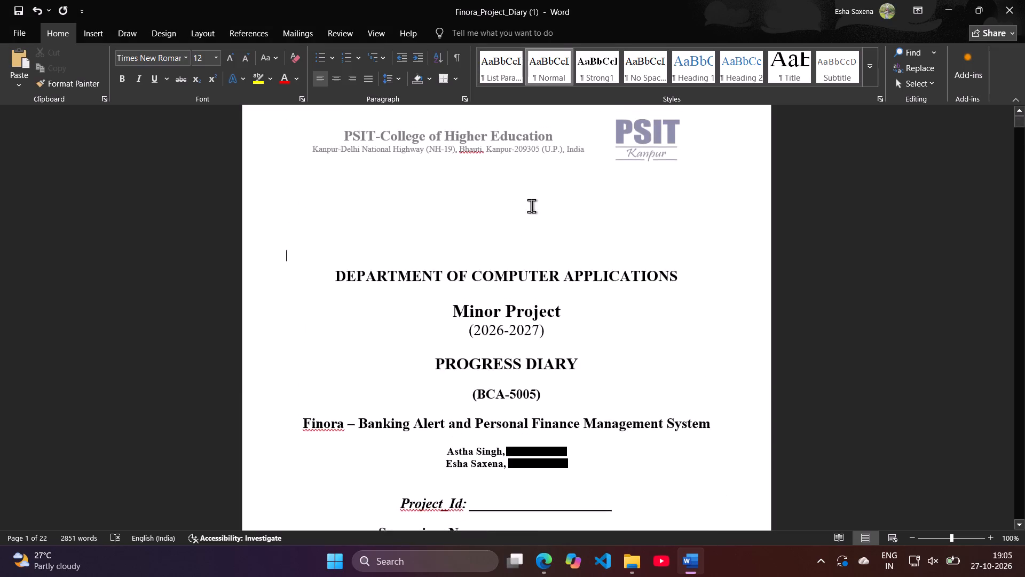
scroll(531, 206, "up", 1)
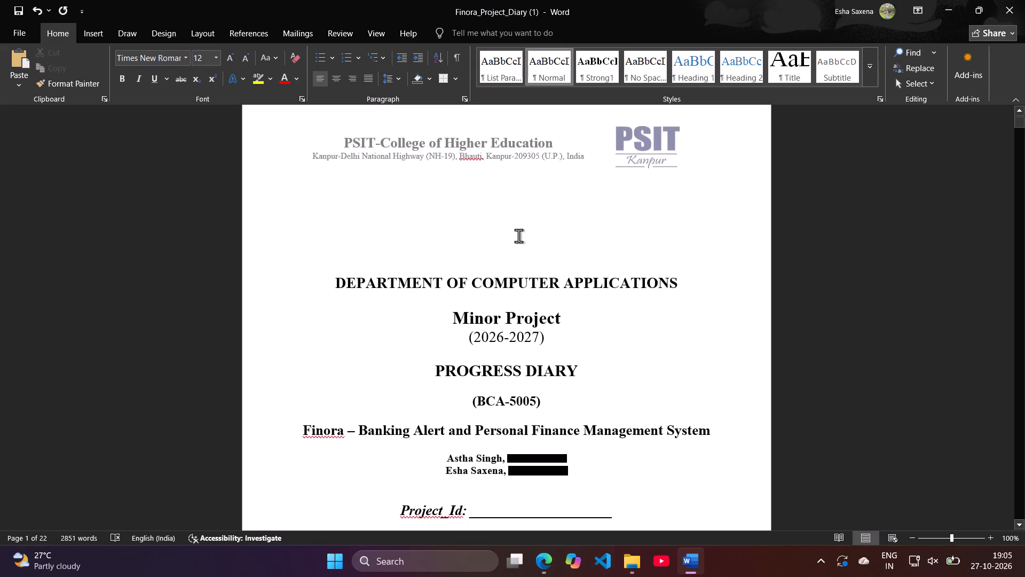
scroll(518, 236, "down", 4, "ctrl")
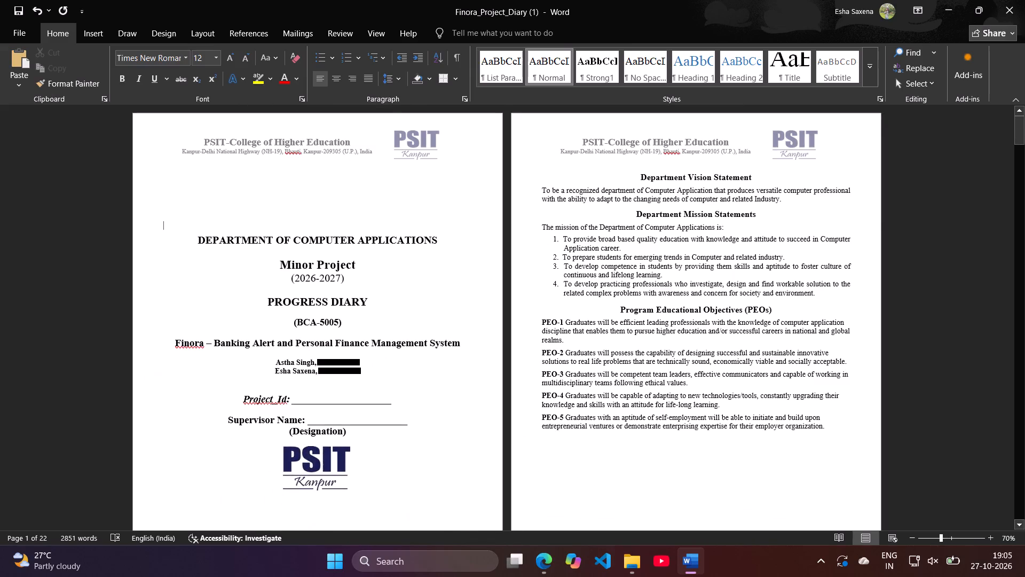
scroll(518, 236, "left", 1)
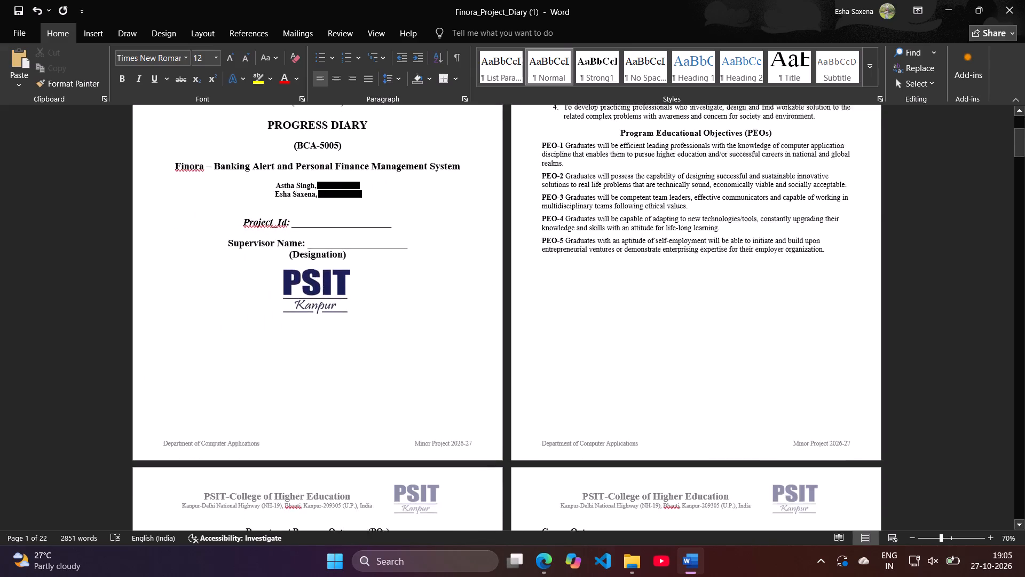
scroll(518, 236, "left", 1)
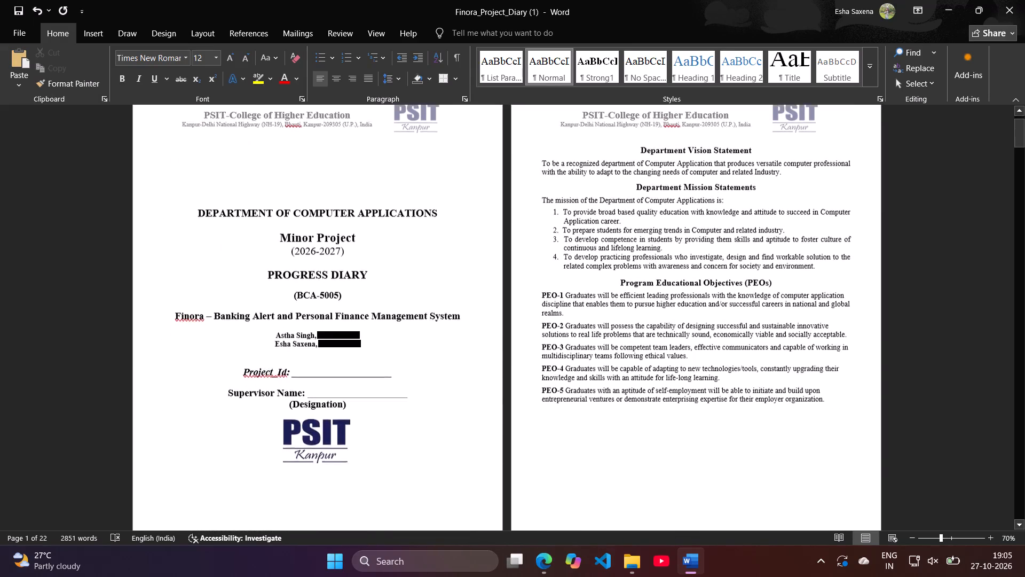
scroll(518, 236, "left", 1)
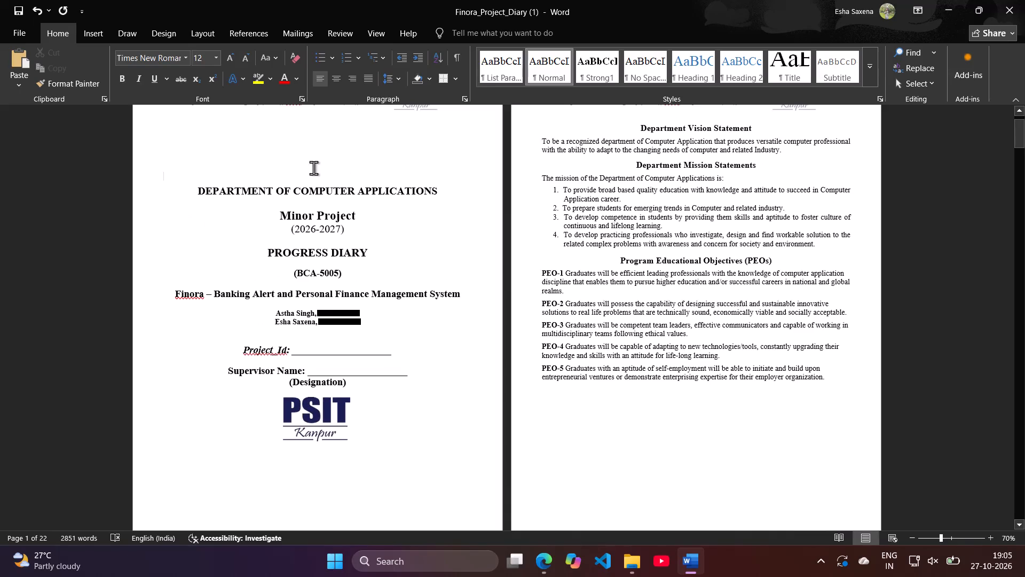
key("Return")
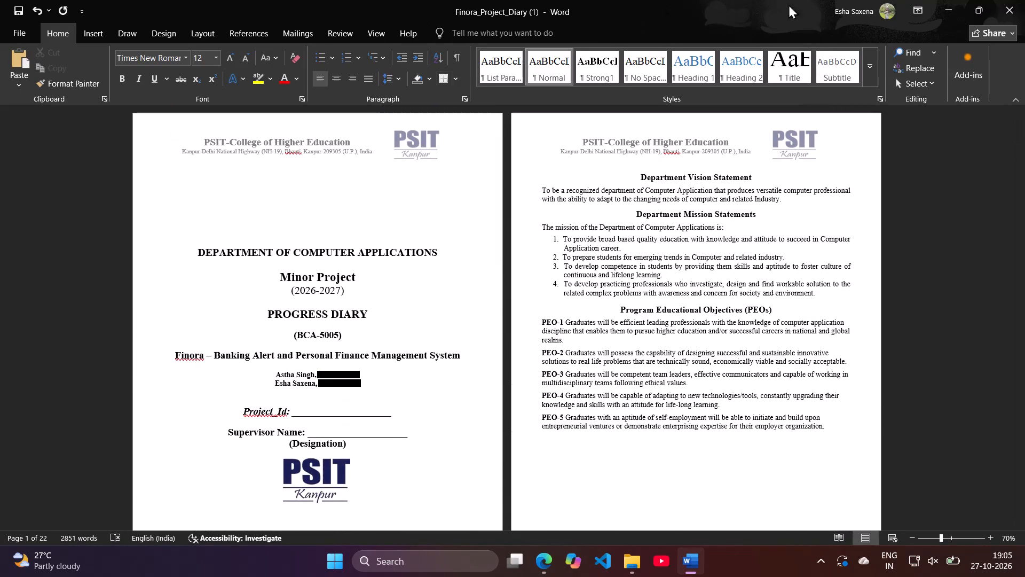
Close the Finora_Project_Diary (1) document in Word, saving its changes in the Downloads folder.
left_click(1024, 5)
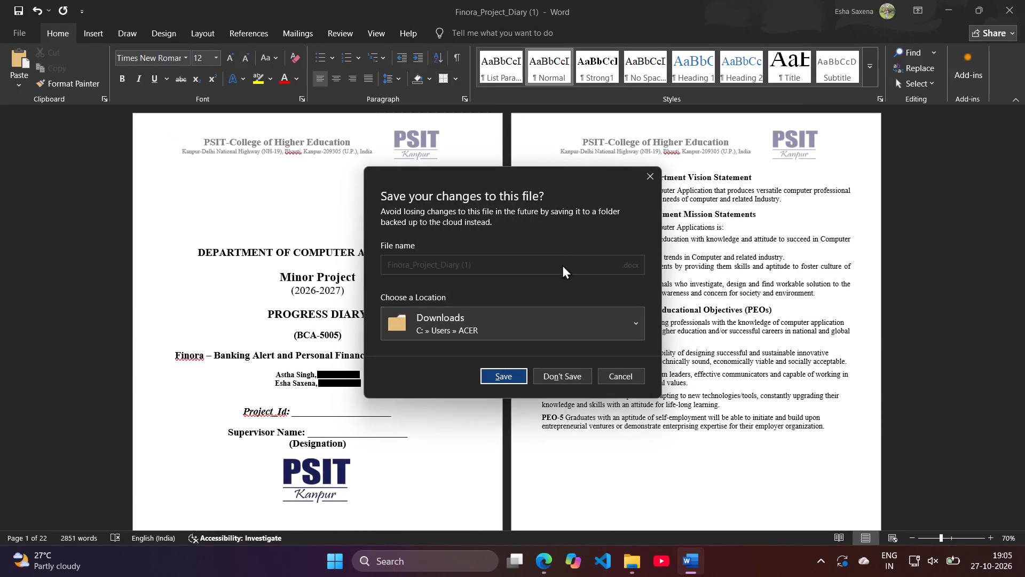
left_click(508, 373)
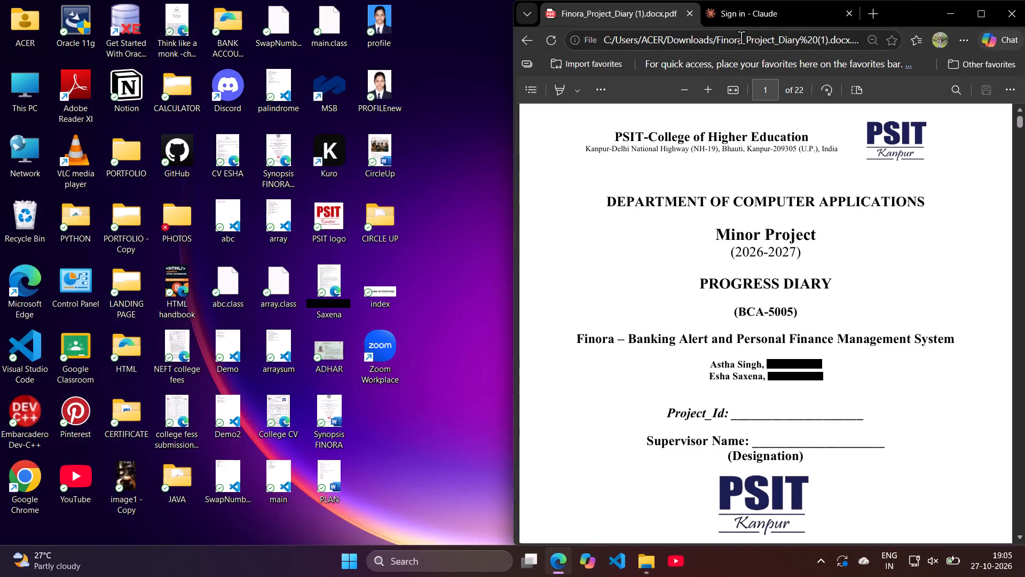
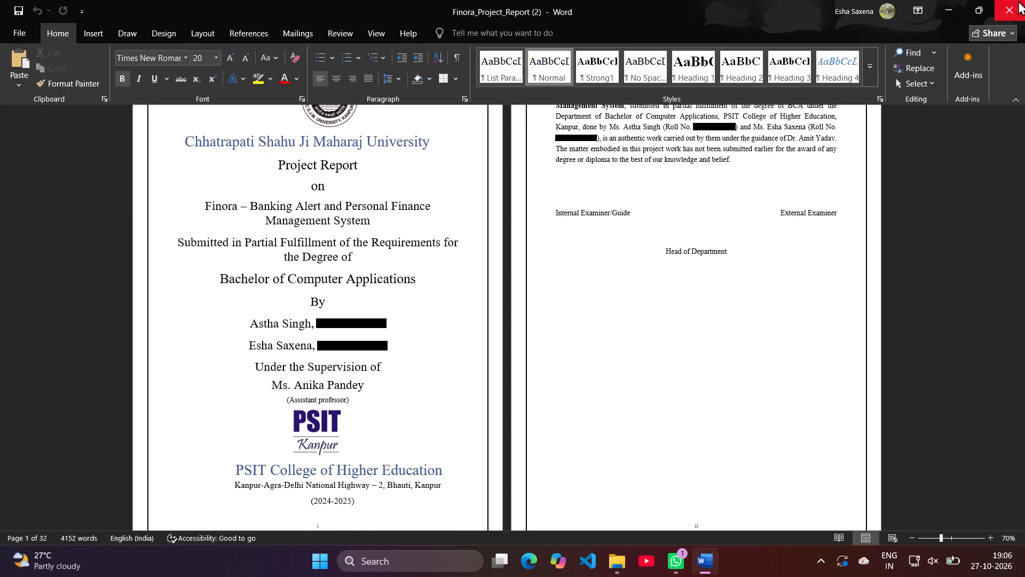
left_click(1018, 1)
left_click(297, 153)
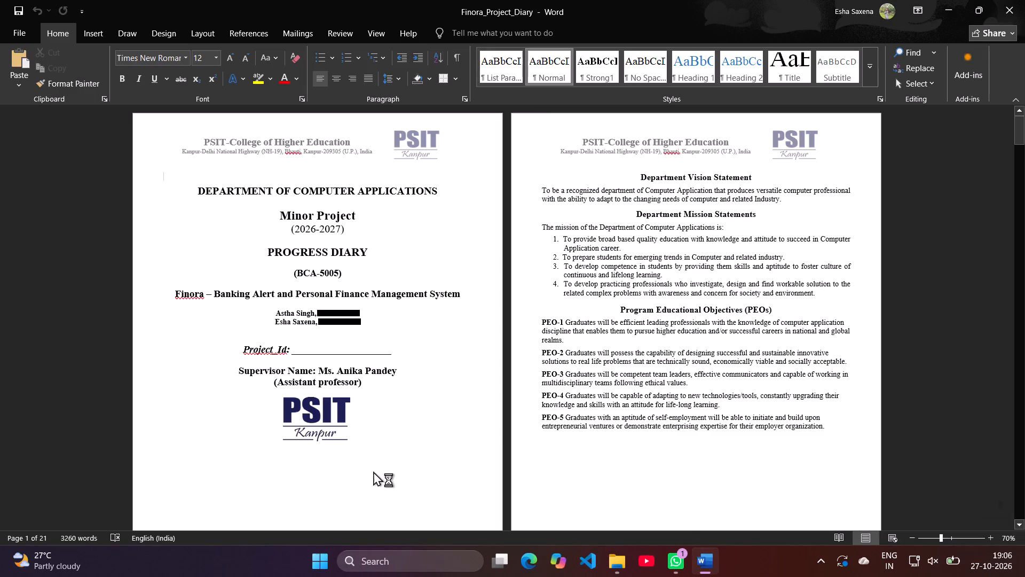
scroll(373, 469, "down", 19)
scroll(373, 469, "up", 1)
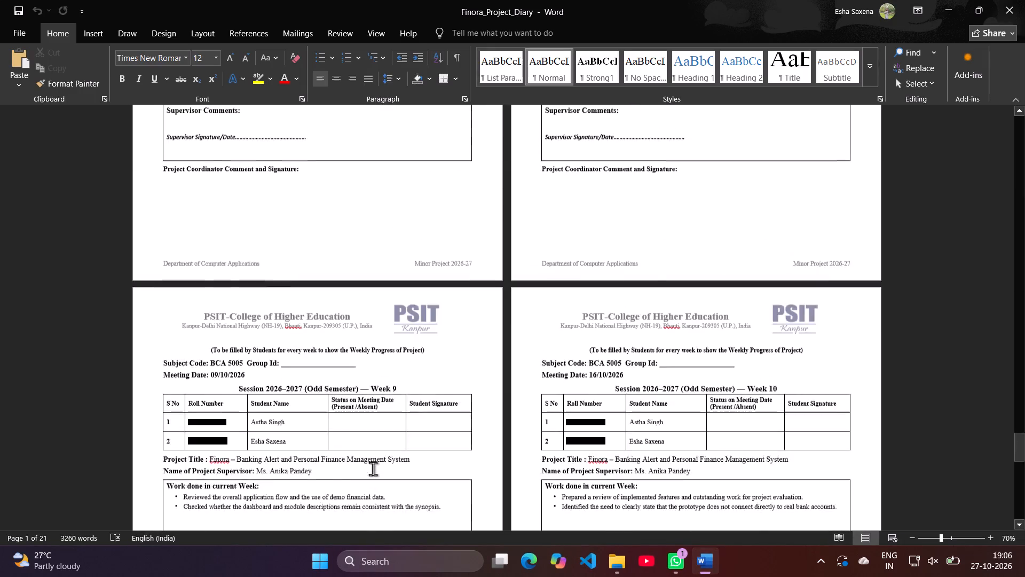
scroll(373, 469, "up", 1)
left_click(1024, 0)
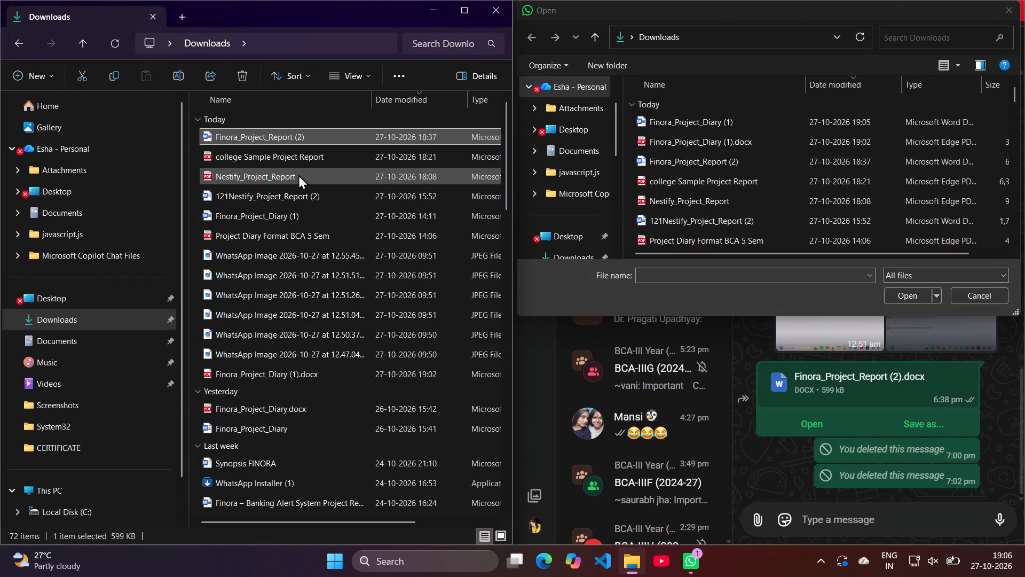
scroll(299, 175, "up", 5)
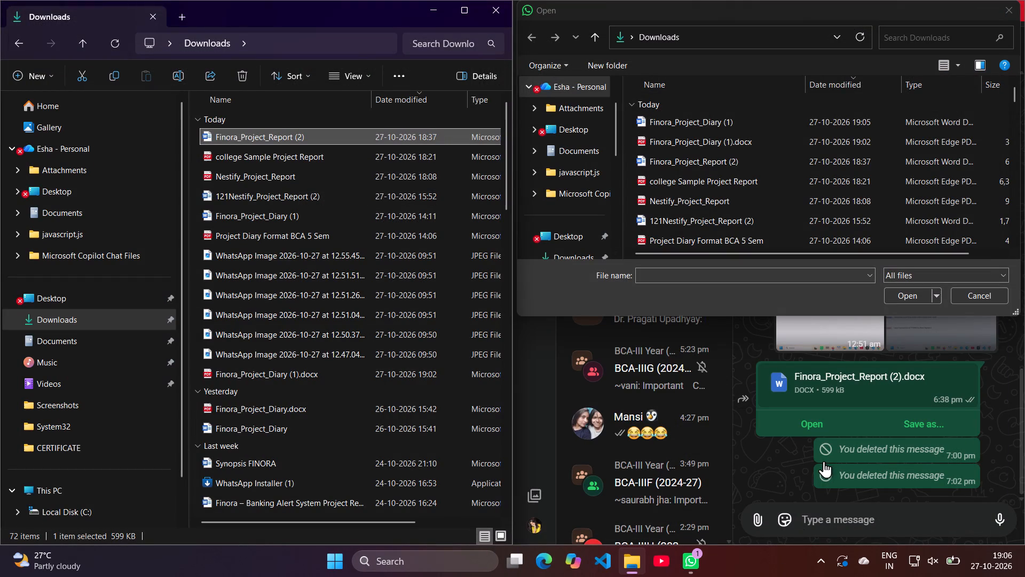
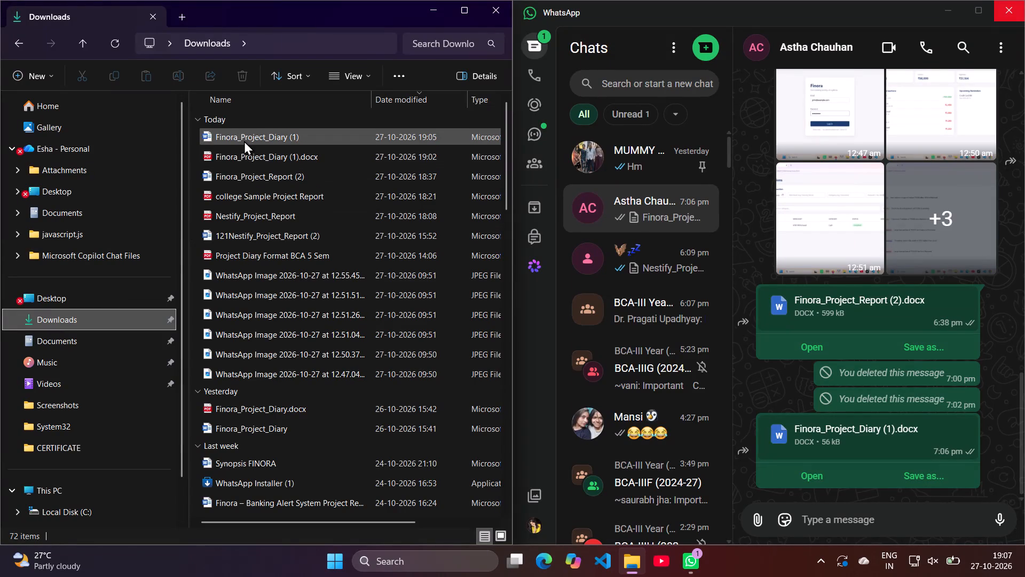
Search Windows for Microsoft Word and launch it.
left_click(423, 567)
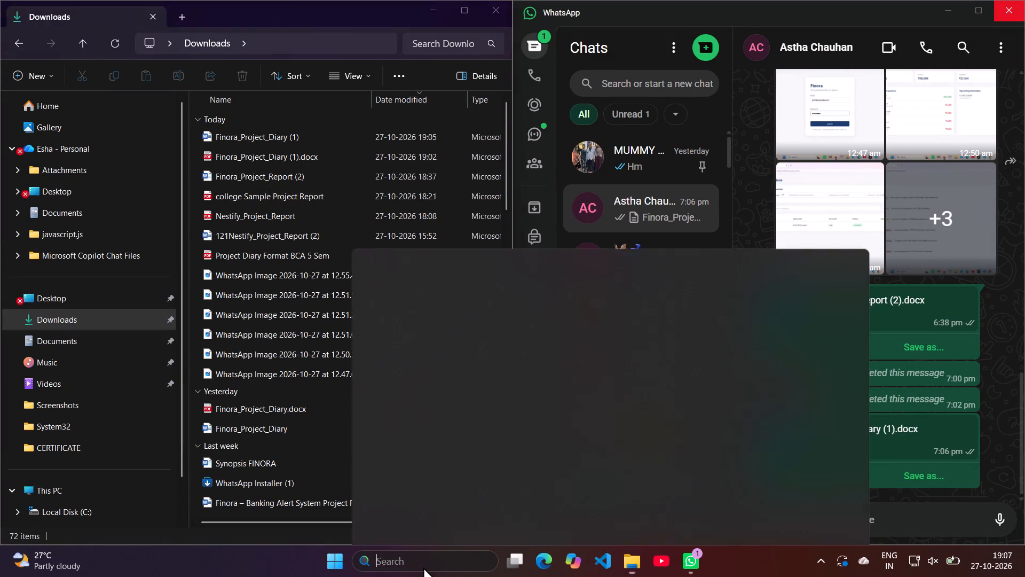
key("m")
left_click(623, 249)
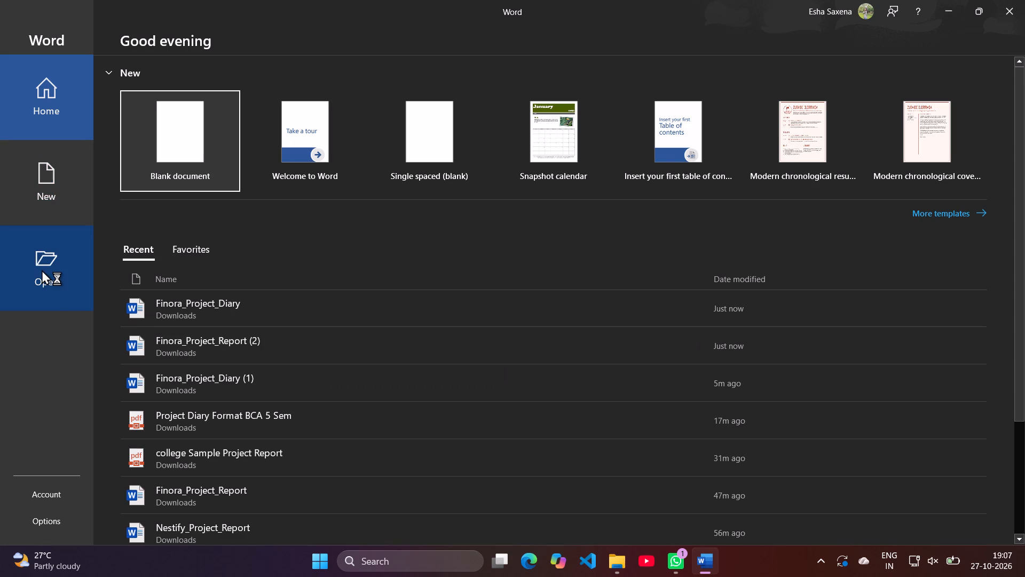
Open the recent Finora_Project_Diary document, look through its weekly entries and closing pages, and close it.
double_click(144, 307)
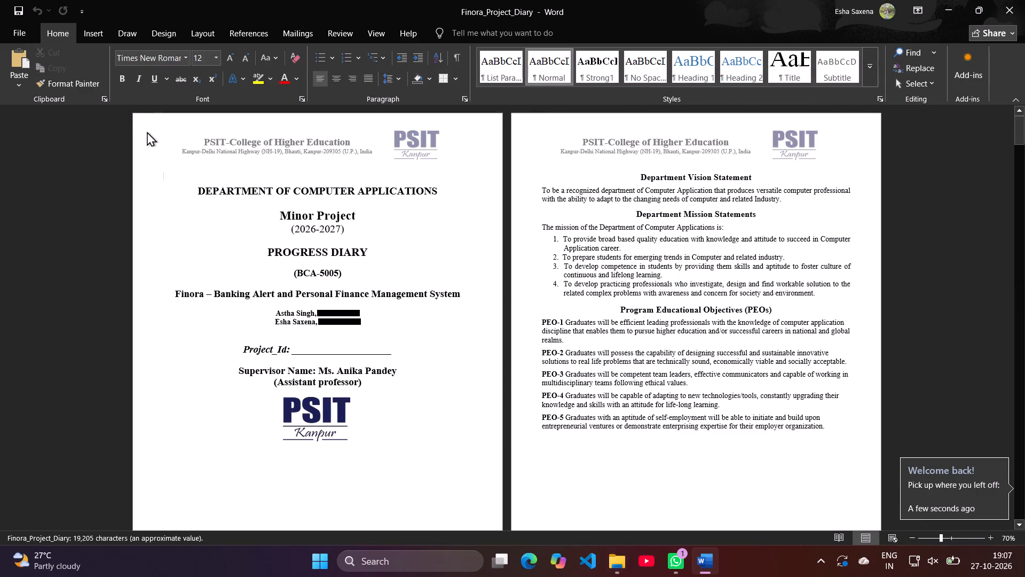
key("Return")
scroll(291, 348, "down", 20)
scroll(291, 348, "down", 5)
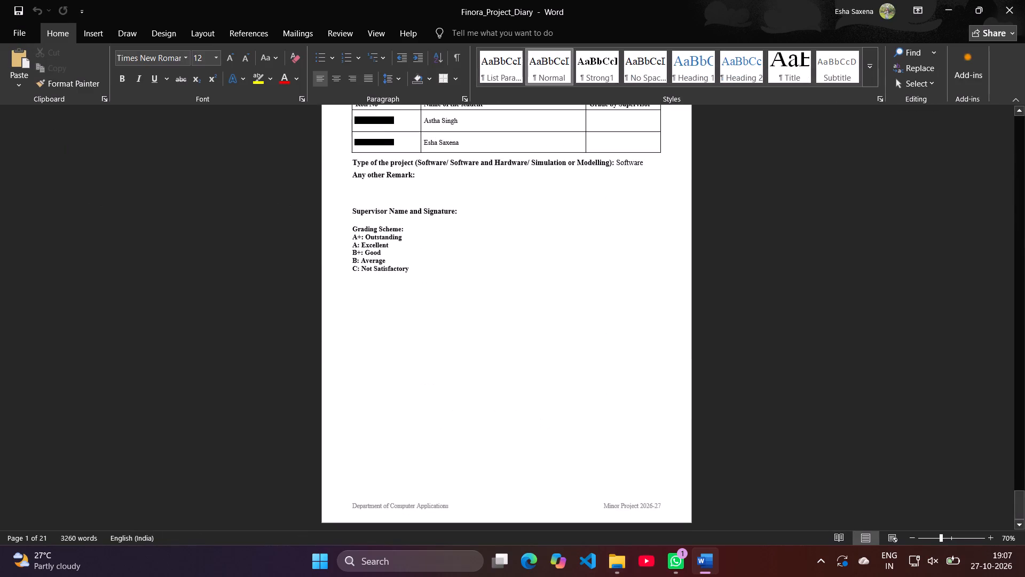
scroll(291, 348, "down", 4)
scroll(291, 348, "up", 1)
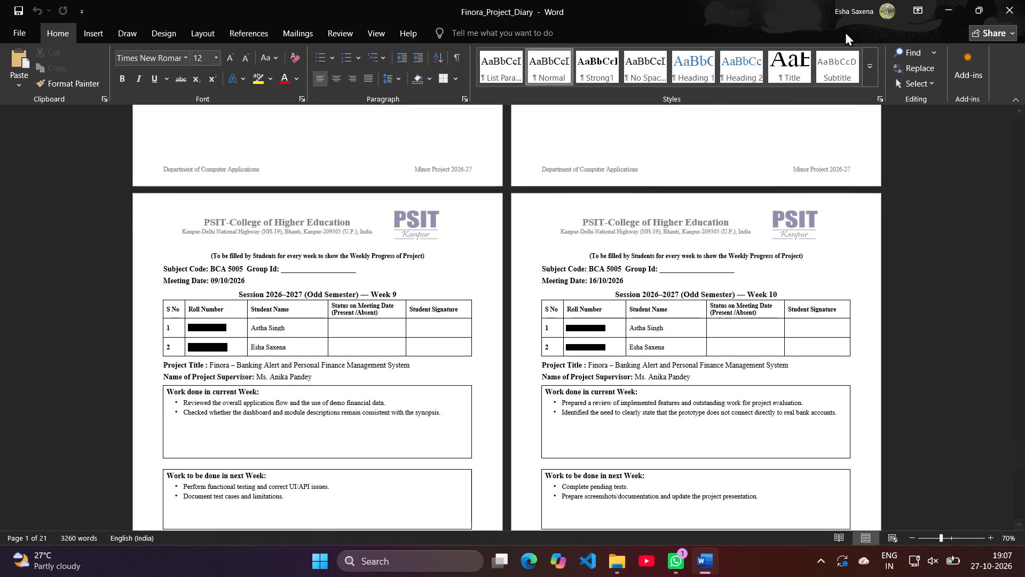
left_click(1007, 0)
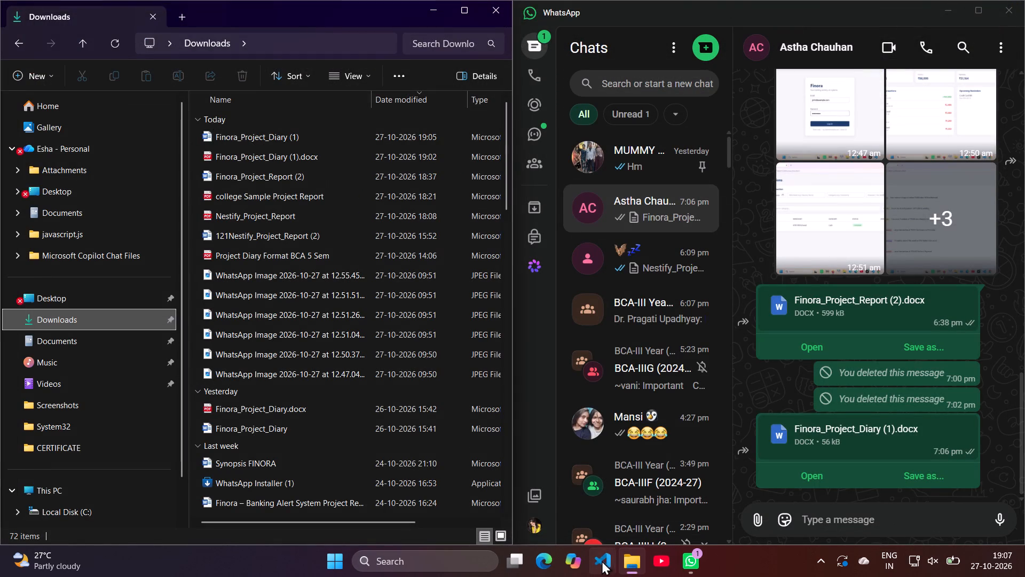
Search the computer for the Word app using "m".
left_click(430, 566)
key("m")
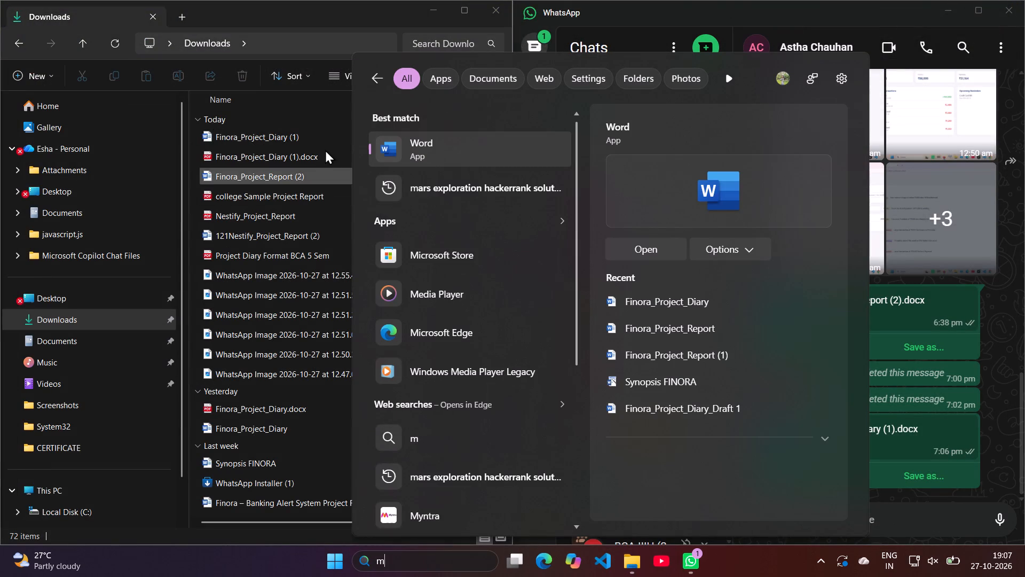
Open the Finora_Project_Diary (1) Word document from Downloads, look through its pages to the end, and close it.
double_click(324, 143)
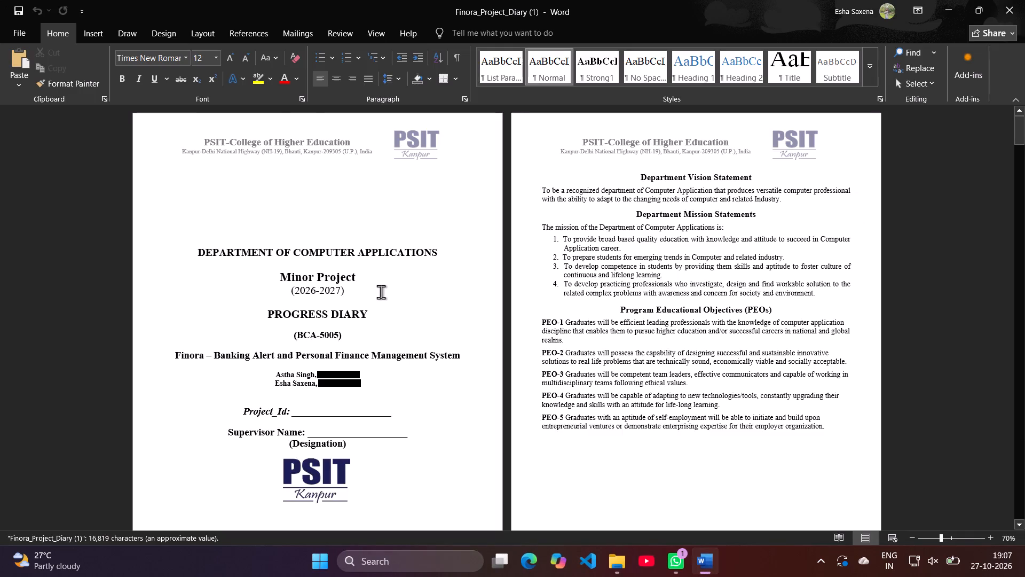
scroll(381, 292, "down", 8)
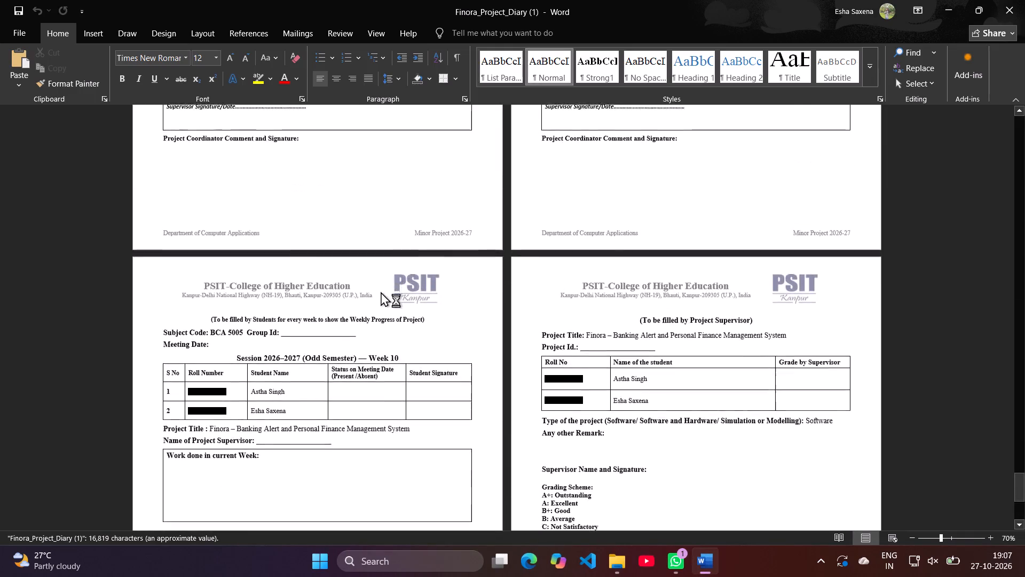
scroll(381, 292, "down", 1)
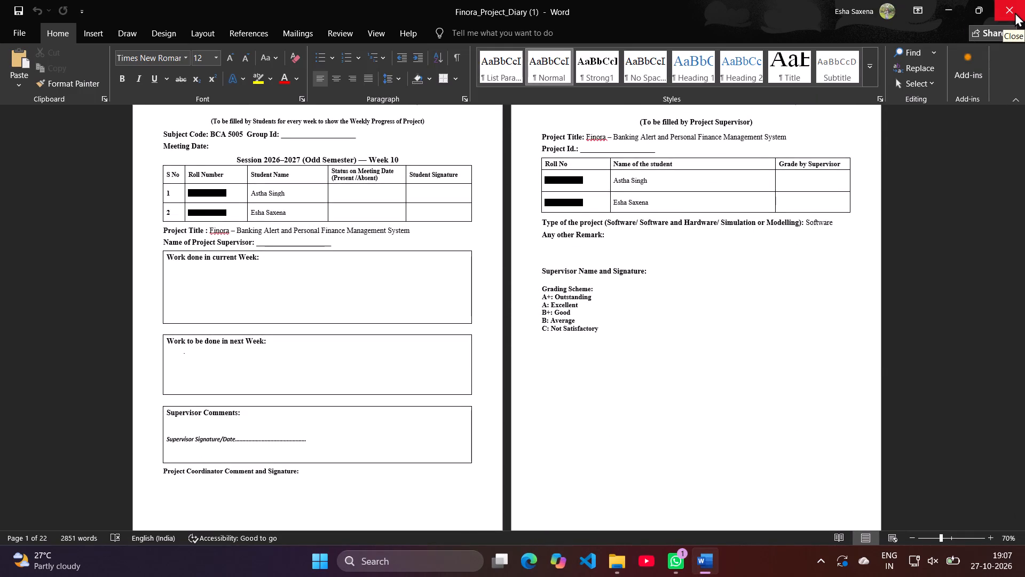
left_click(1015, 12)
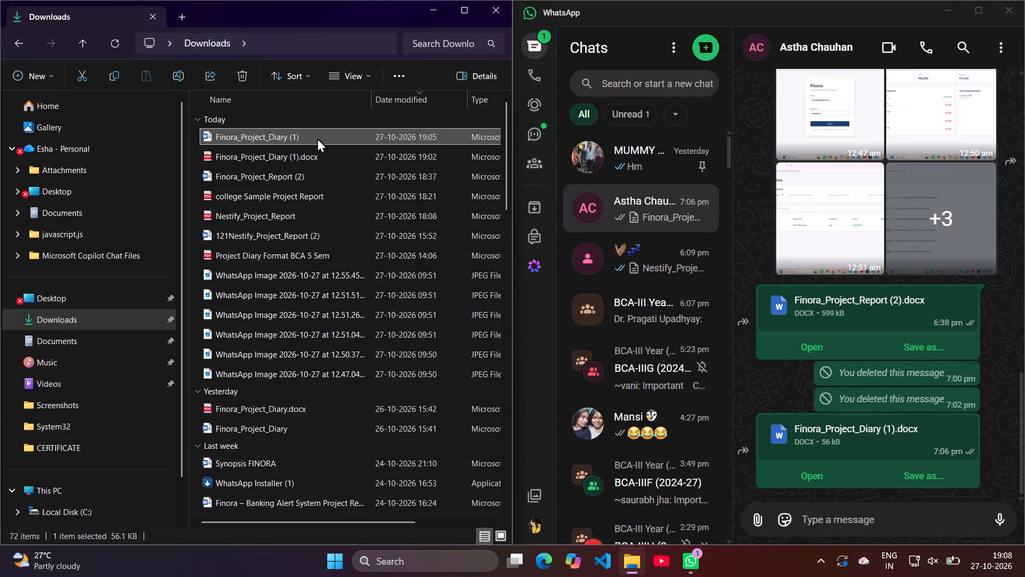
Reopen Finora_Project_Diary (1) in Word and delete one blank line above the cover page's department heading.
right_click(317, 138)
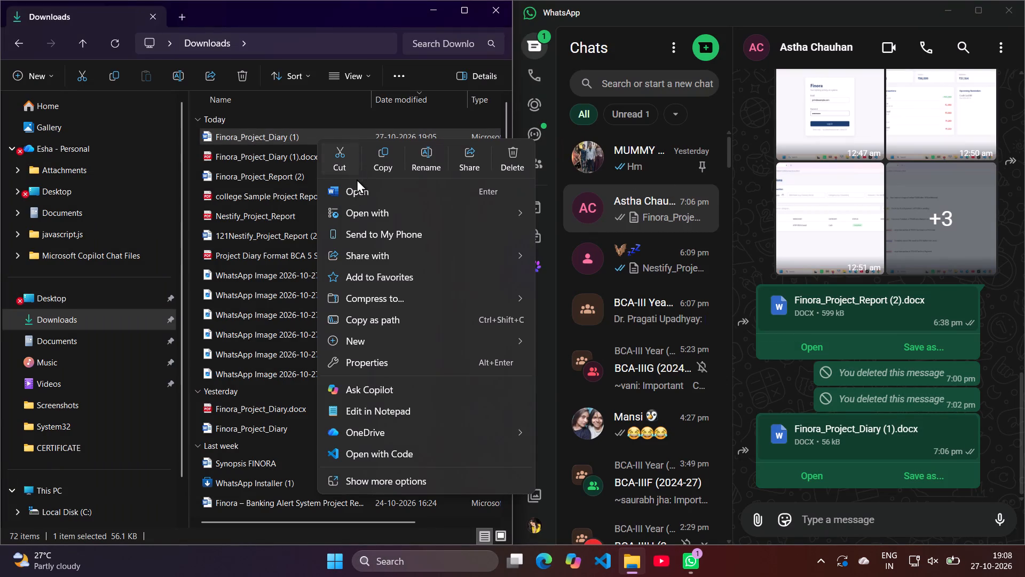
left_click(355, 207)
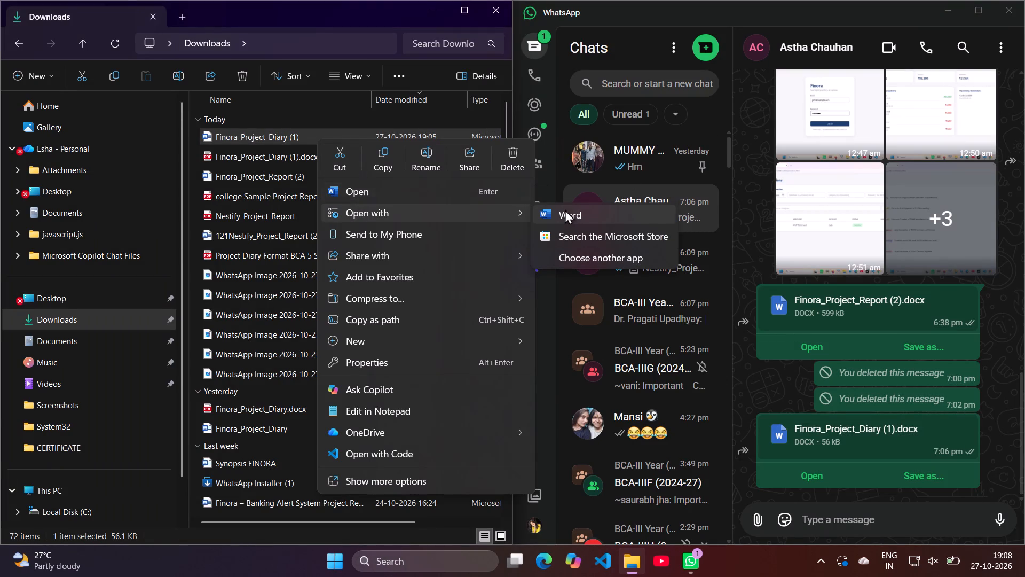
left_click(565, 215)
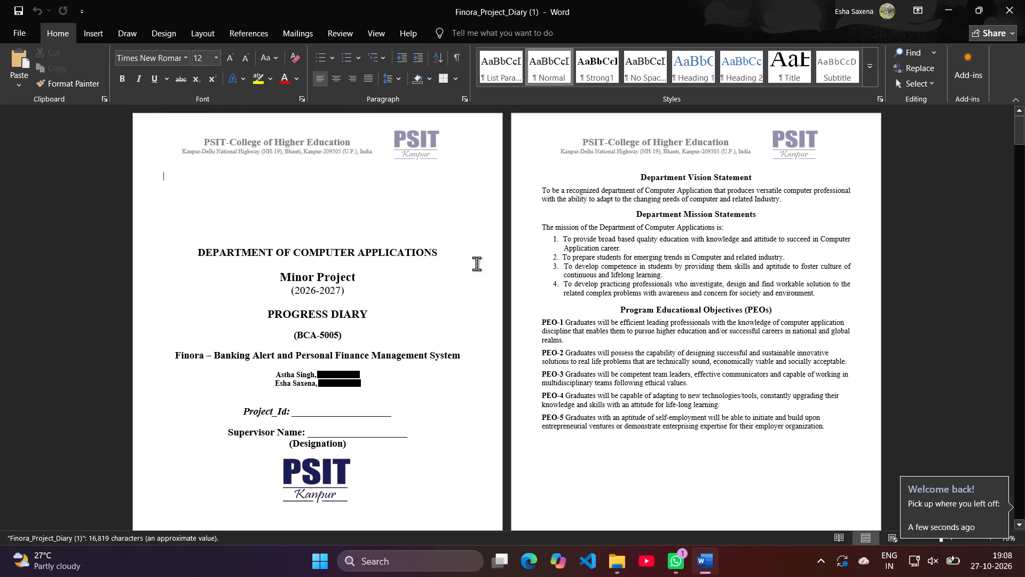
left_click(374, 237)
key("BackSpace")
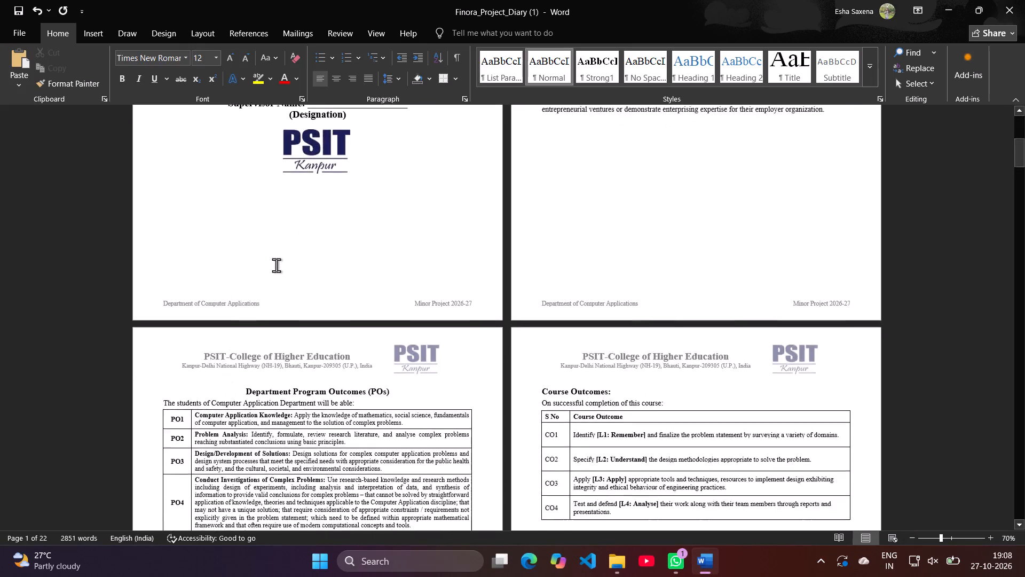
left_click(16, 34)
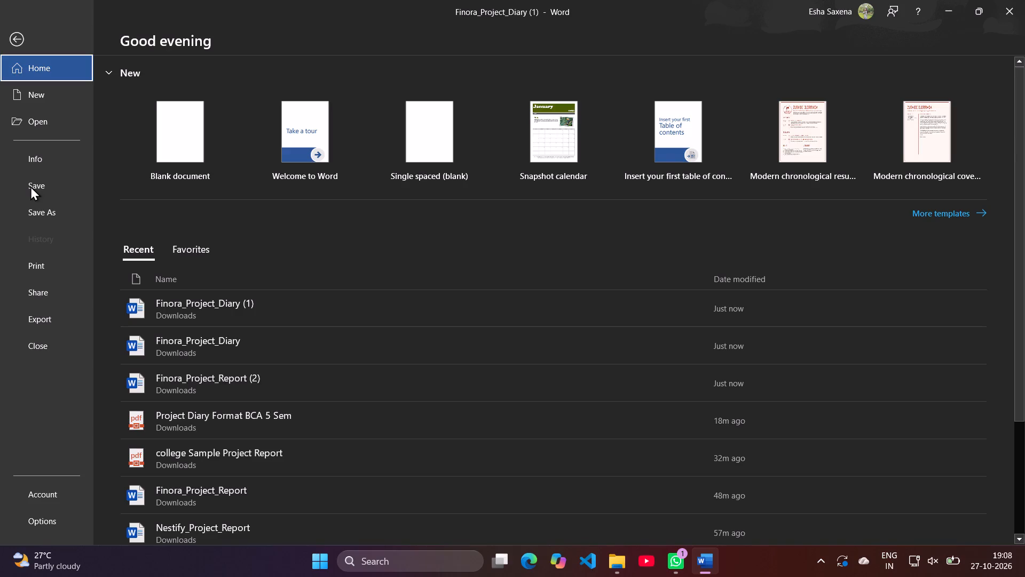
left_click(53, 206)
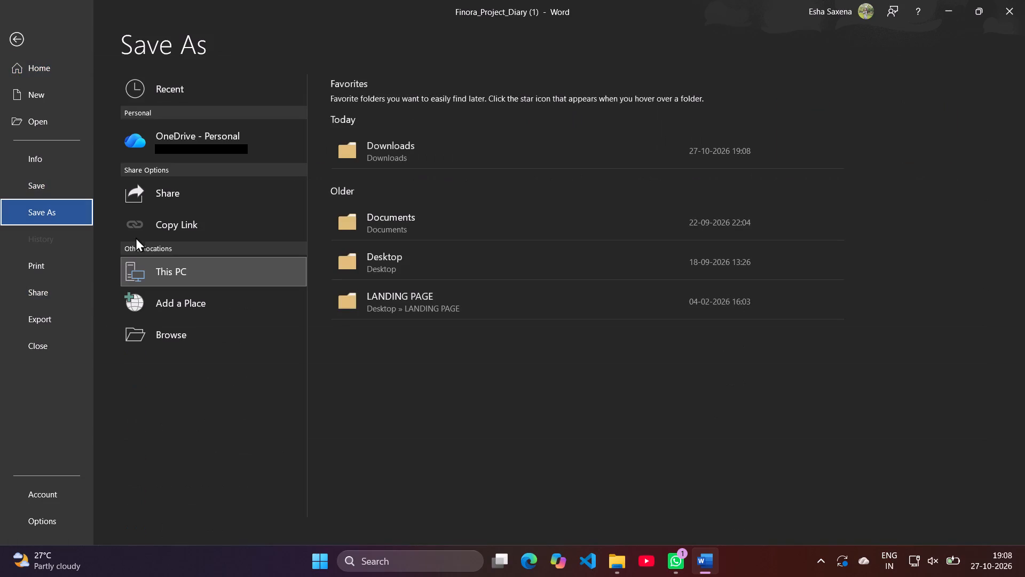